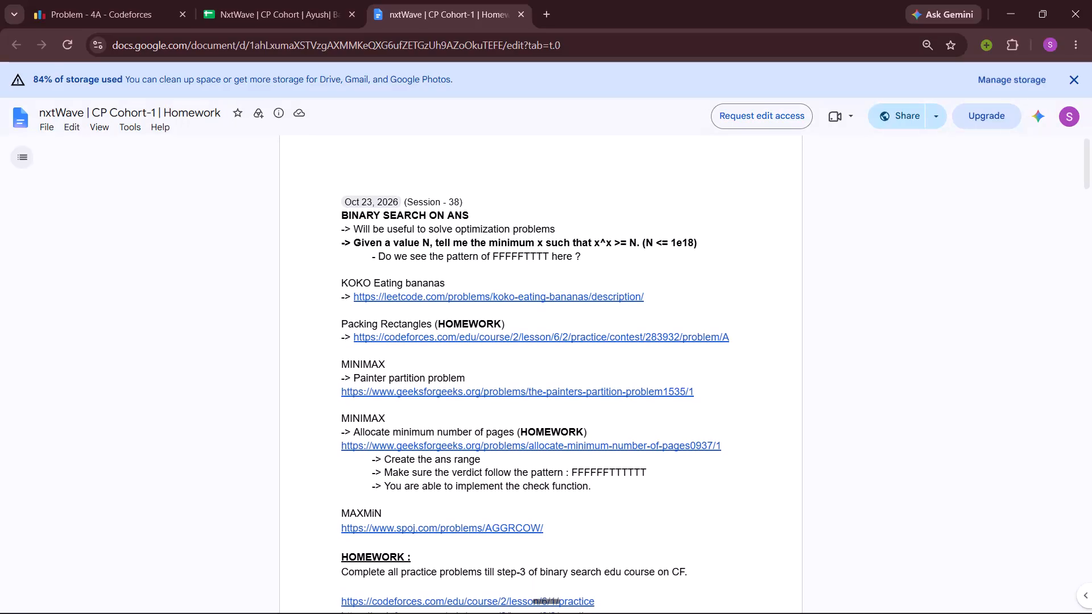
Switch to the NxtWave CP Cohort spreadsheet and check the Recording Link cell in row 9 of the October sheet.
left_click(328, 0)
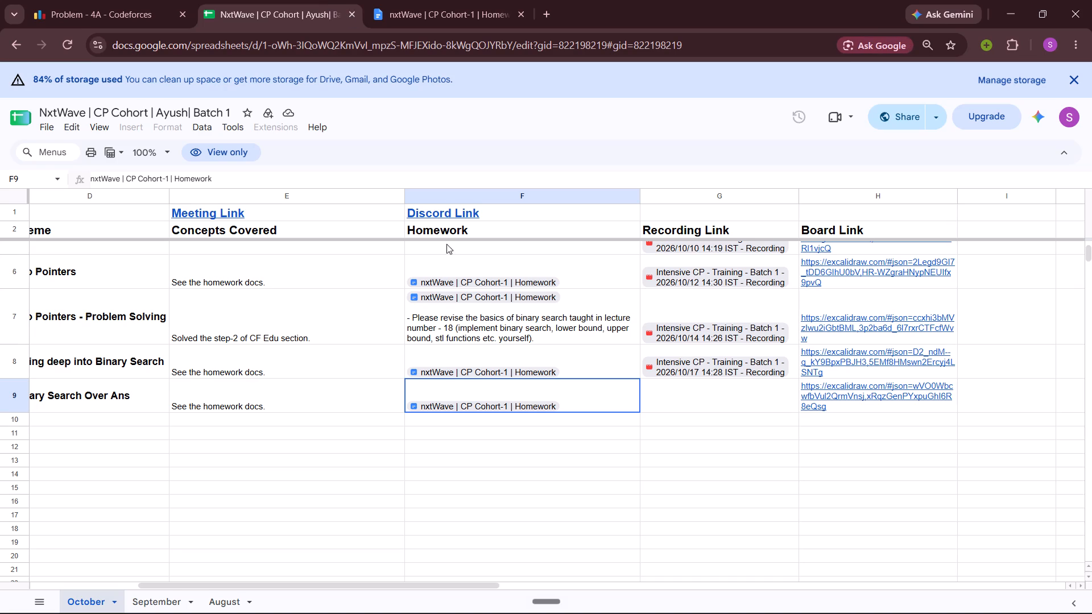
left_click(697, 406)
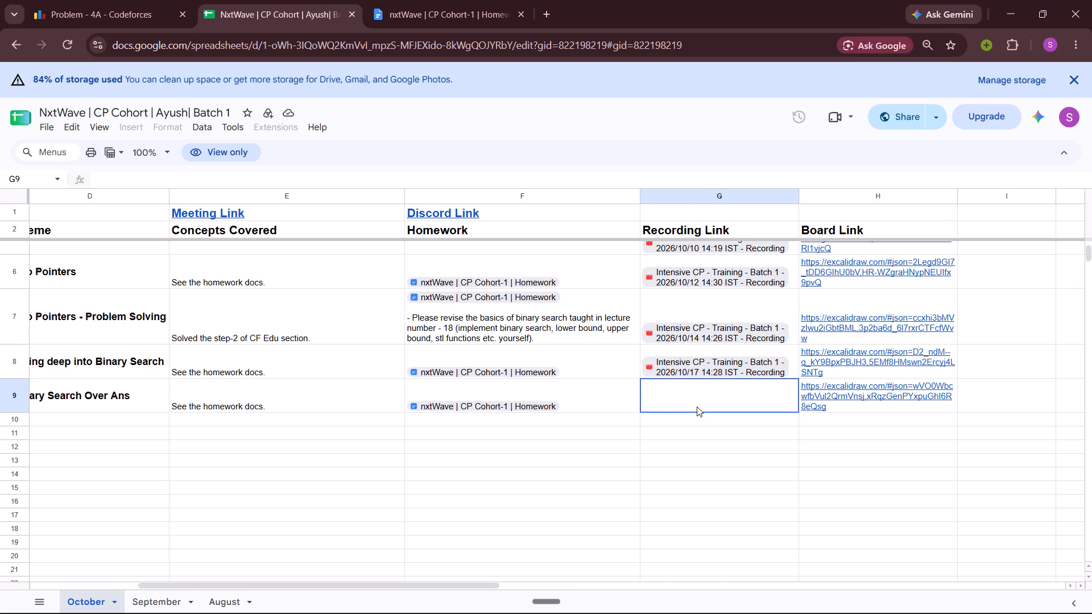
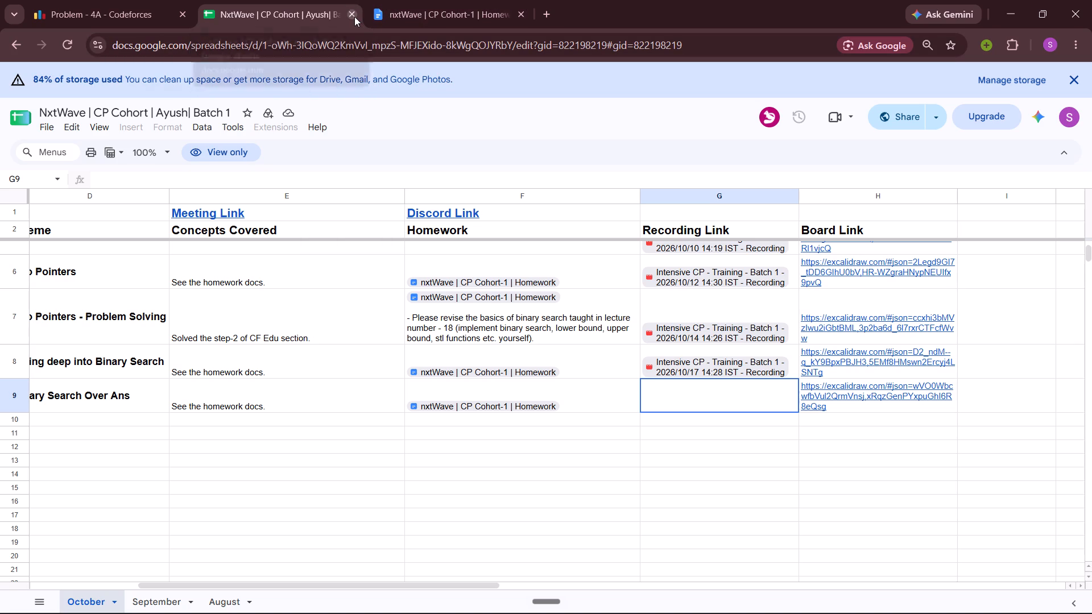
Review the October sheet's session dates, themes, concepts covered and homework entries across rows 3 to 9.
scroll(395, 179, "right", 1)
scroll(392, 239, "right", 1)
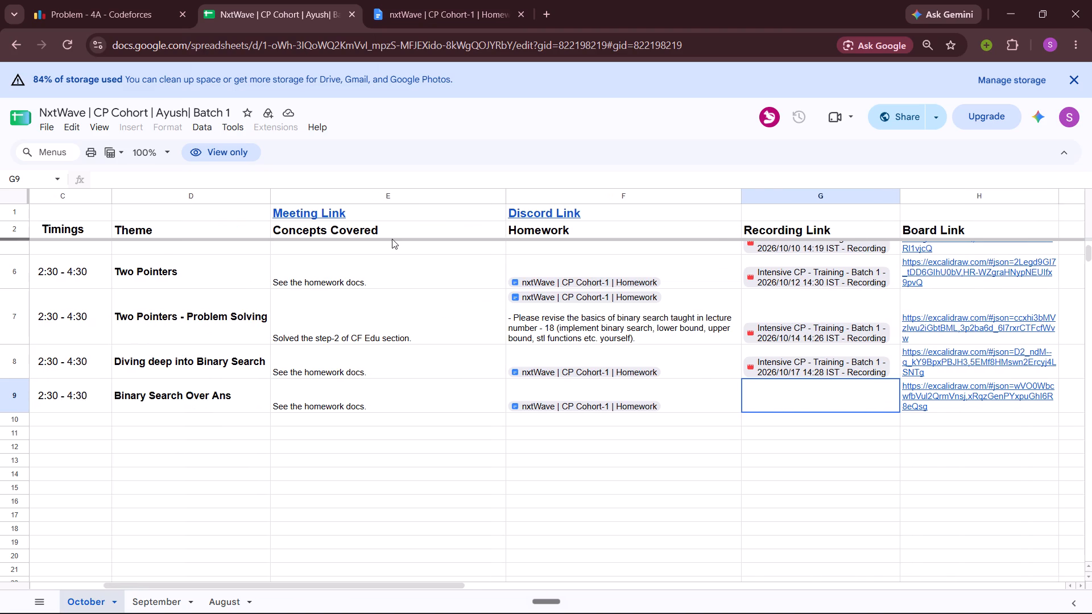
scroll(346, 277, "right", 2)
scroll(346, 277, "up", 1)
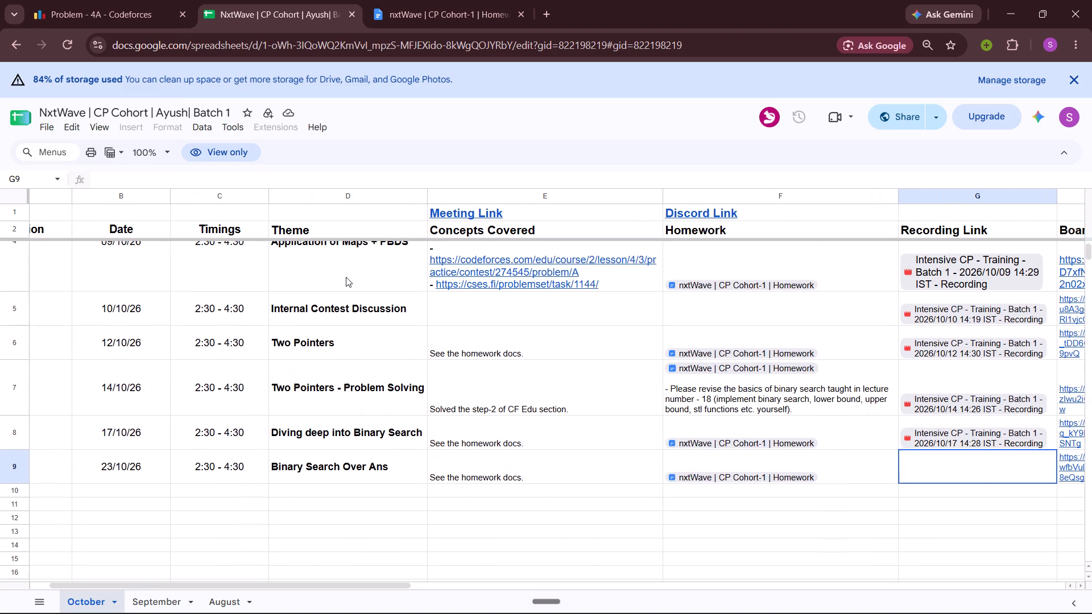
scroll(346, 277, "up", 2)
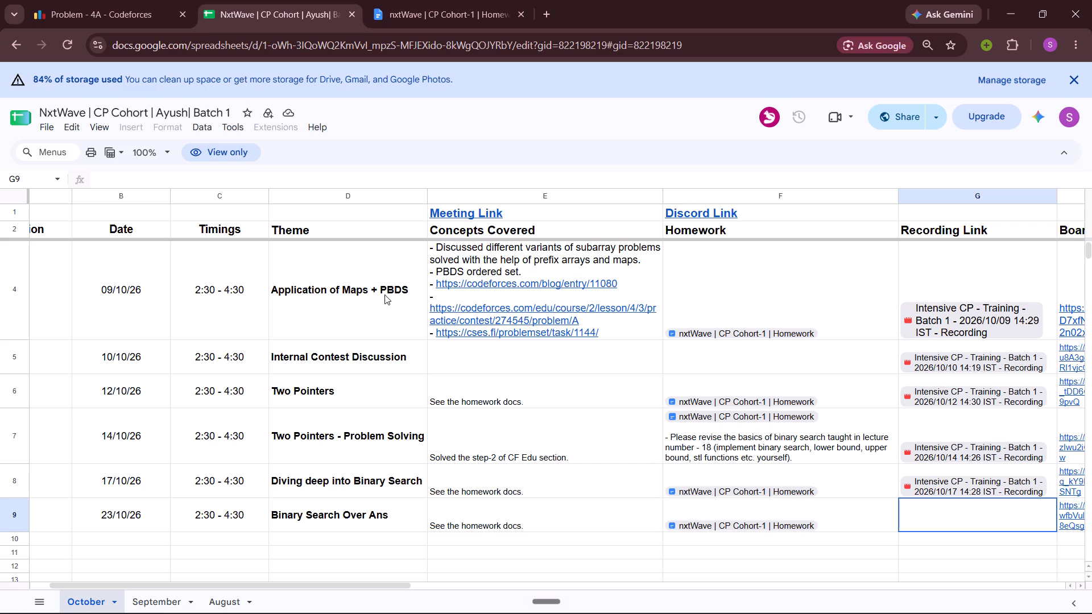
scroll(466, 280, "up", 1)
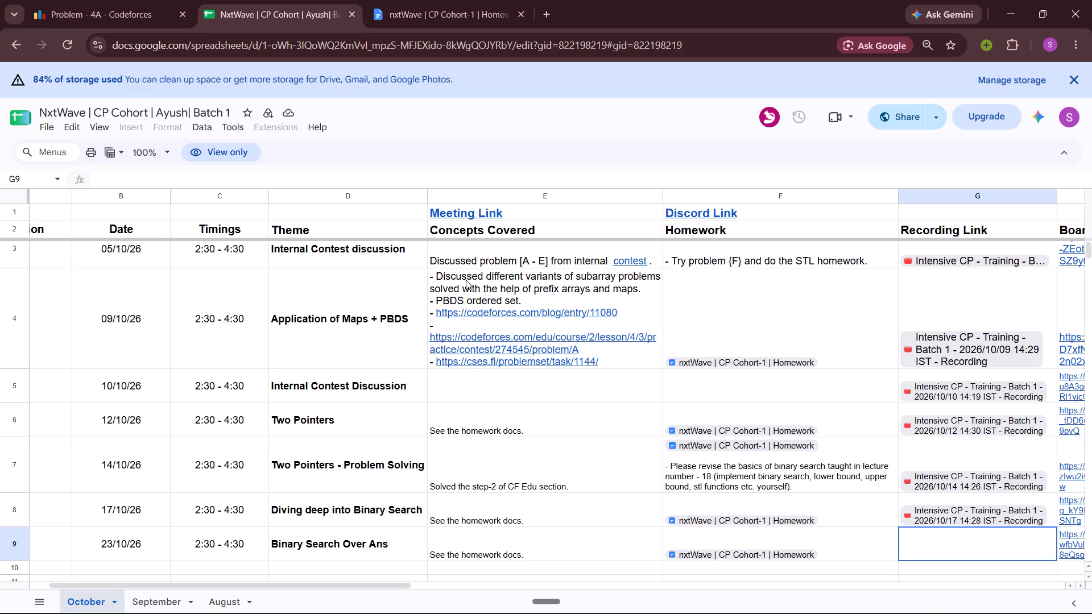
scroll(466, 280, "down", 1)
scroll(441, 333, "up", 3)
scroll(418, 391, "up", 2)
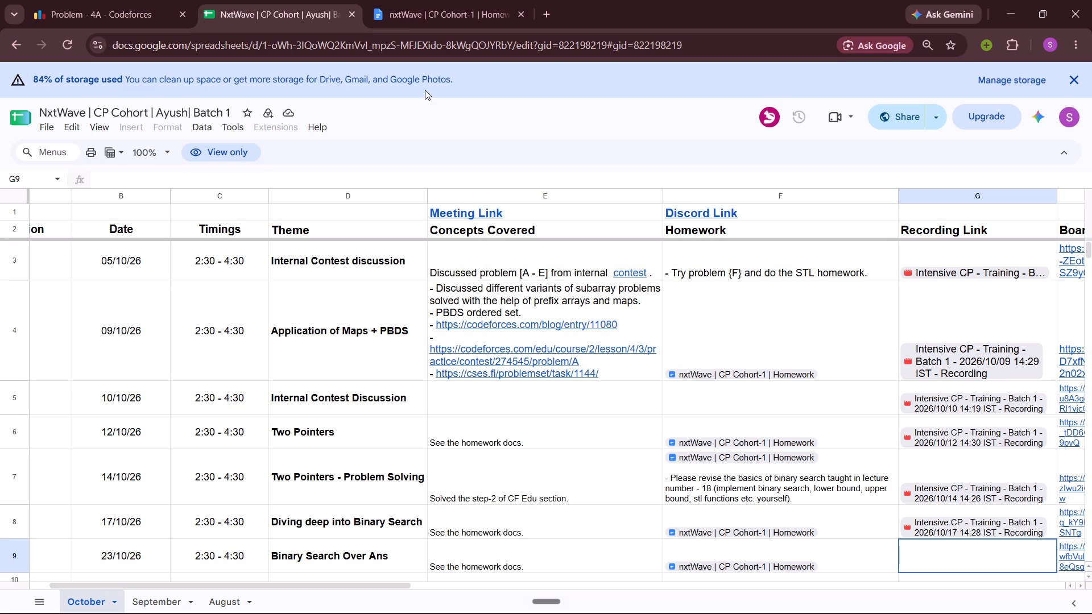
scroll(341, 224, "up", 3)
scroll(333, 289, "up", 2)
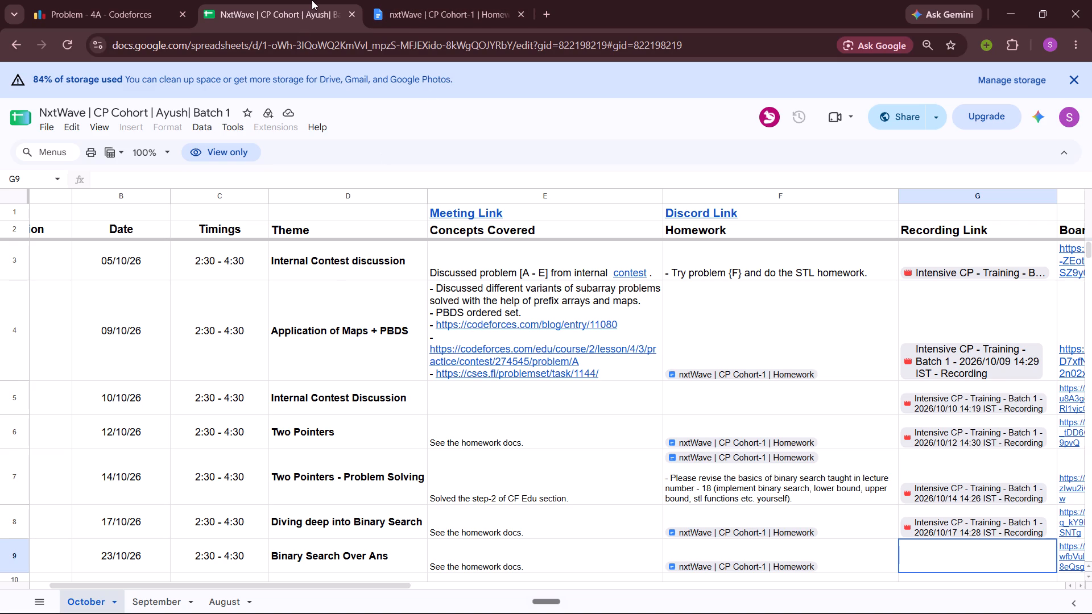
left_click(312, 0)
scroll(402, 421, "down", 1)
scroll(402, 421, "up", 1)
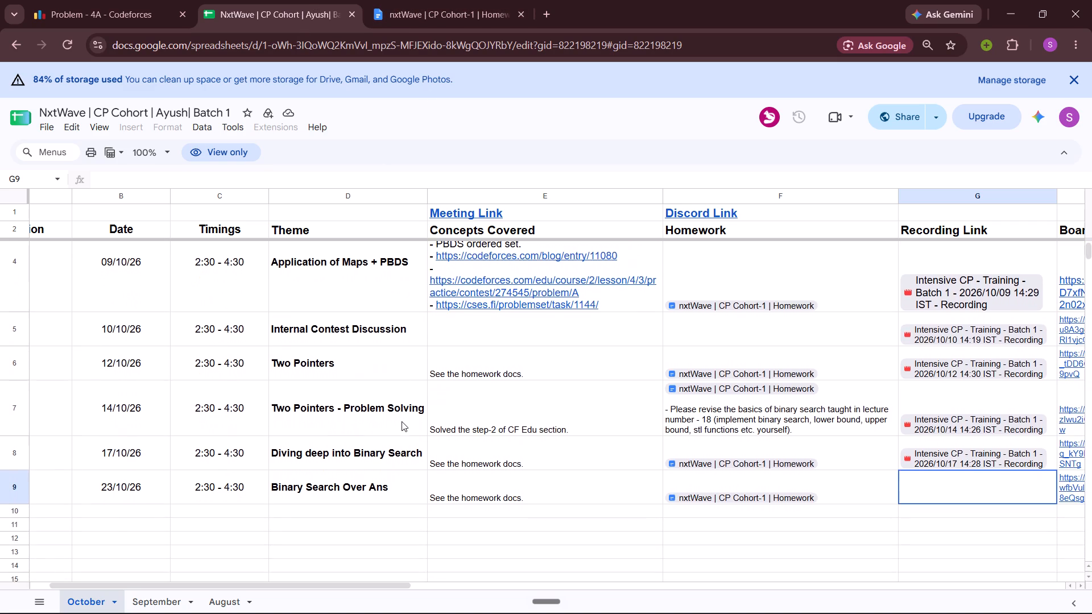
scroll(402, 421, "up", 1)
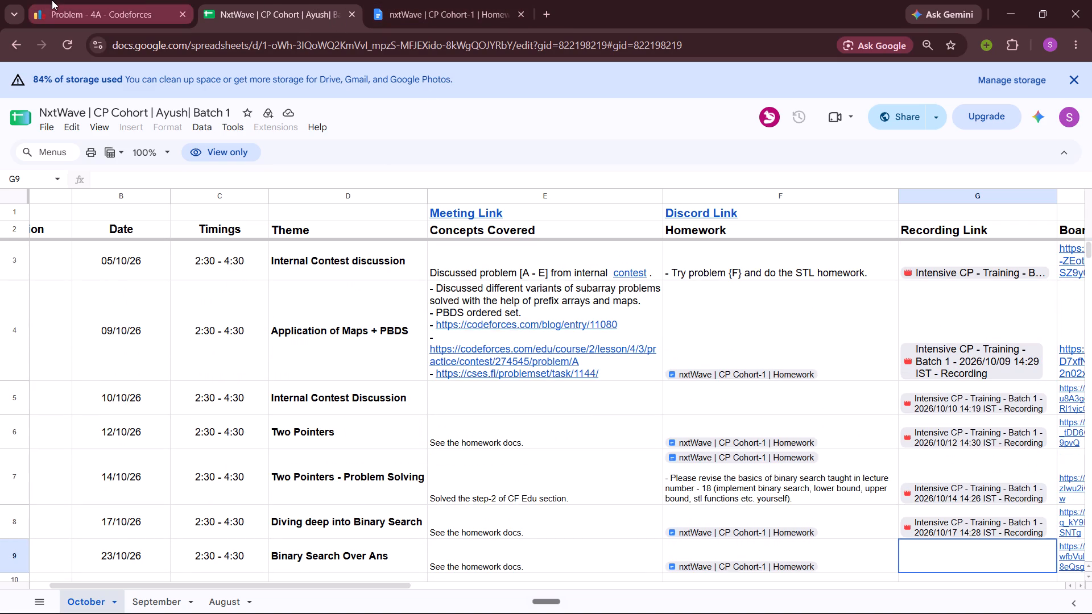
Close the NxtWave CP Cohort spreadsheet and return to the start of the CP Cohort-1 Homework document.
left_click(353, 13)
left_click(300, 0)
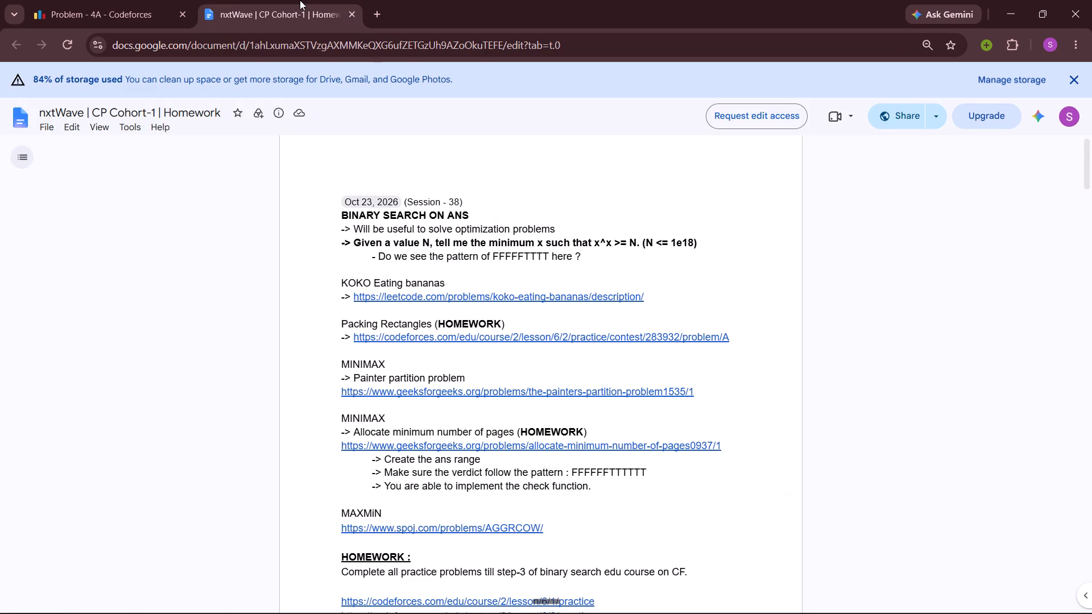
scroll(404, 299, "up", 3)
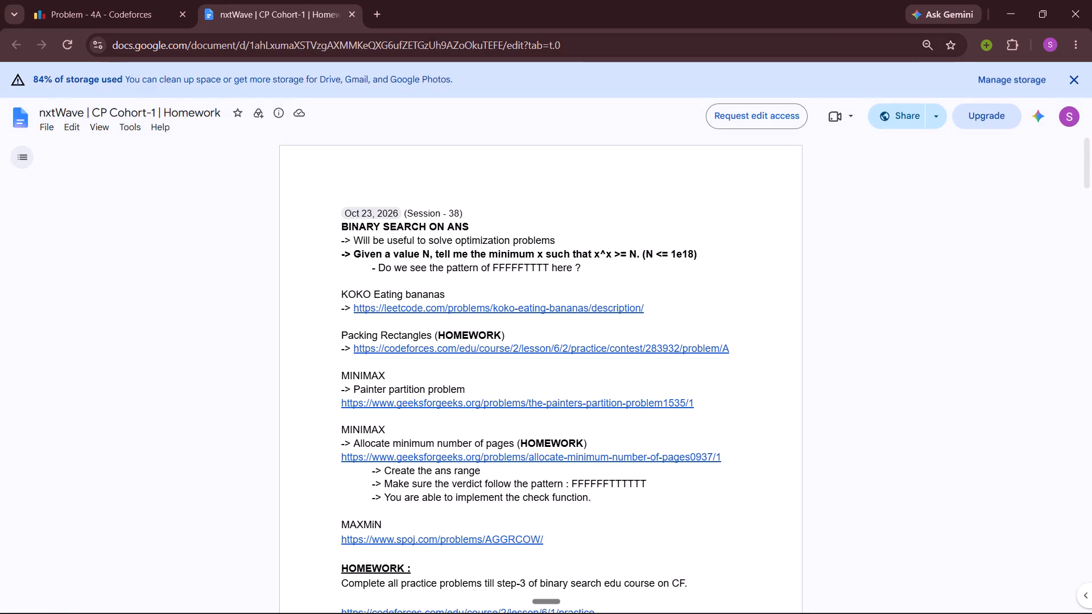
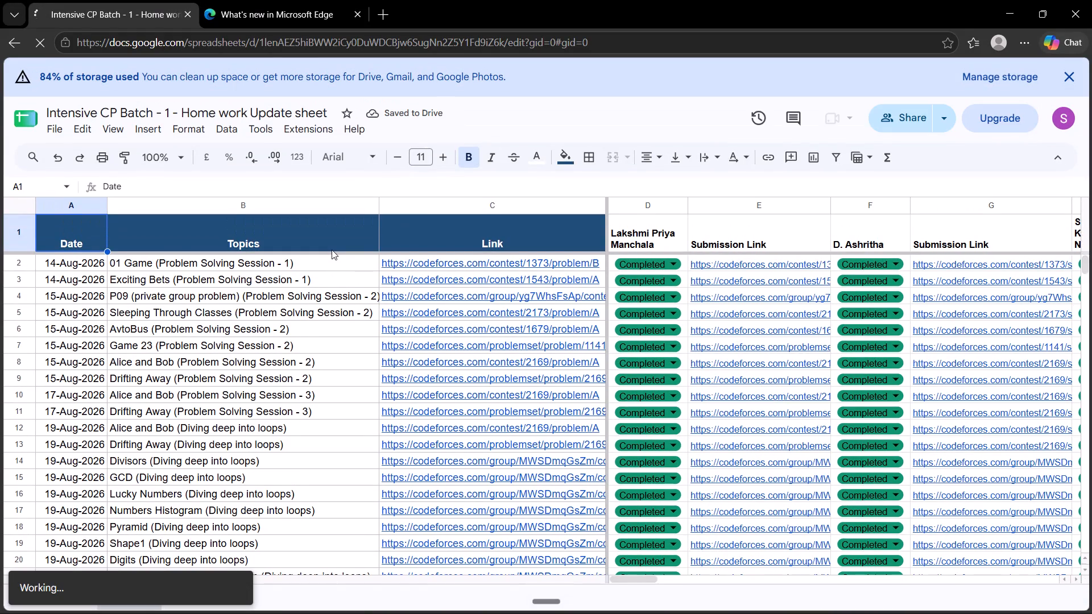
Close the What's new in Microsoft Edge page, keeping the Home work Update sheet open.
left_click(230, 1)
left_click(355, 16)
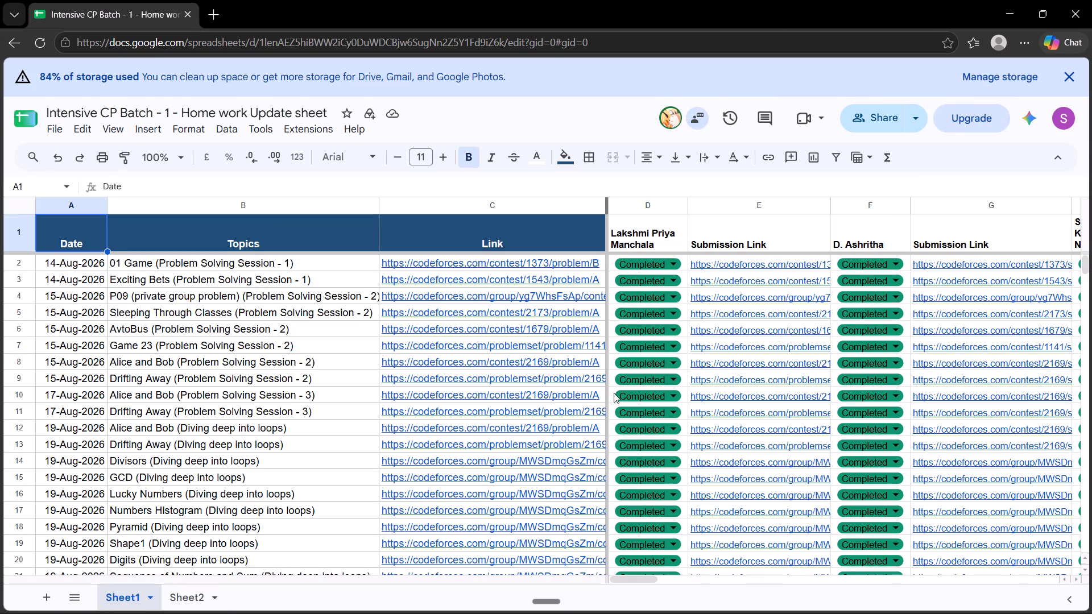
Review the homework topics, problem links and completion statuses in Sheet1 across the August to October entries.
scroll(614, 393, "down", 3)
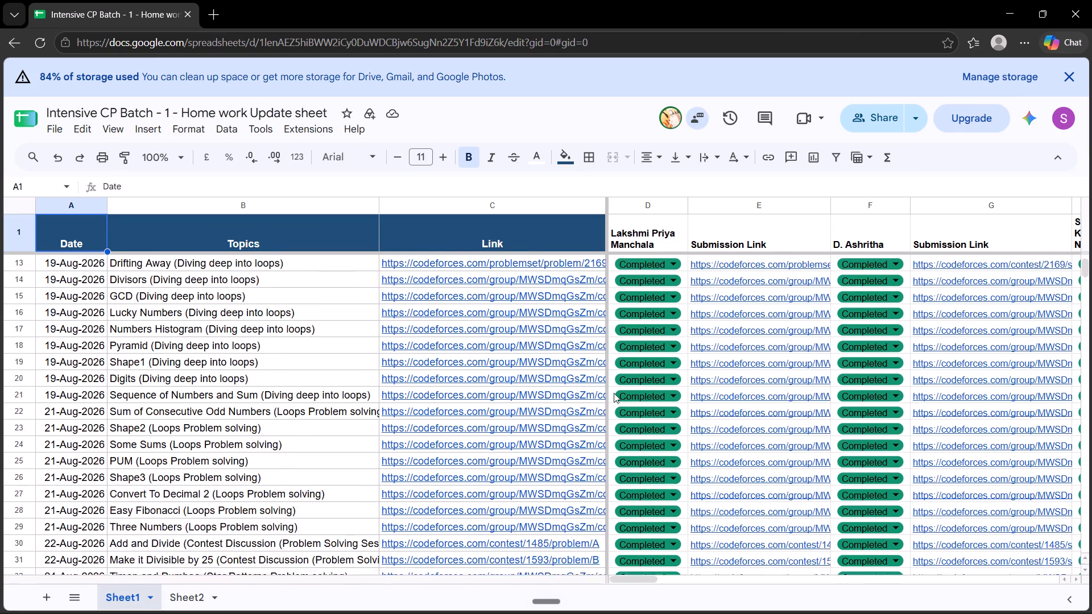
scroll(614, 393, "down", 4)
scroll(614, 393, "up", 1)
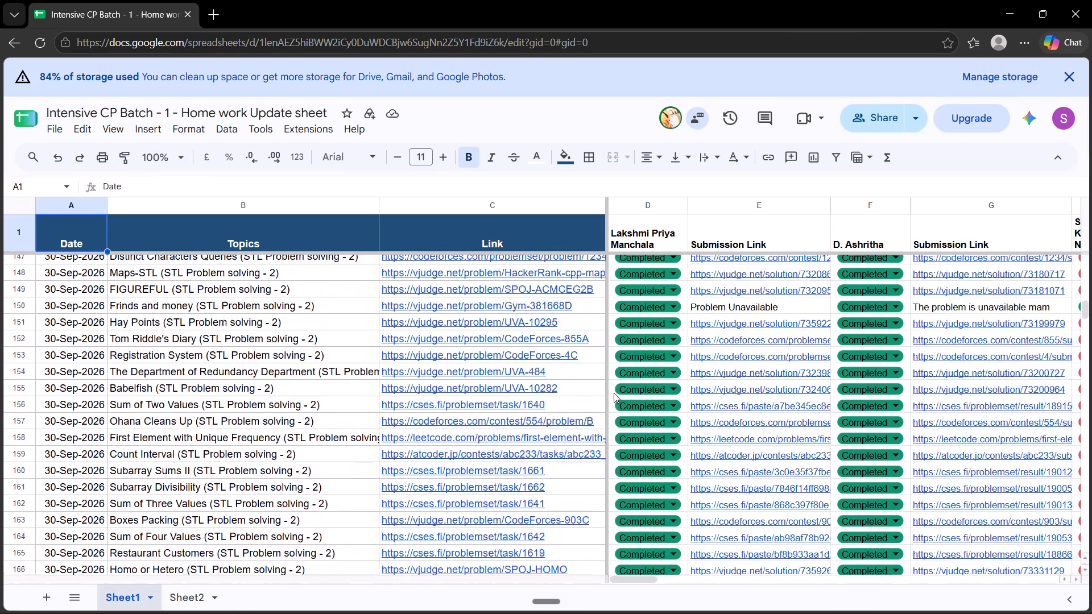
scroll(614, 393, "up", 3)
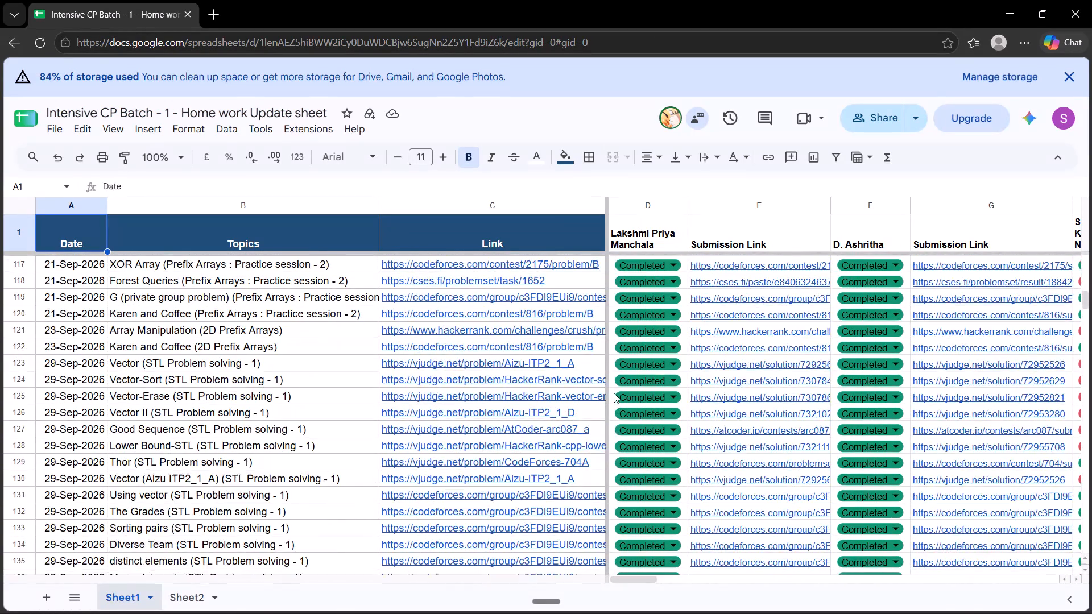
scroll(614, 393, "up", 1)
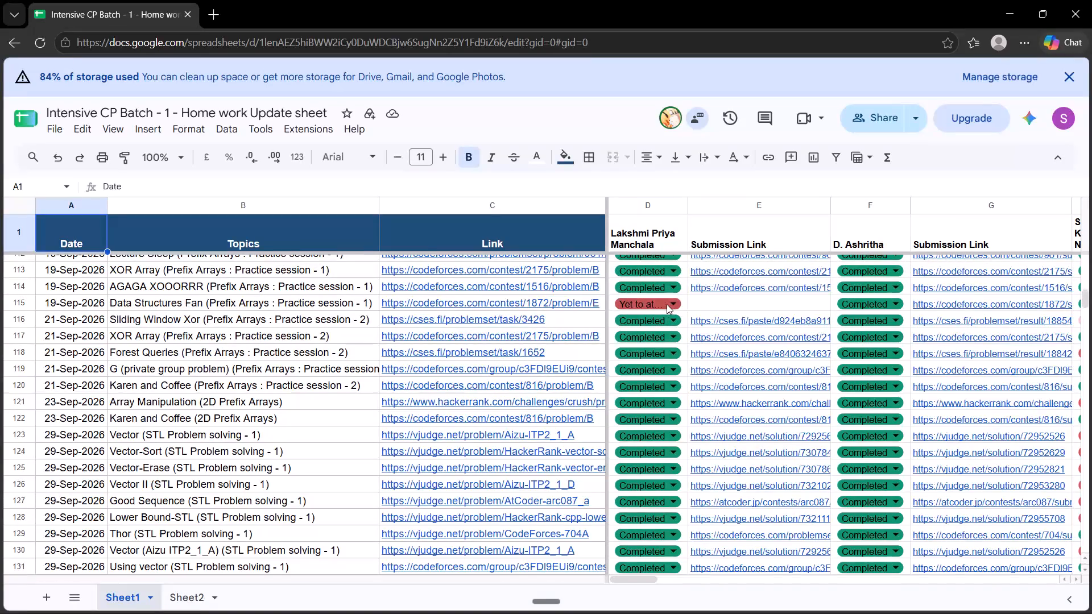
scroll(655, 348, "down", 6)
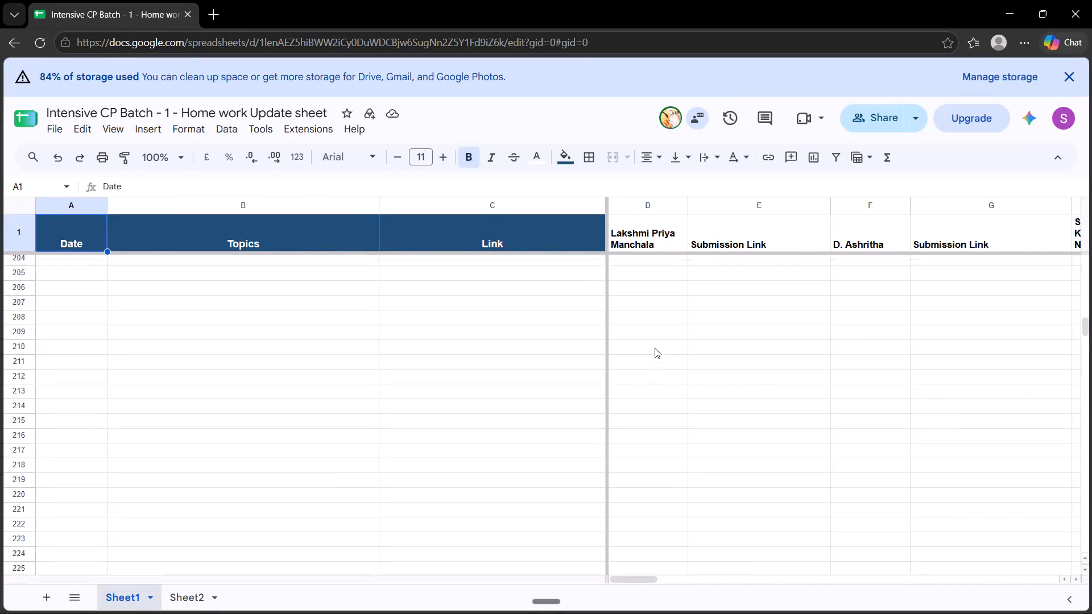
scroll(655, 348, "up", 1)
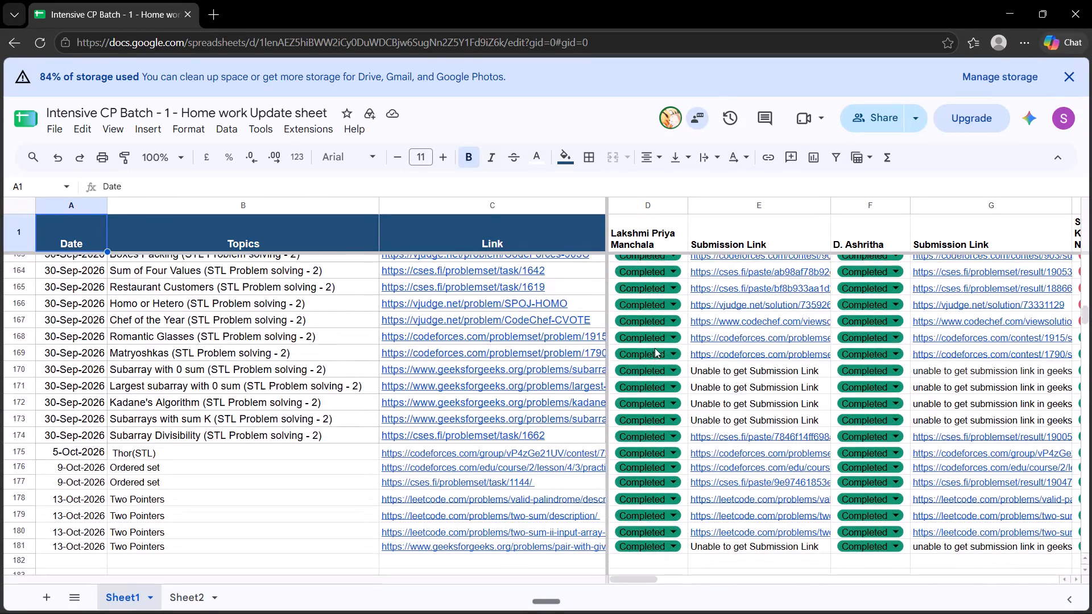
scroll(648, 376, "up", 4)
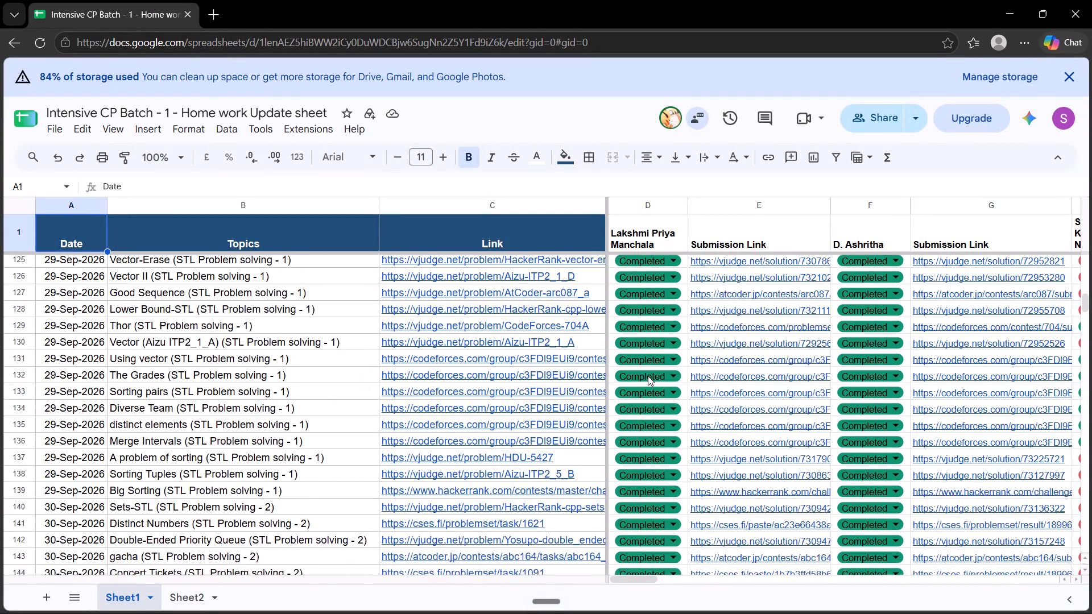
scroll(648, 376, "up", 6)
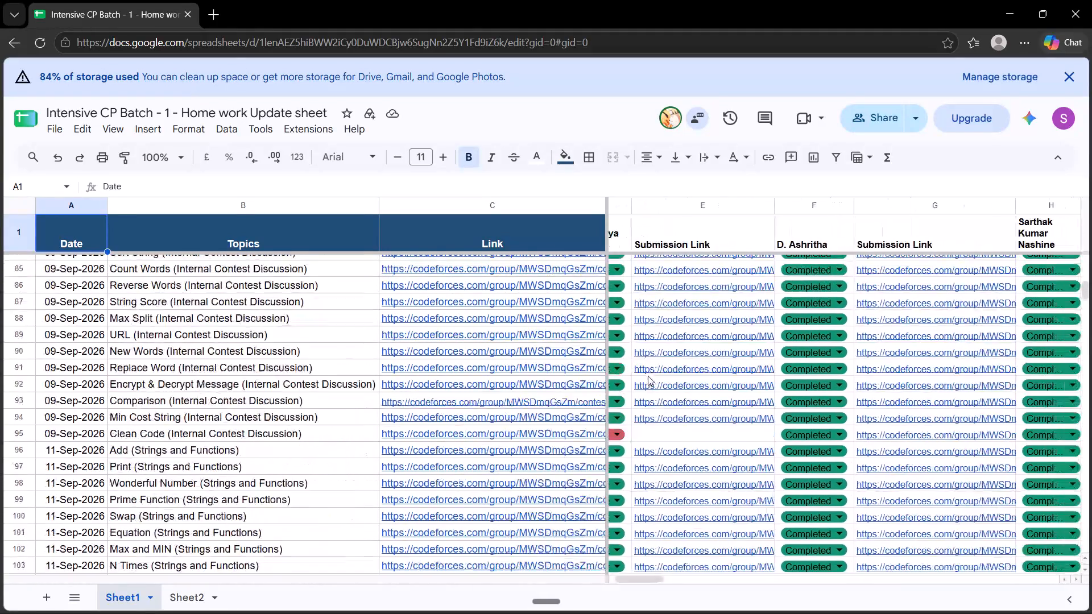
Examine the homework statuses and submission links in student columns D to J, mainly across the September entries.
scroll(740, 385, "right", 5)
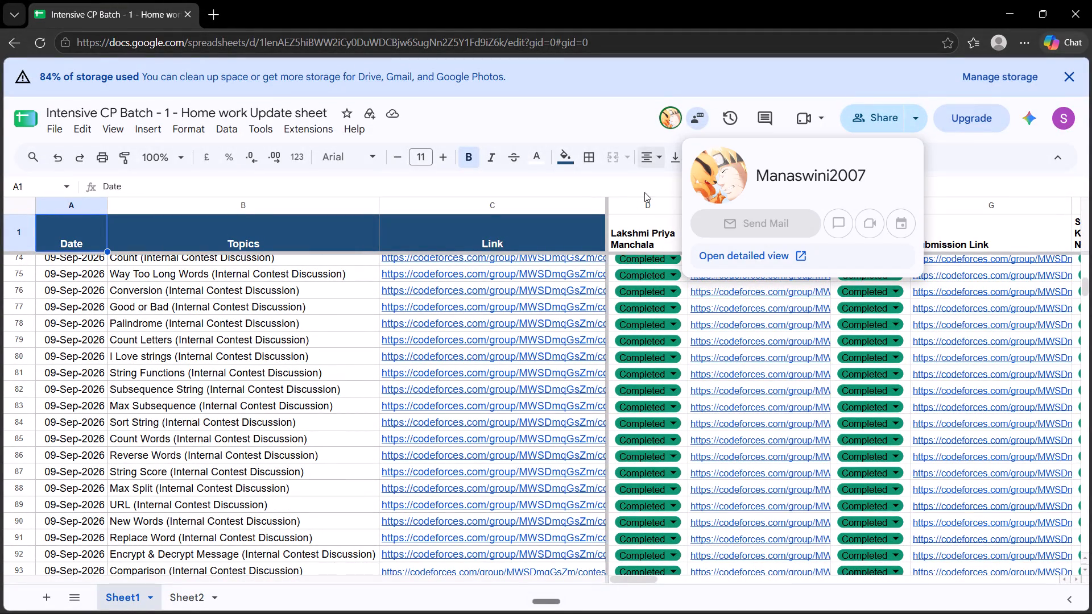
scroll(830, 334, "left", 2)
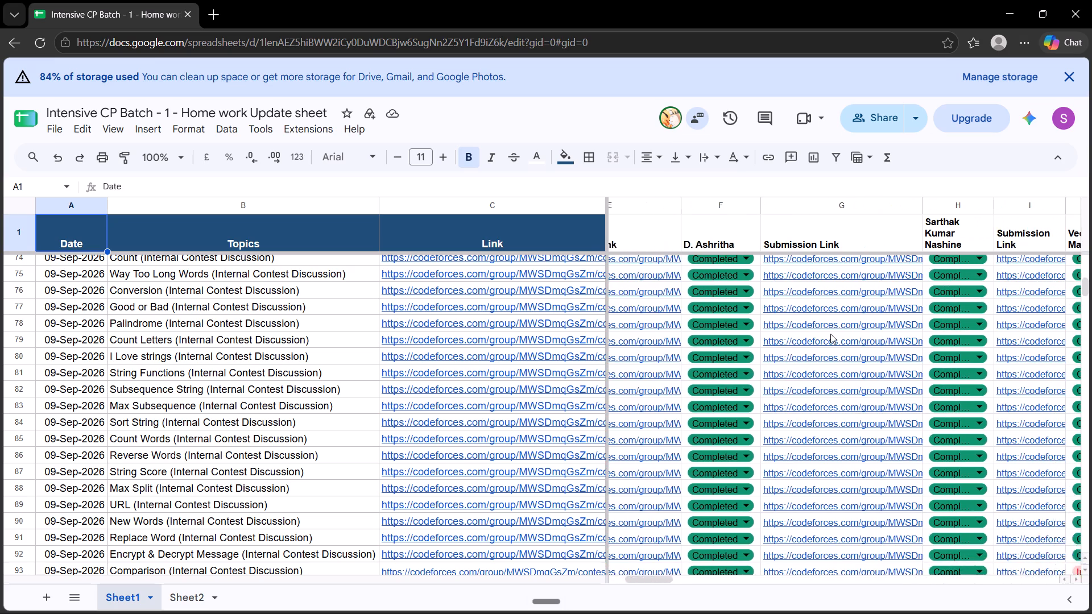
scroll(830, 334, "left", 1)
scroll(830, 334, "down", 3)
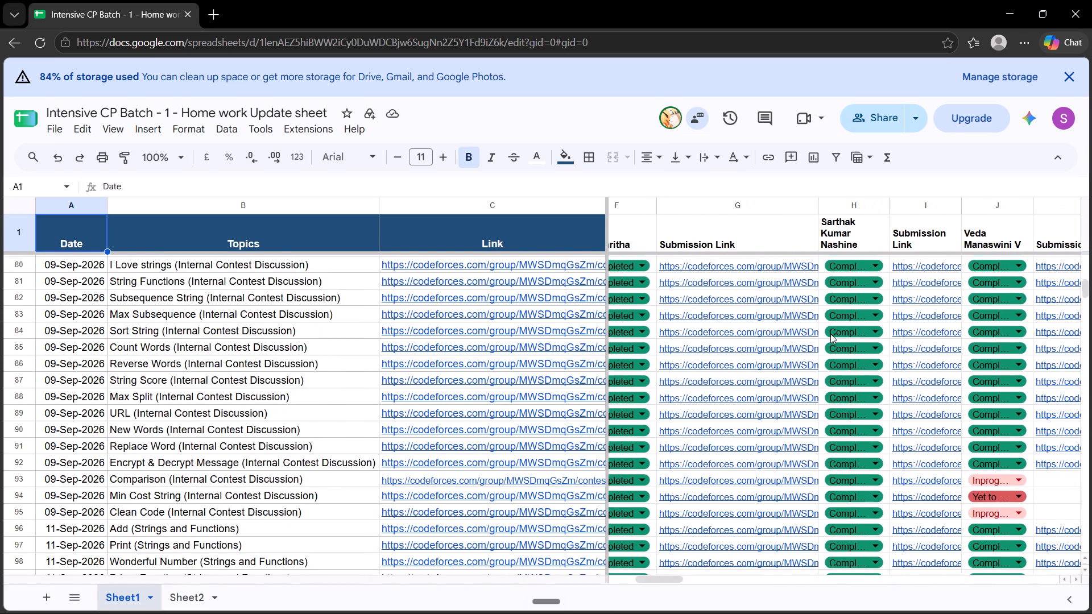
scroll(830, 334, "down", 4)
scroll(830, 334, "up", 2)
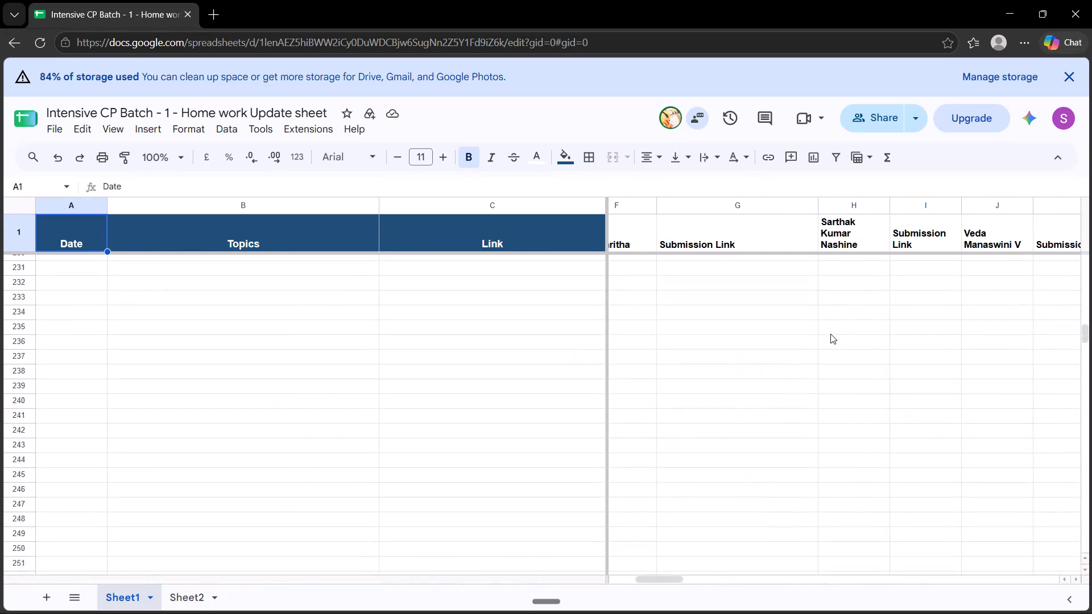
scroll(830, 334, "up", 5)
scroll(830, 334, "right", 4)
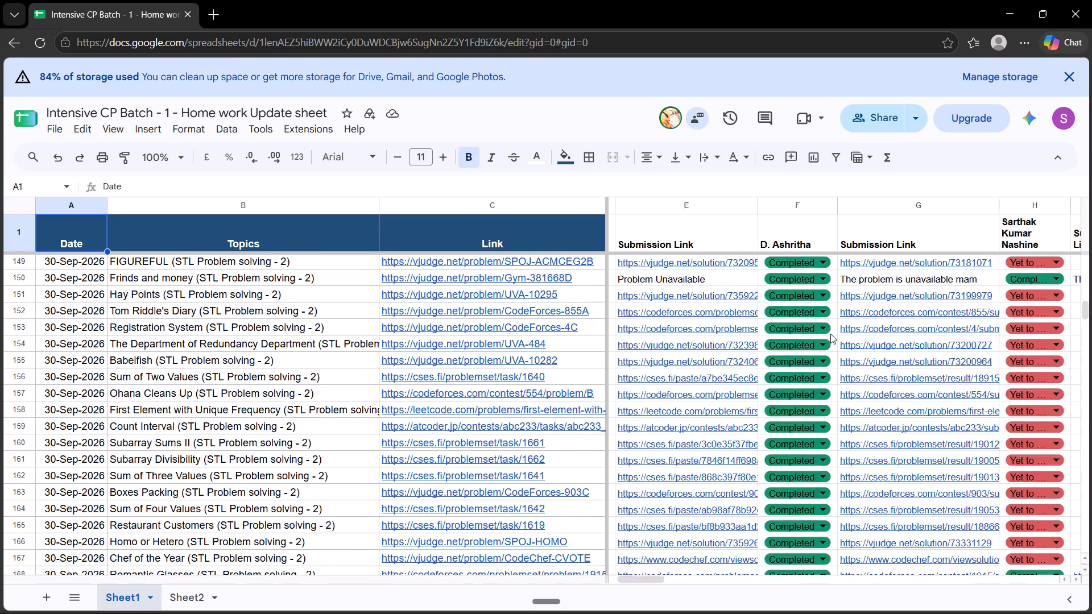
scroll(830, 334, "down", 4)
scroll(830, 334, "up", 10)
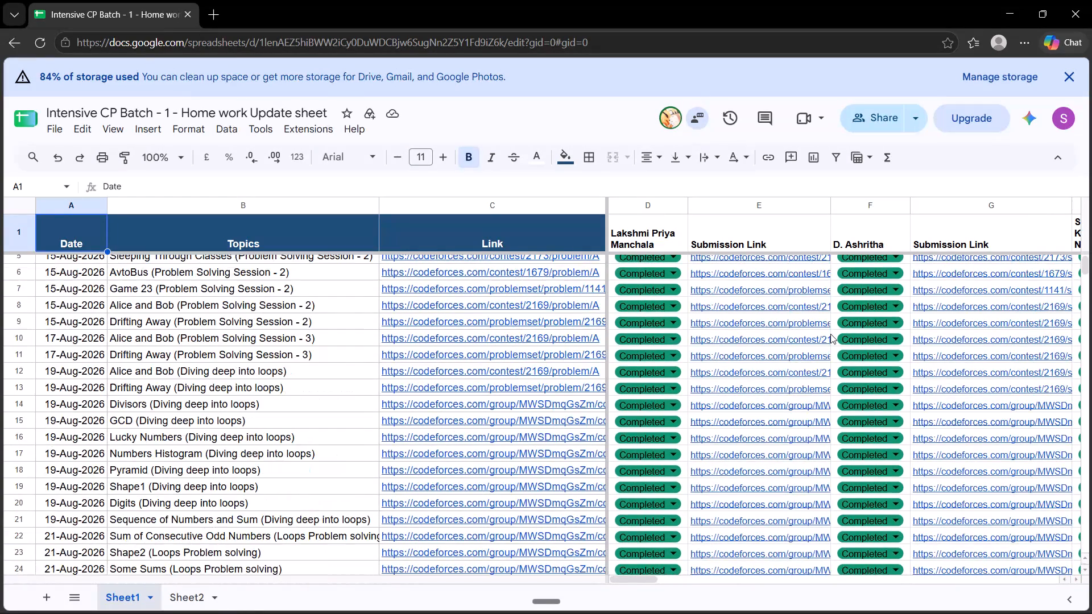
Check the statuses in student columns D to I from the first August entries down to the 13-Oct-2026 Two Pointers problems.
scroll(830, 334, "left", 3)
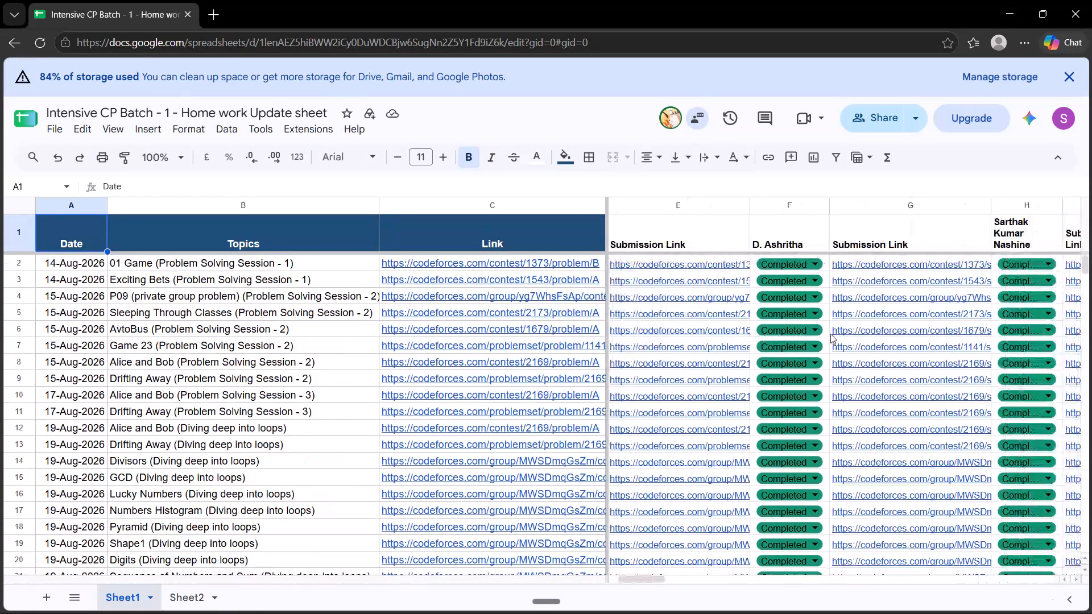
scroll(830, 334, "right", 1)
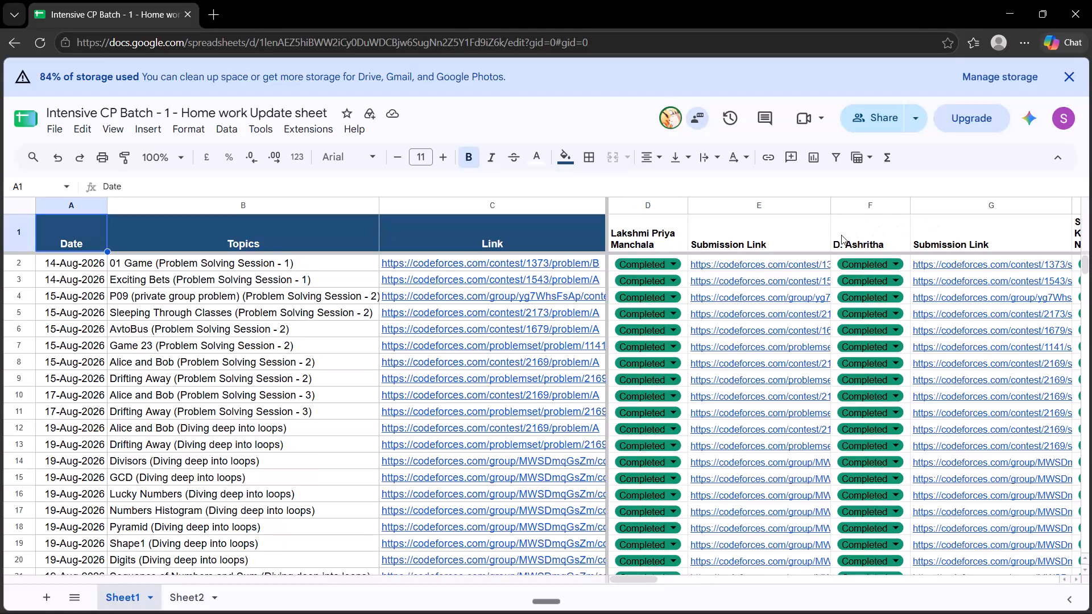
scroll(841, 235, "right", 2)
scroll(834, 256, "down", 1)
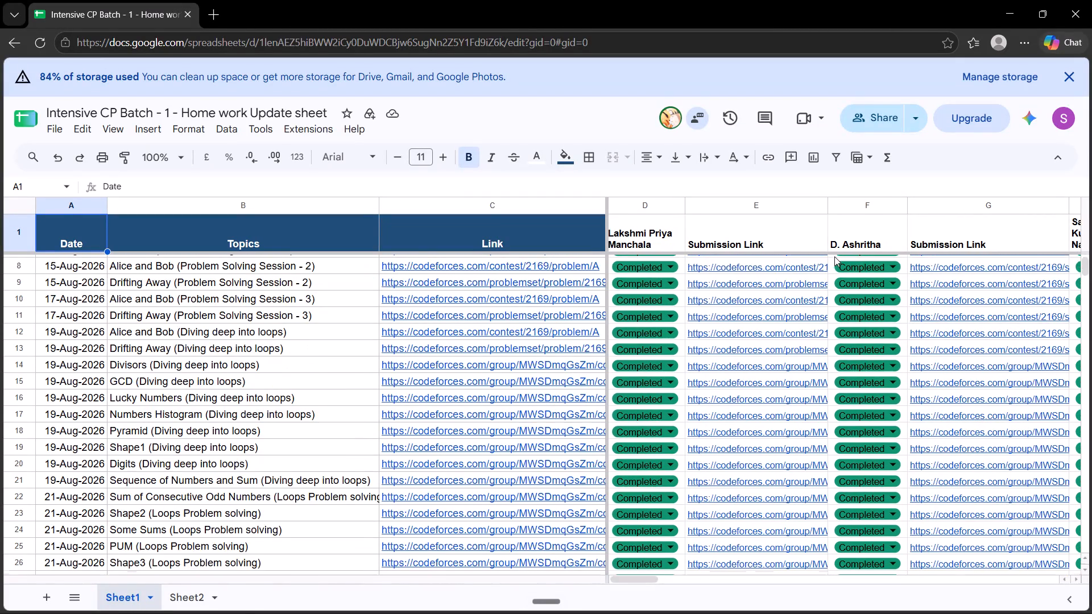
scroll(834, 256, "down", 4)
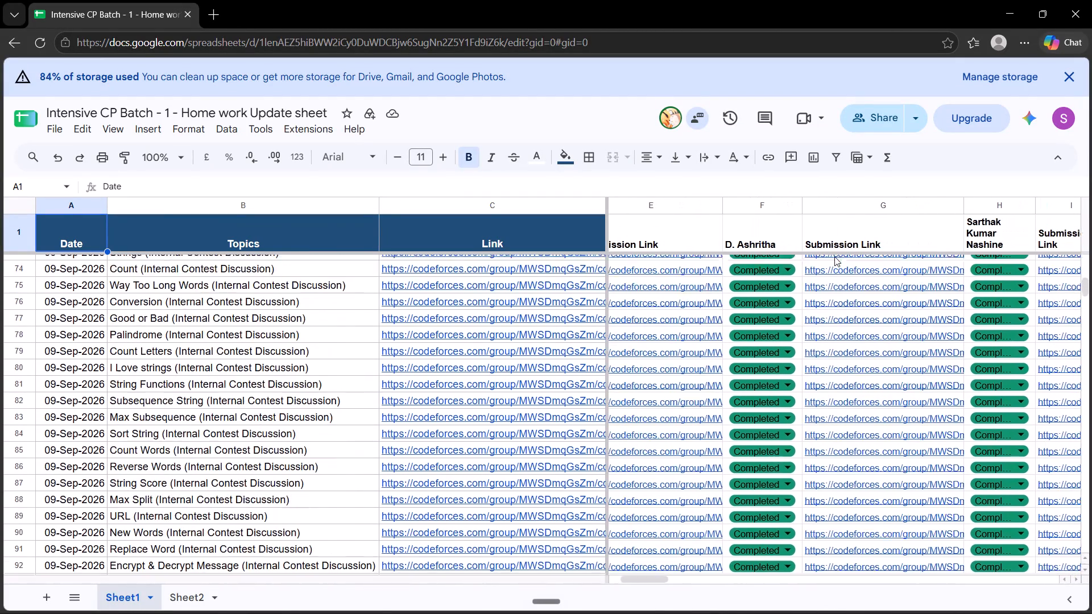
scroll(834, 256, "down", 4)
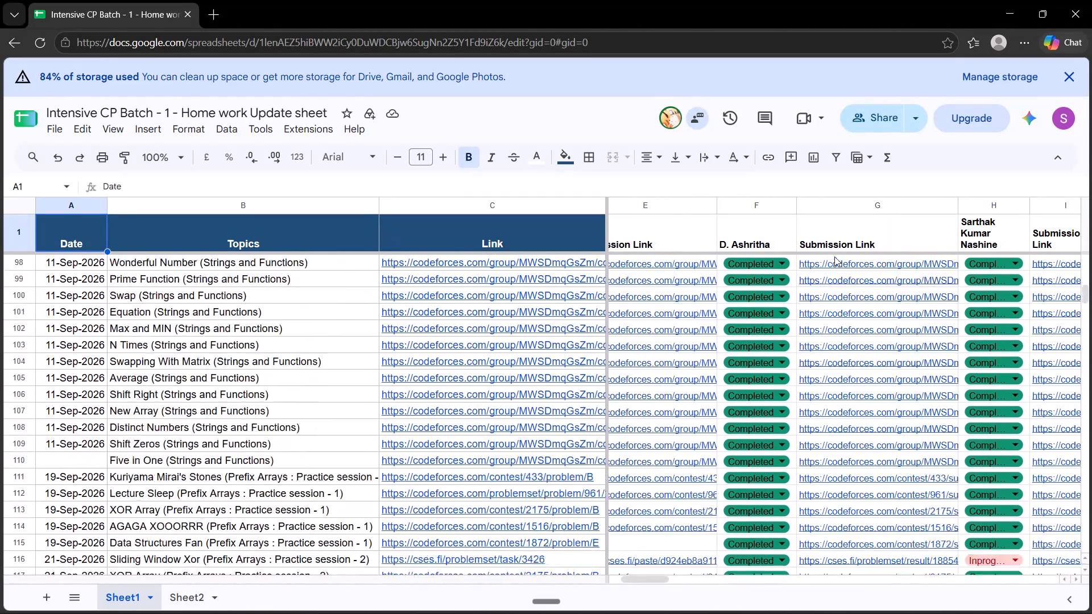
scroll(834, 256, "down", 5)
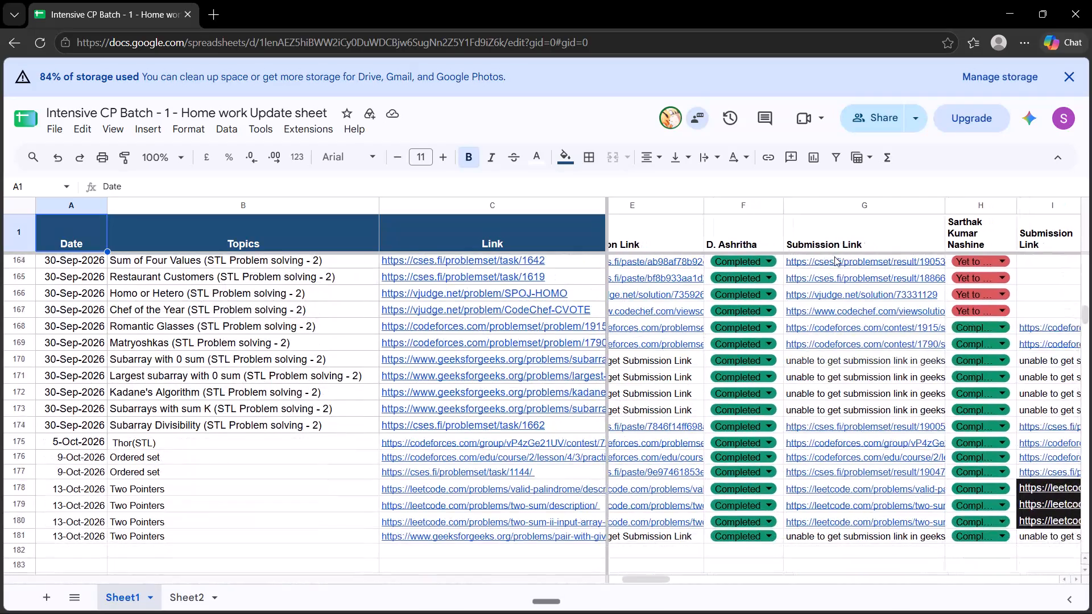
scroll(834, 256, "down", 1)
scroll(809, 346, "up", 1)
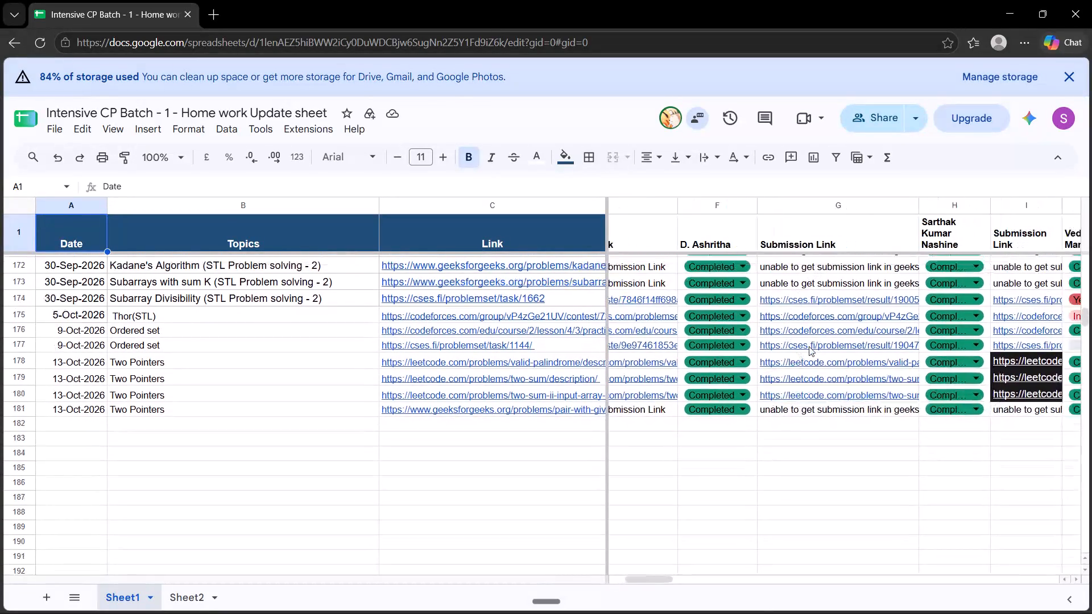
Examine the STL problem solving statuses and submission links in student columns AA to AJ for late September.
scroll(809, 346, "up", 2)
scroll(809, 346, "left", 4)
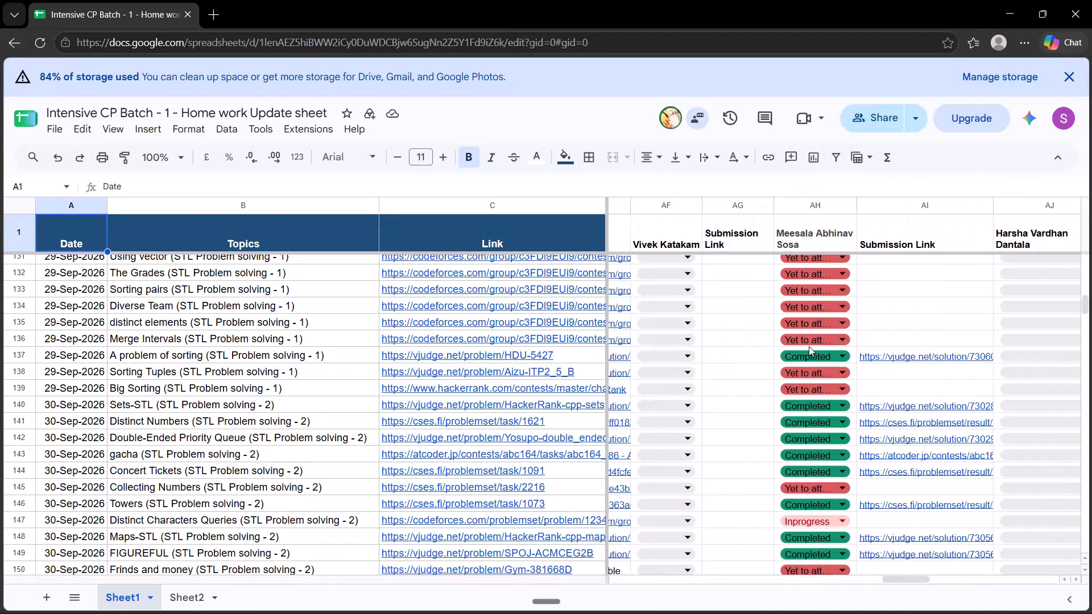
scroll(809, 346, "right", 3)
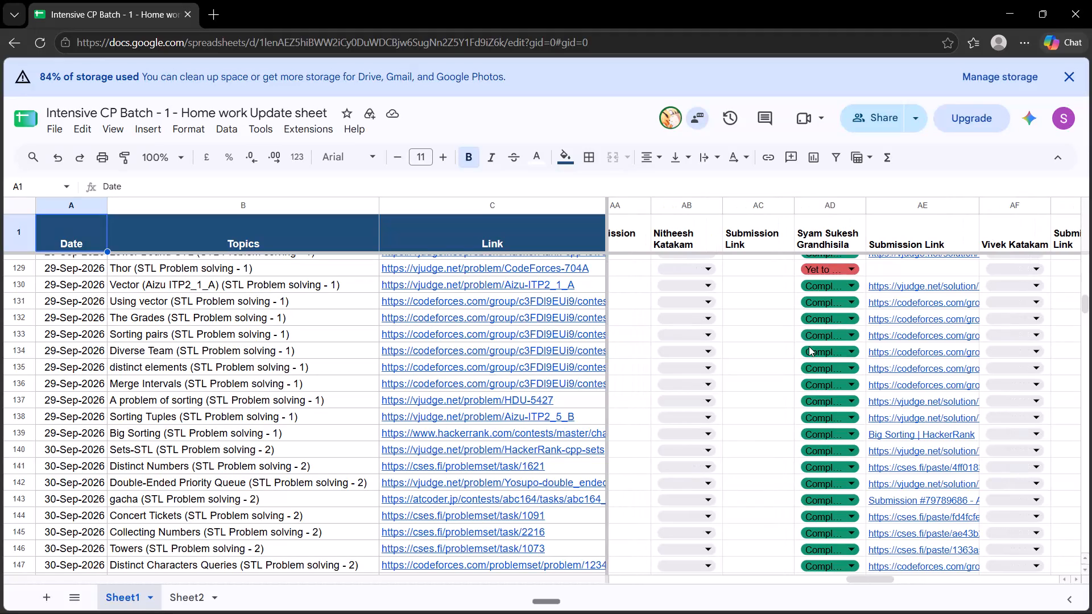
scroll(744, 369, "right", 1)
scroll(744, 369, "left", 1)
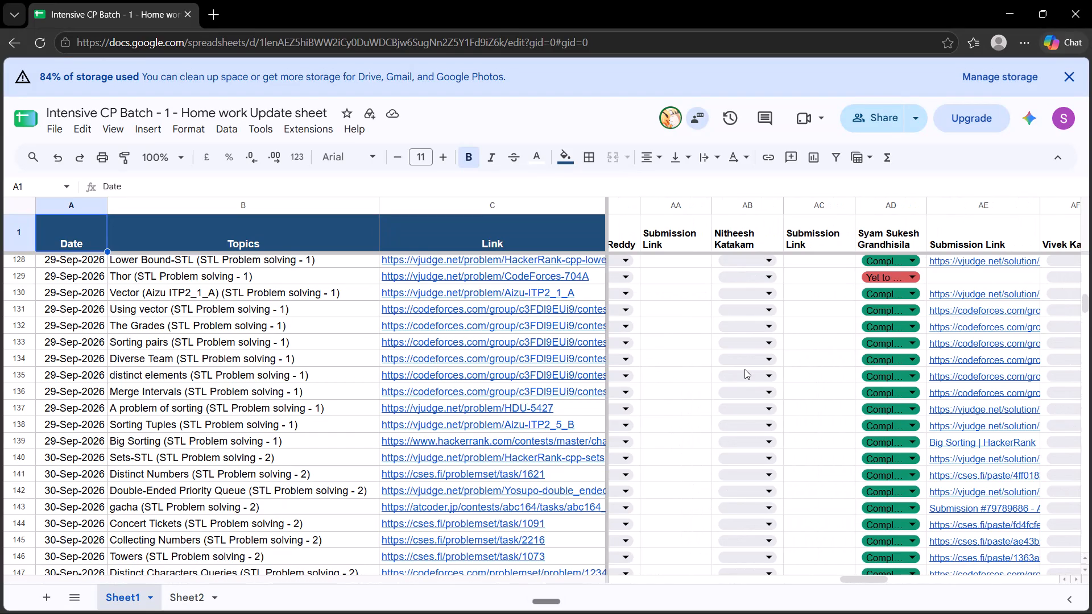
scroll(744, 369, "left", 2)
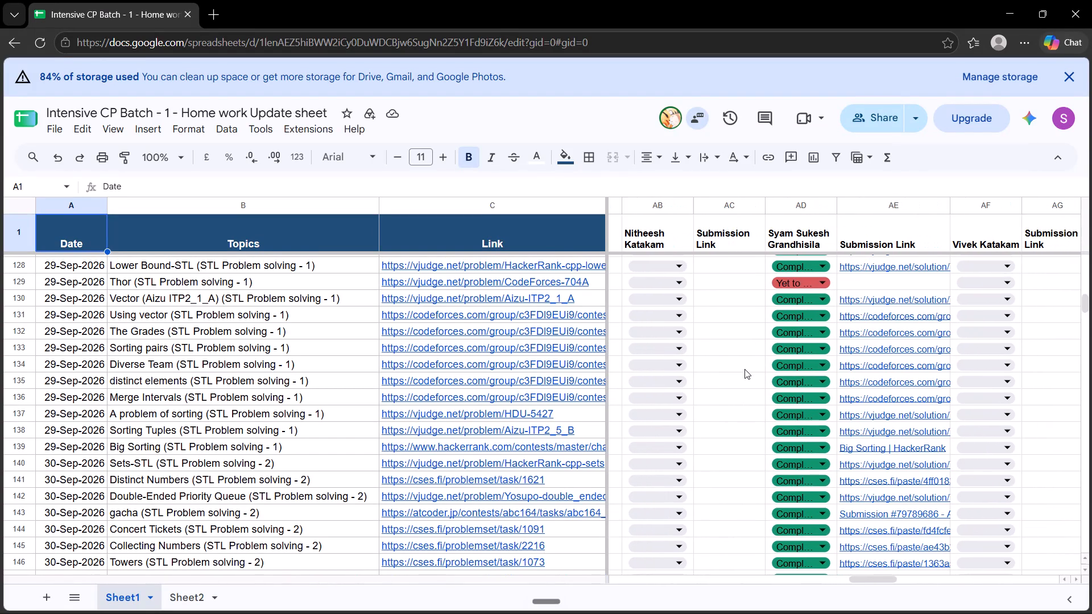
scroll(744, 369, "left", 3)
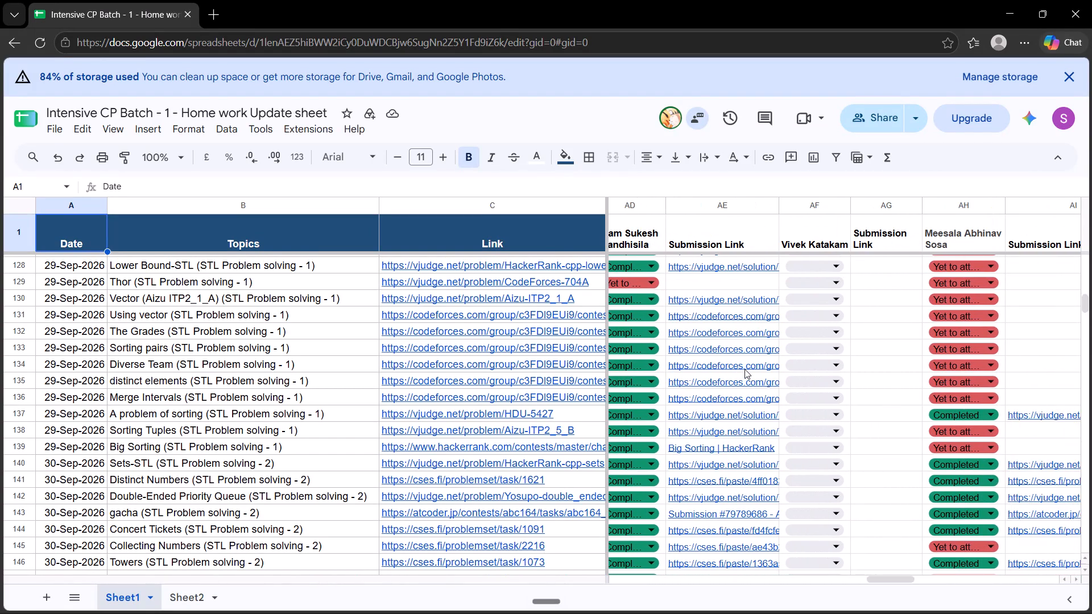
scroll(744, 369, "left", 1)
Mark both 9-Oct-2026 Ordered set problems, rows 176 and 177, as Yet to attempt in student column AH.
scroll(851, 282, "up", 1)
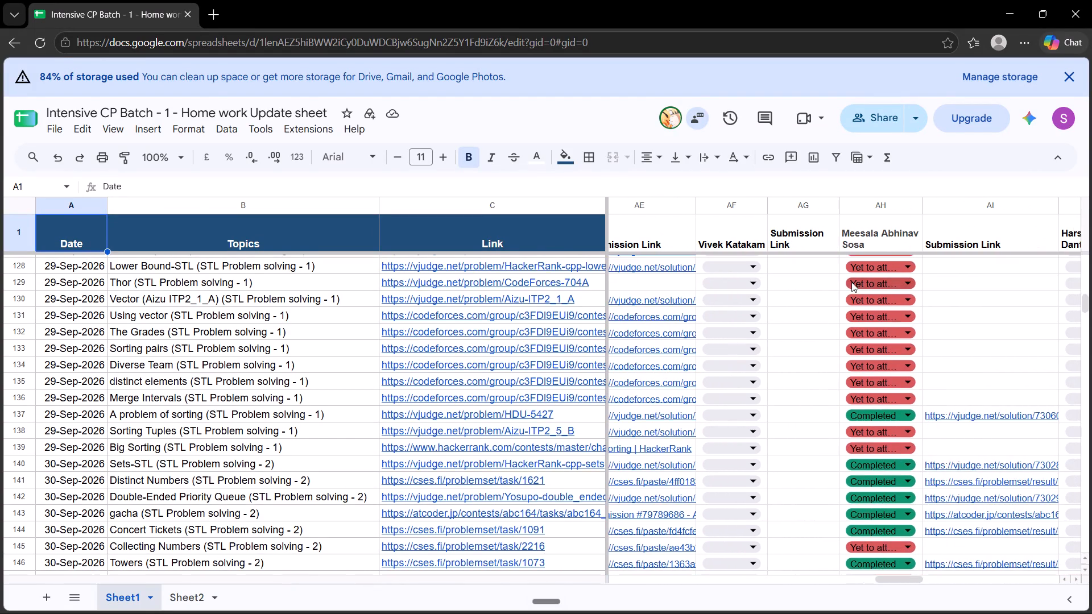
scroll(851, 282, "up", 5)
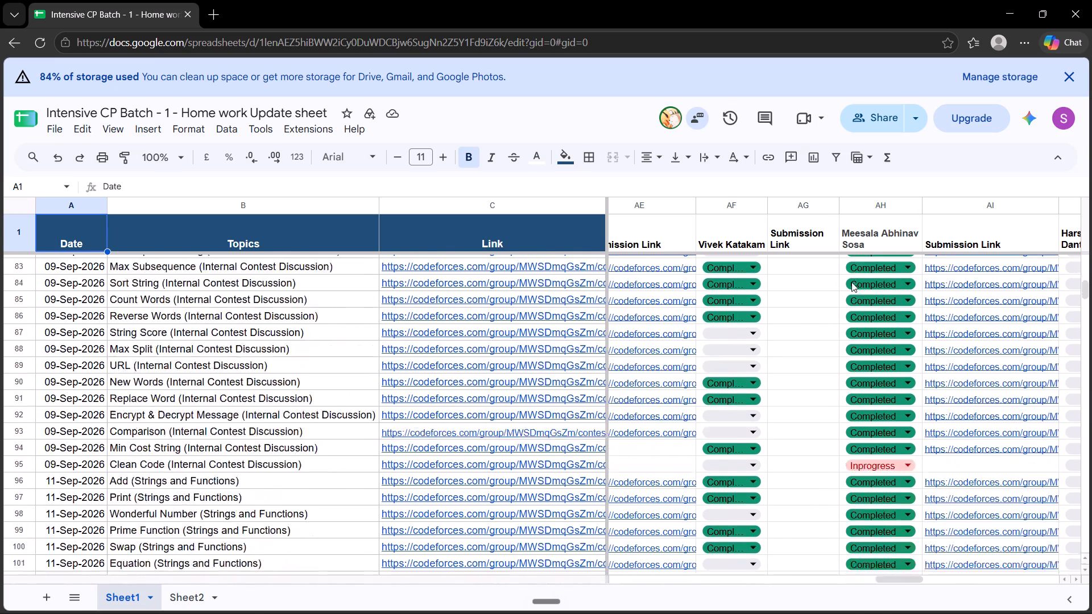
scroll(851, 282, "up", 3)
scroll(851, 282, "down", 4)
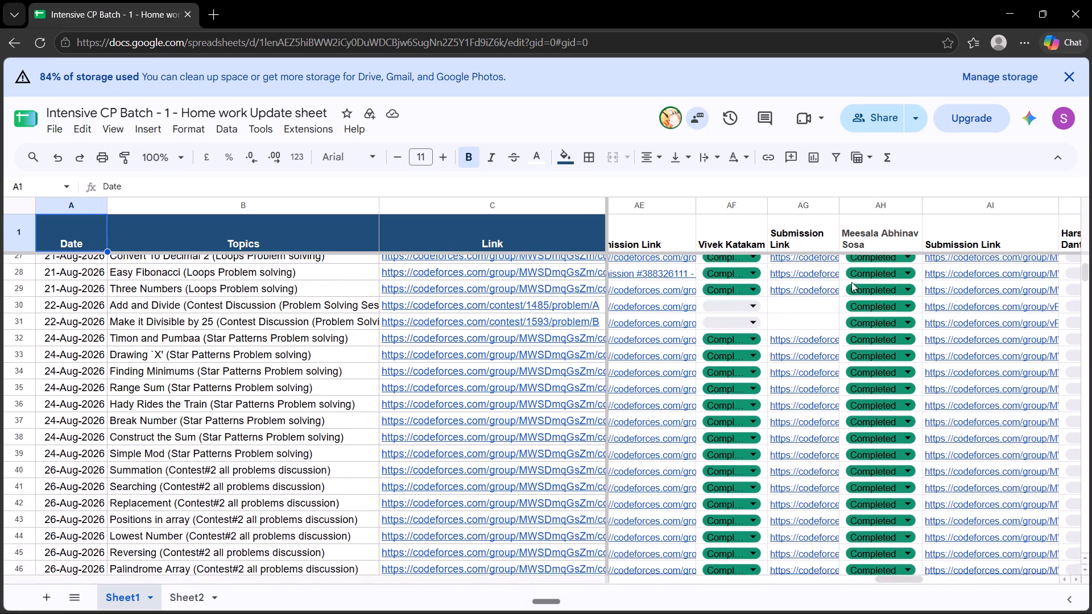
scroll(851, 282, "down", 9)
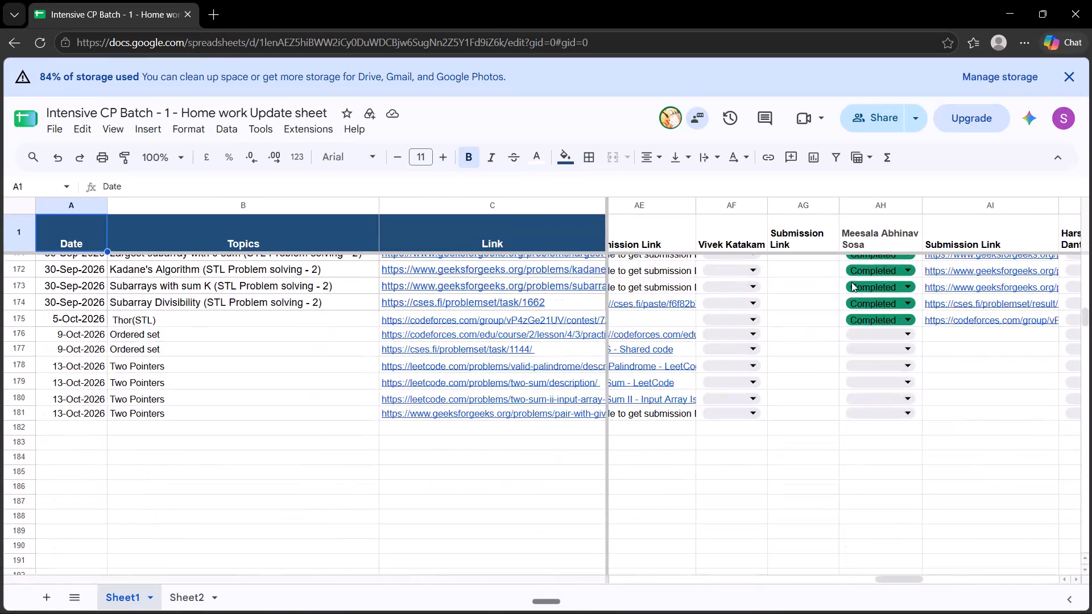
scroll(851, 282, "up", 2)
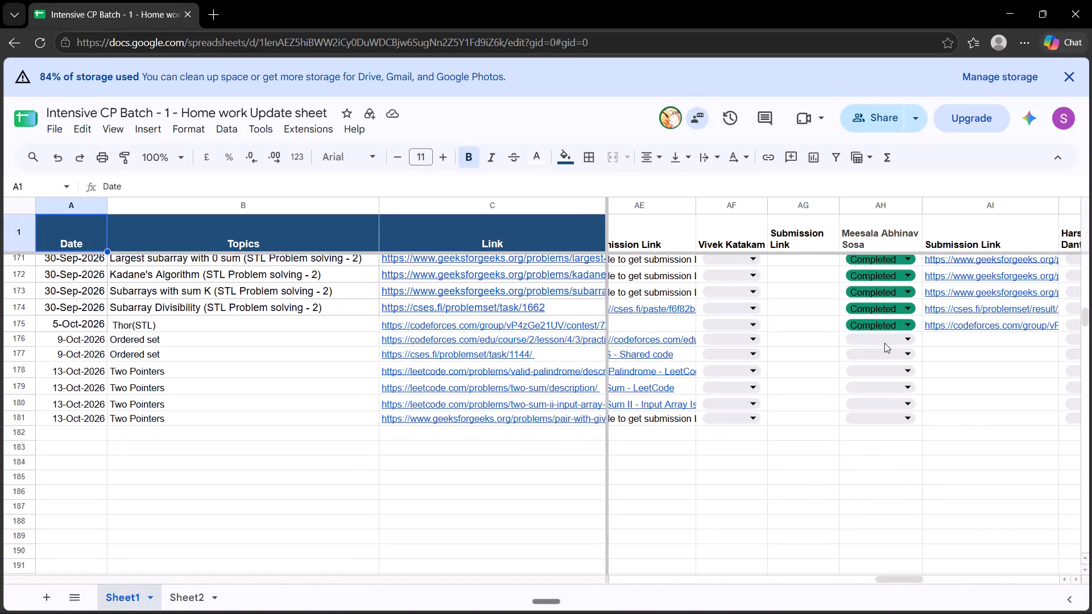
left_click(884, 343)
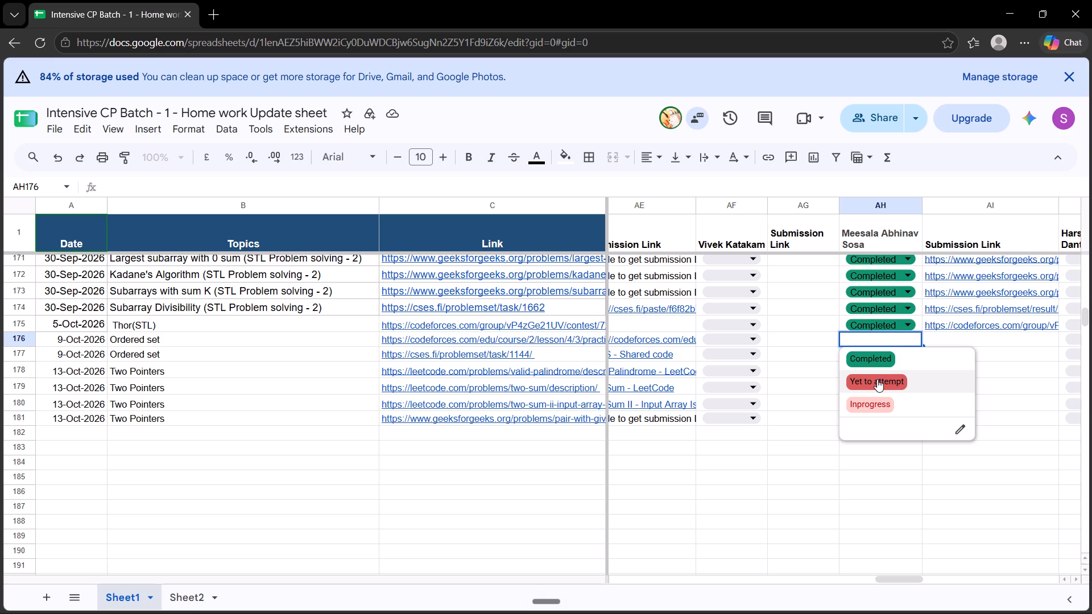
left_click(877, 379)
left_click(874, 350)
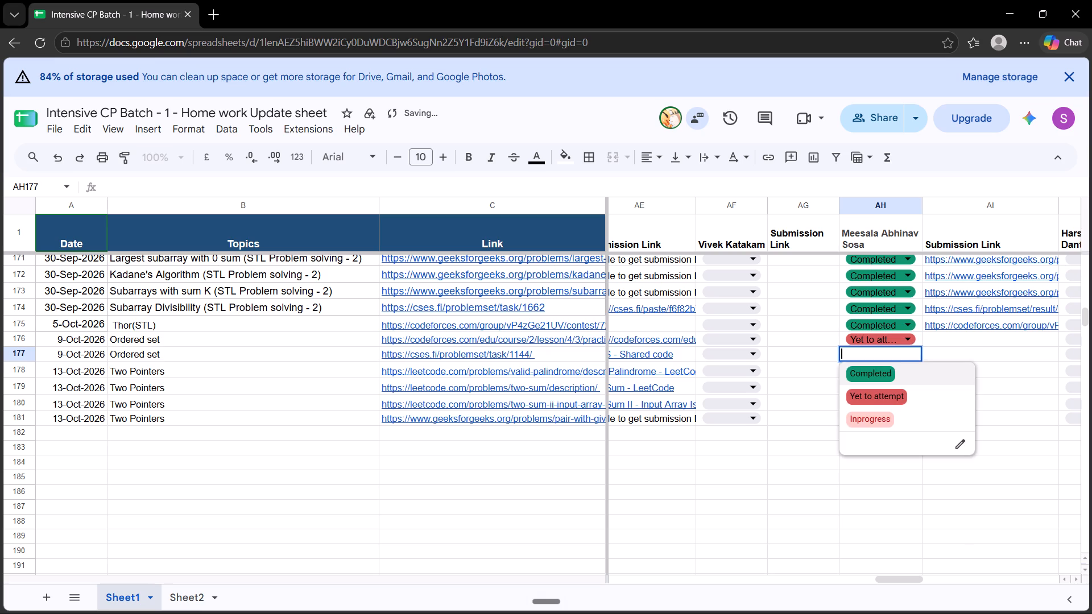
left_click(878, 392)
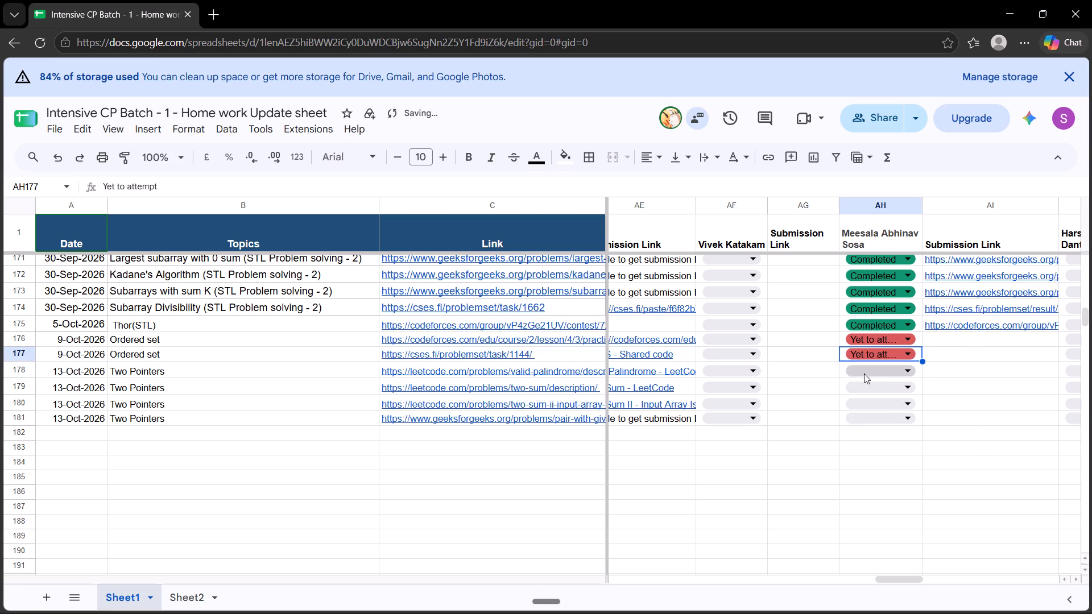
Mark the four 13-Oct-2026 Two Pointers problems, rows 178 to 181, as Yet to attempt in student column AH.
left_click(864, 373)
left_click(875, 416)
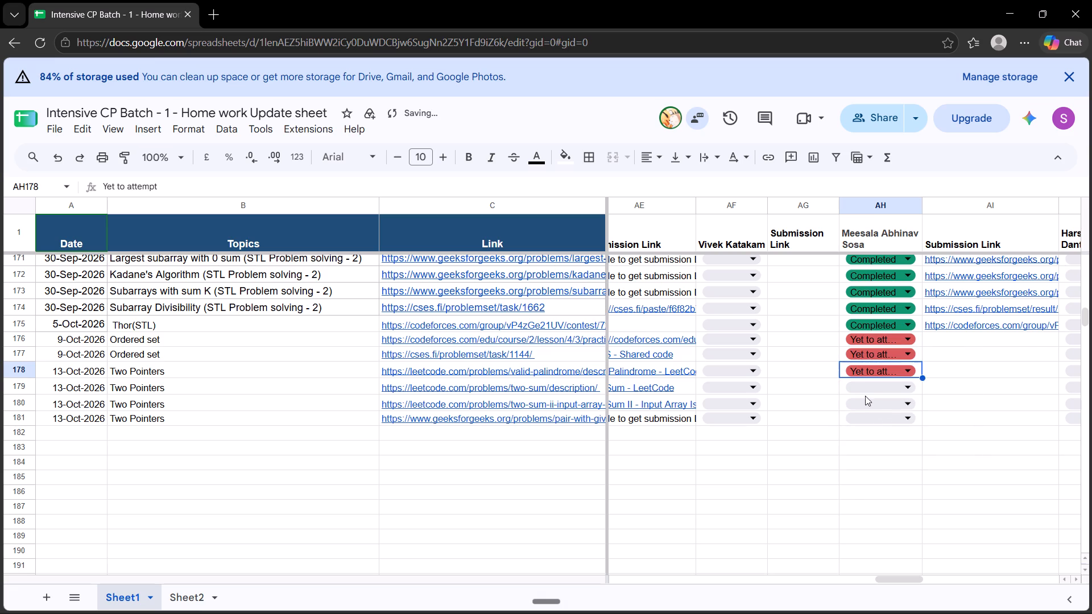
left_click(863, 389)
left_click(871, 424)
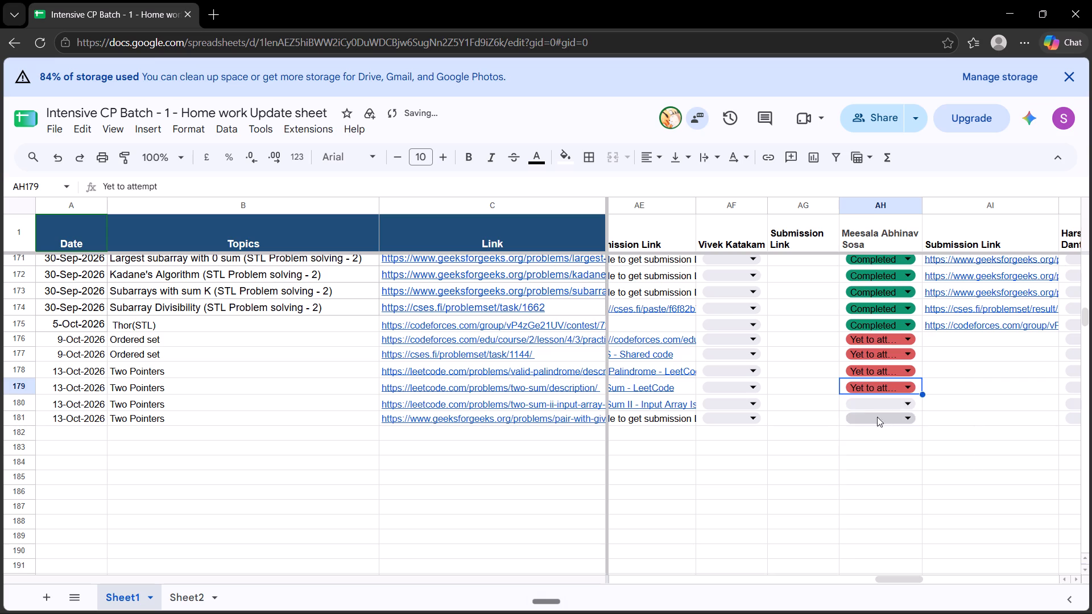
left_click(873, 401)
left_click(876, 441)
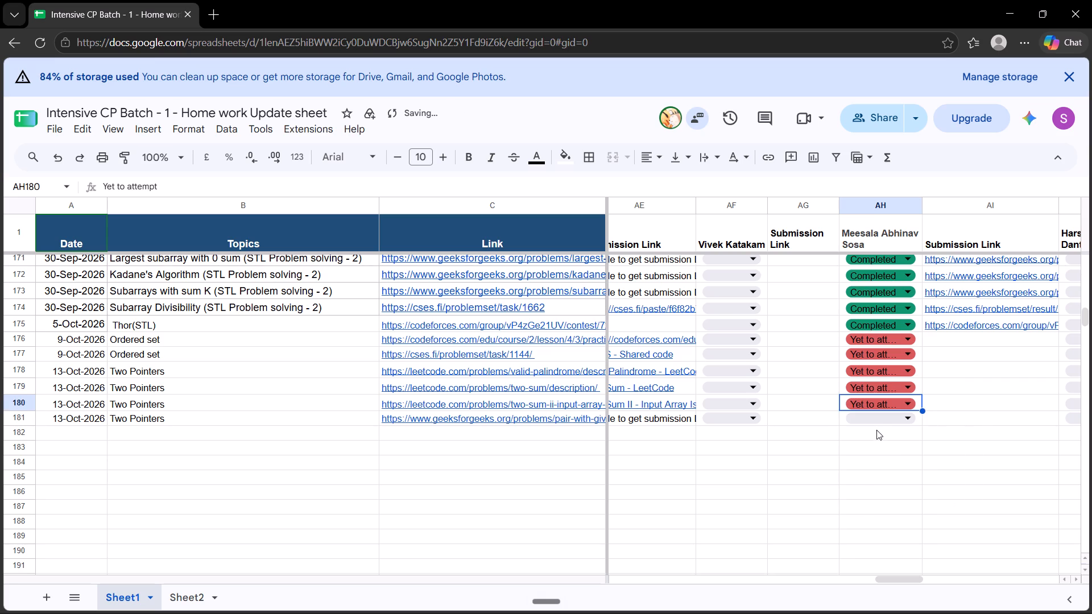
left_click(876, 420)
left_click(866, 458)
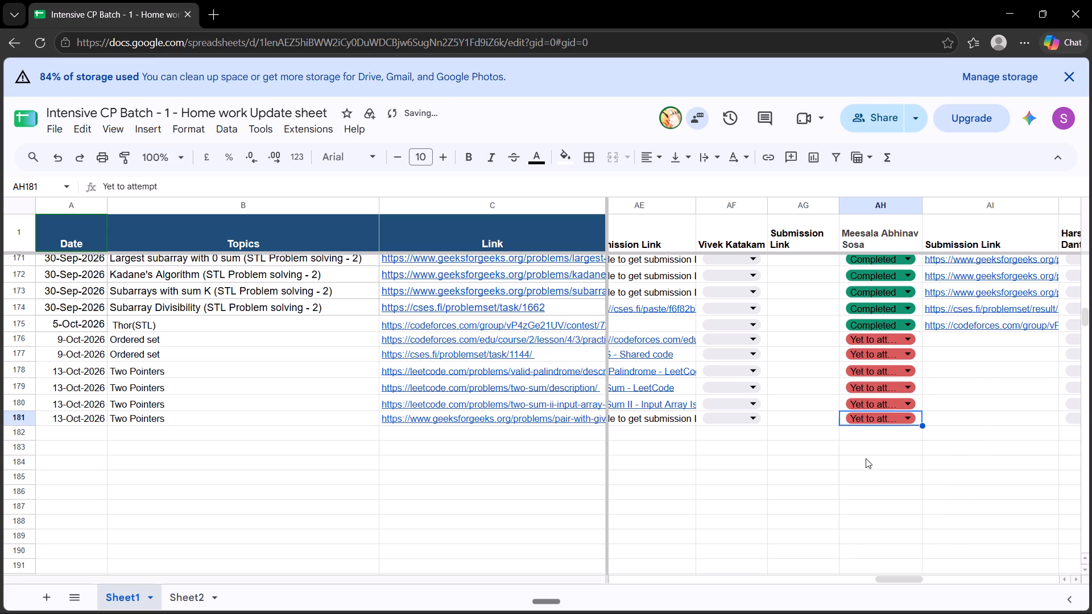
Examine the homework statuses in student columns AJ to AN, from the October rows back to the August problems.
scroll(866, 458, "left", 4)
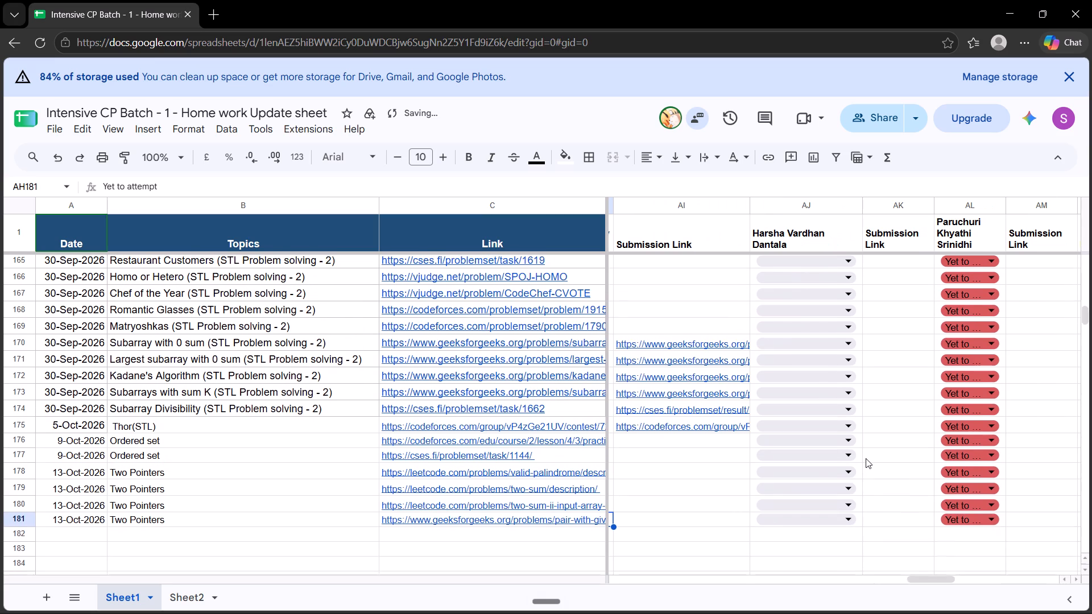
scroll(866, 458, "up", 4)
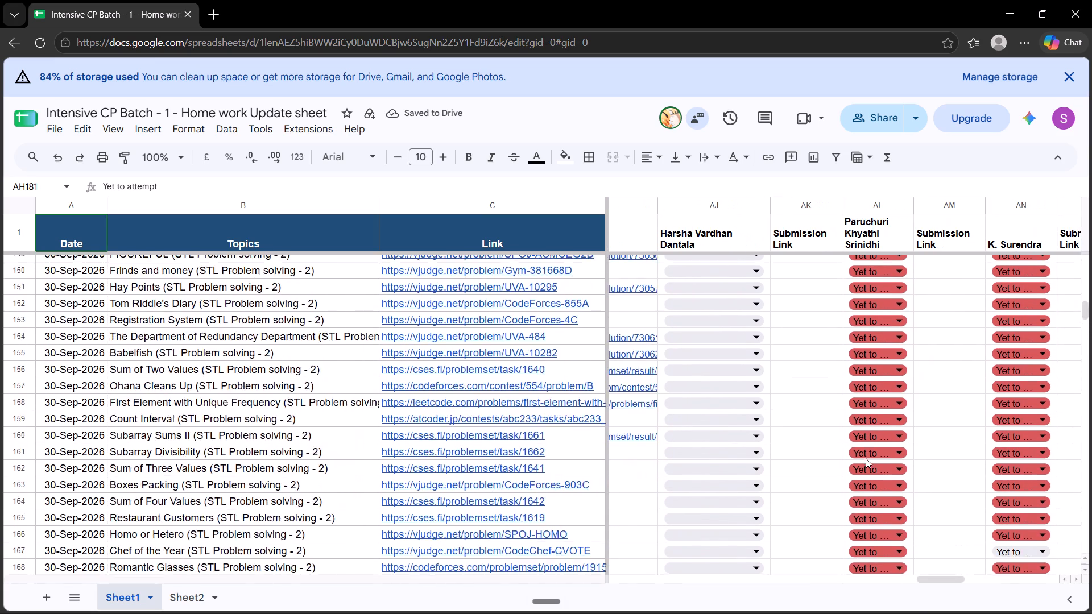
scroll(866, 458, "up", 5)
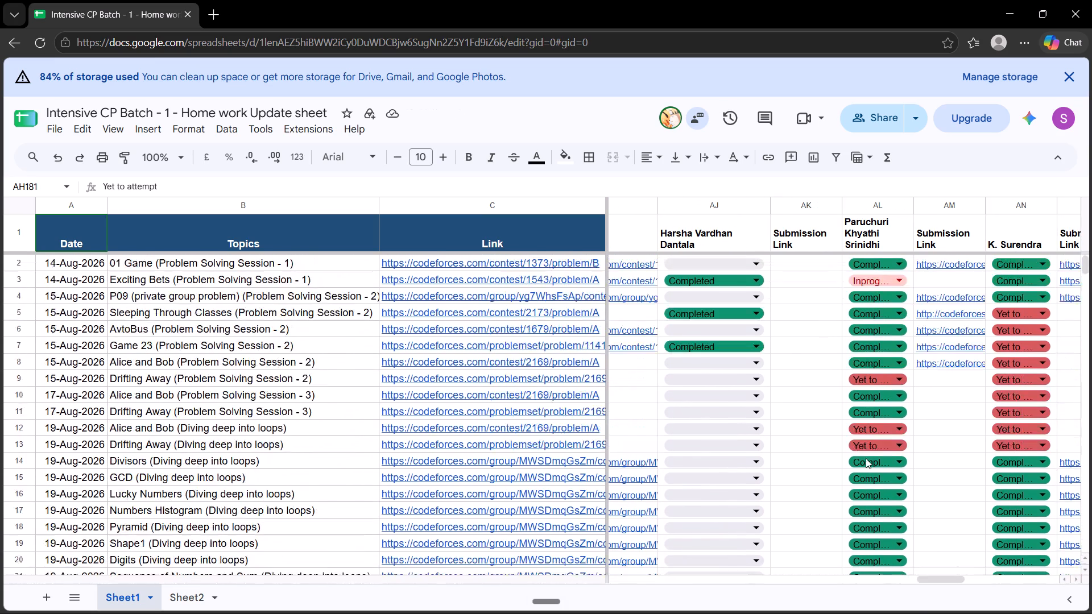
scroll(866, 458, "up", 1)
scroll(754, 360, "down", 4)
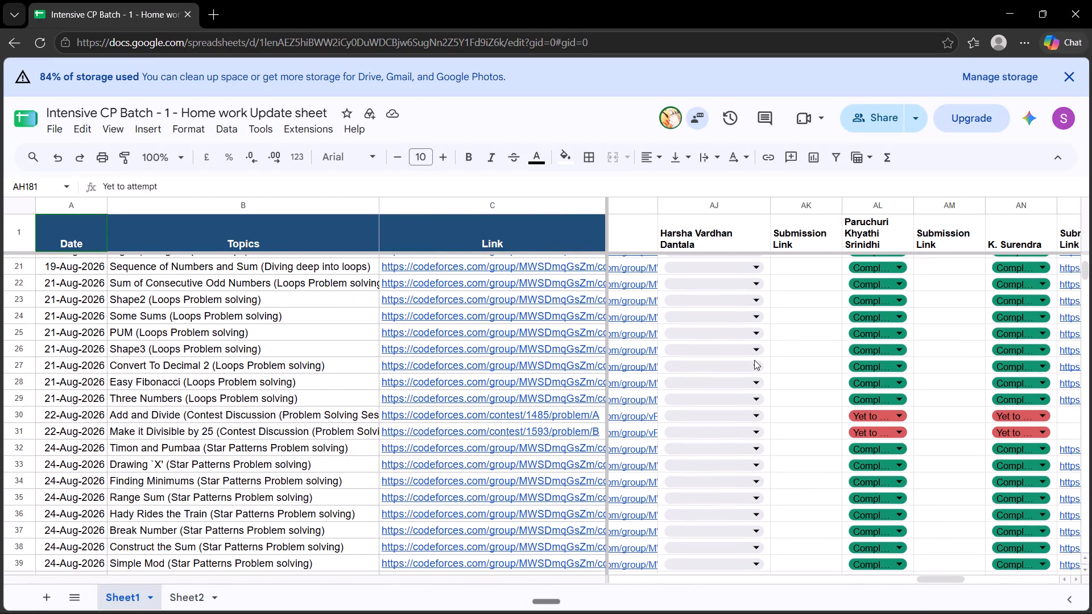
scroll(754, 360, "down", 1)
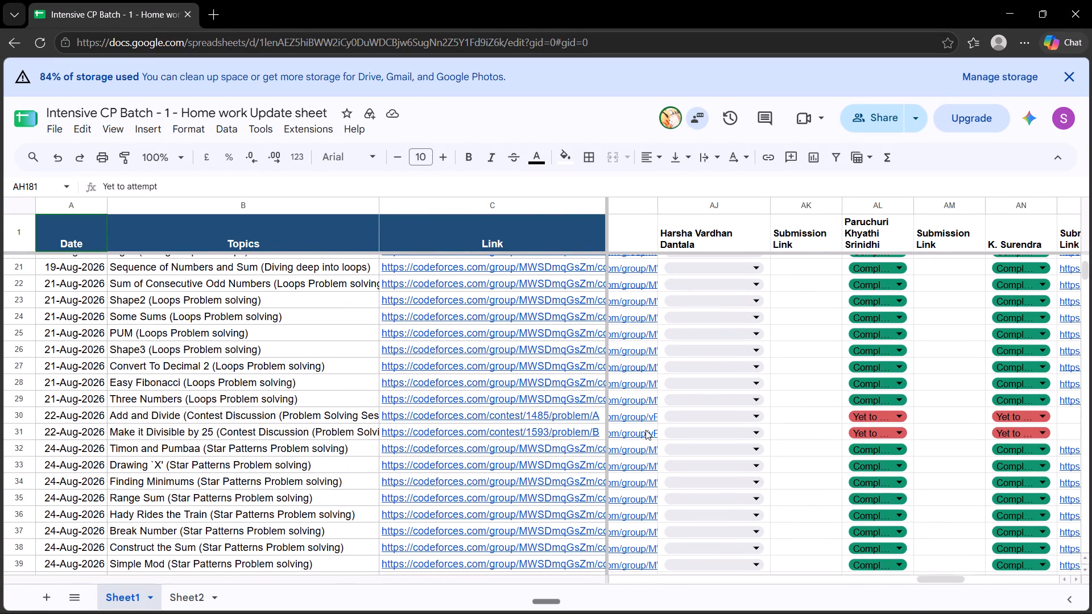
Examine the August homework statuses and submission links in student columns AN through AZ.
scroll(646, 430, "left", 4)
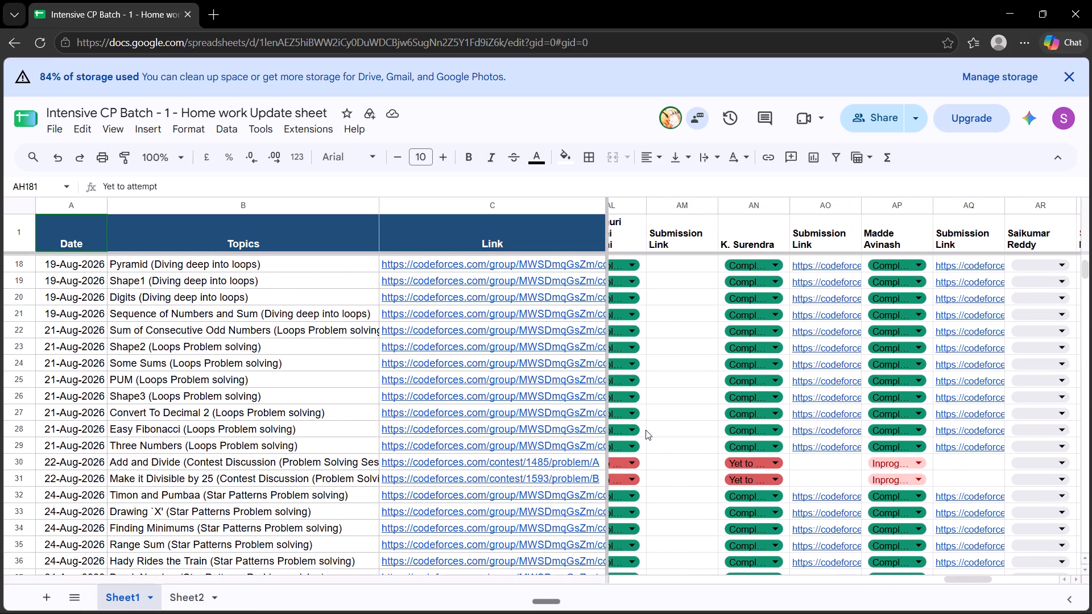
scroll(646, 430, "left", 3)
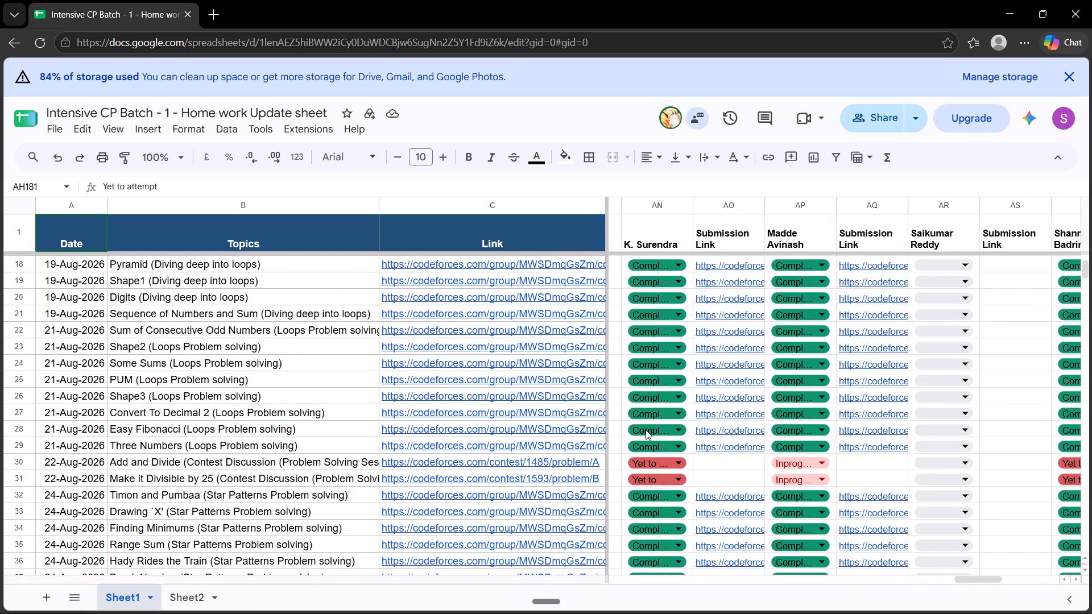
scroll(646, 430, "left", 4)
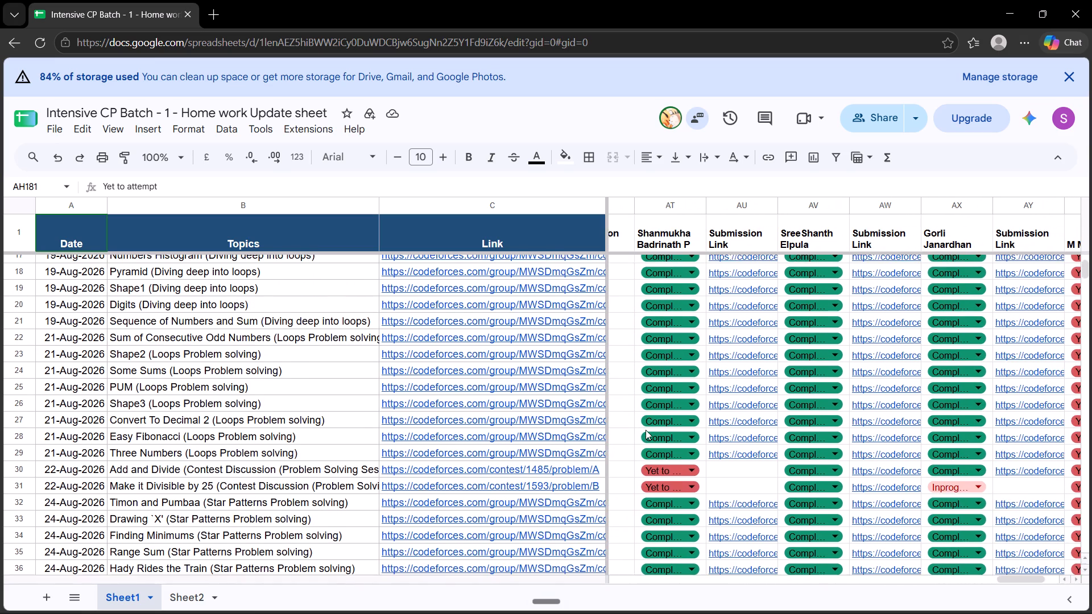
scroll(646, 430, "left", 5)
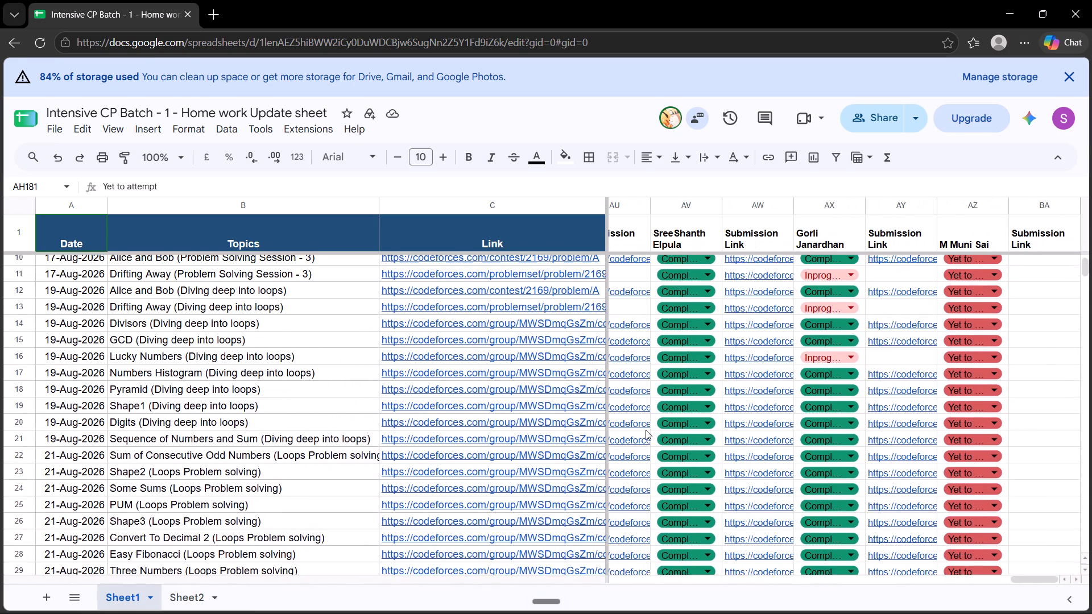
scroll(646, 430, "left", 1)
scroll(853, 427, "left", 2)
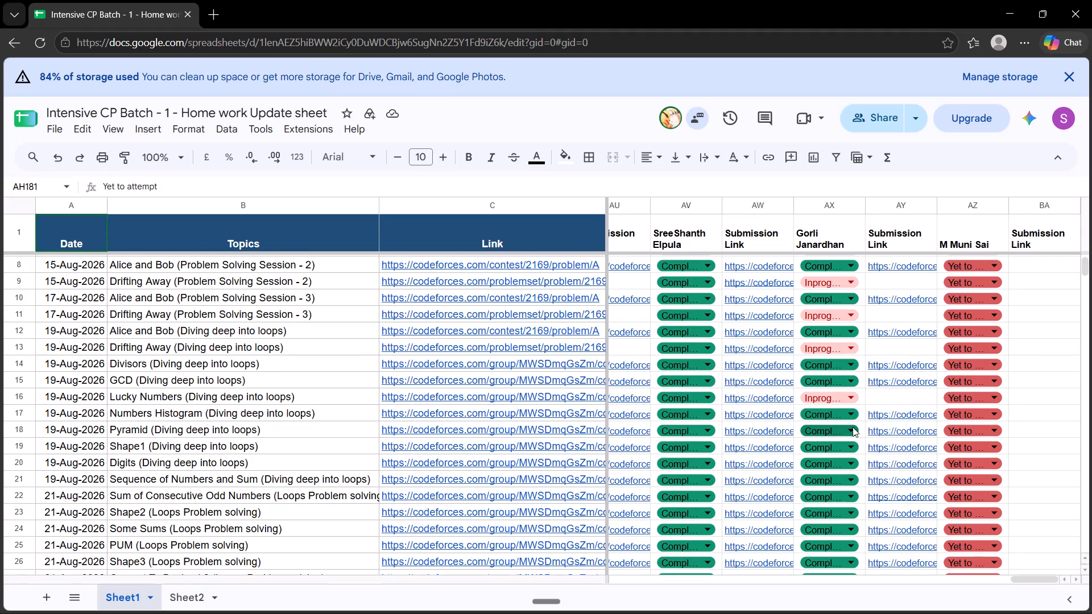
scroll(853, 427, "left", 2)
Review the August homework statuses and submission links from student column AZ back to column X.
scroll(853, 427, "right", 1)
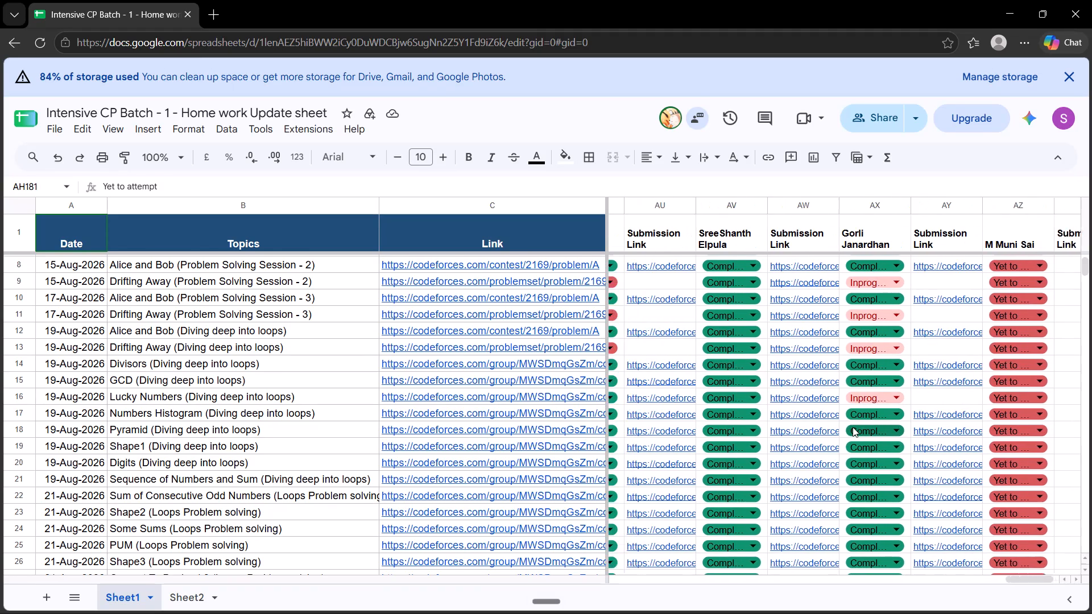
scroll(853, 427, "right", 3)
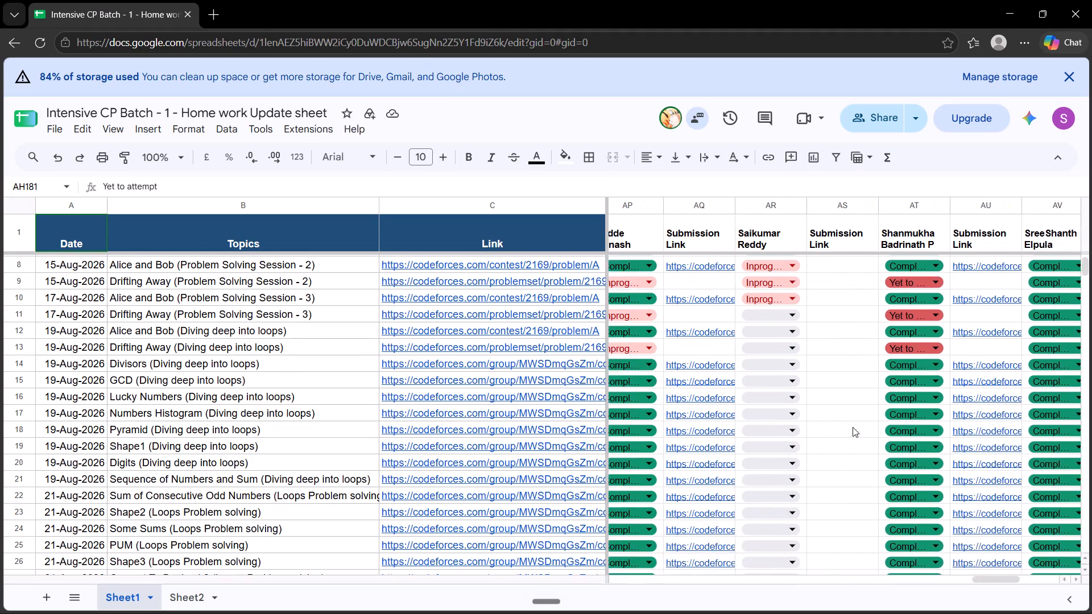
scroll(853, 427, "right", 3)
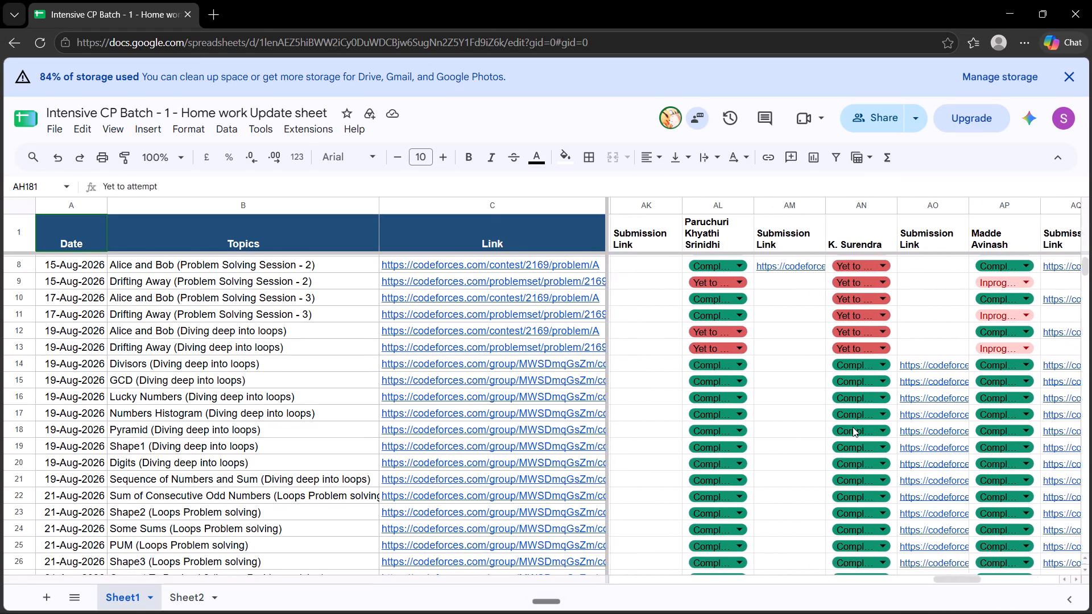
scroll(853, 427, "right", 3)
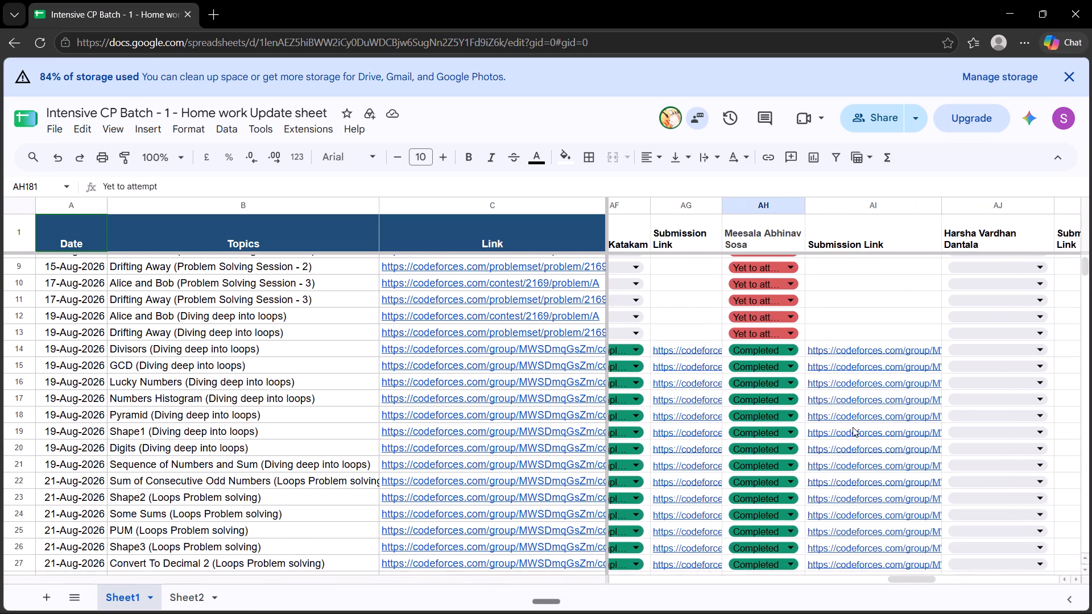
scroll(853, 427, "right", 4)
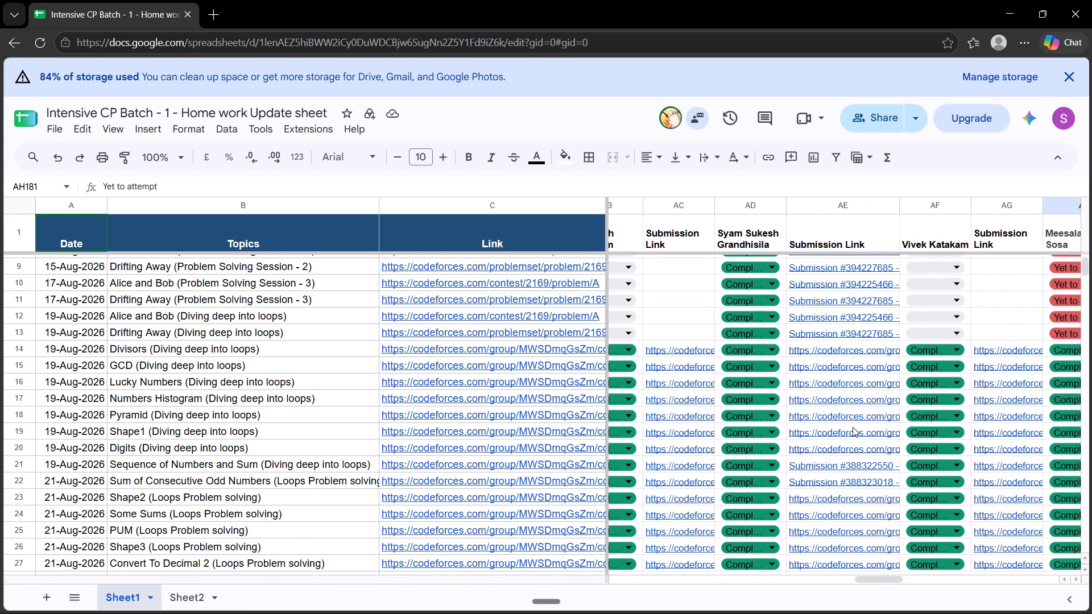
scroll(853, 427, "right", 3)
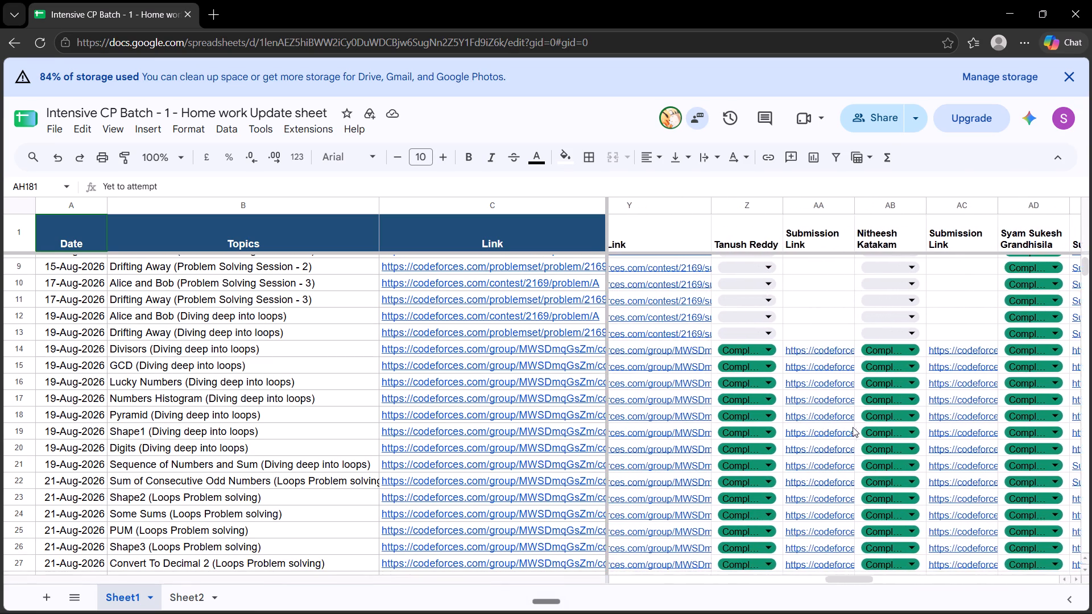
scroll(853, 427, "right", 2)
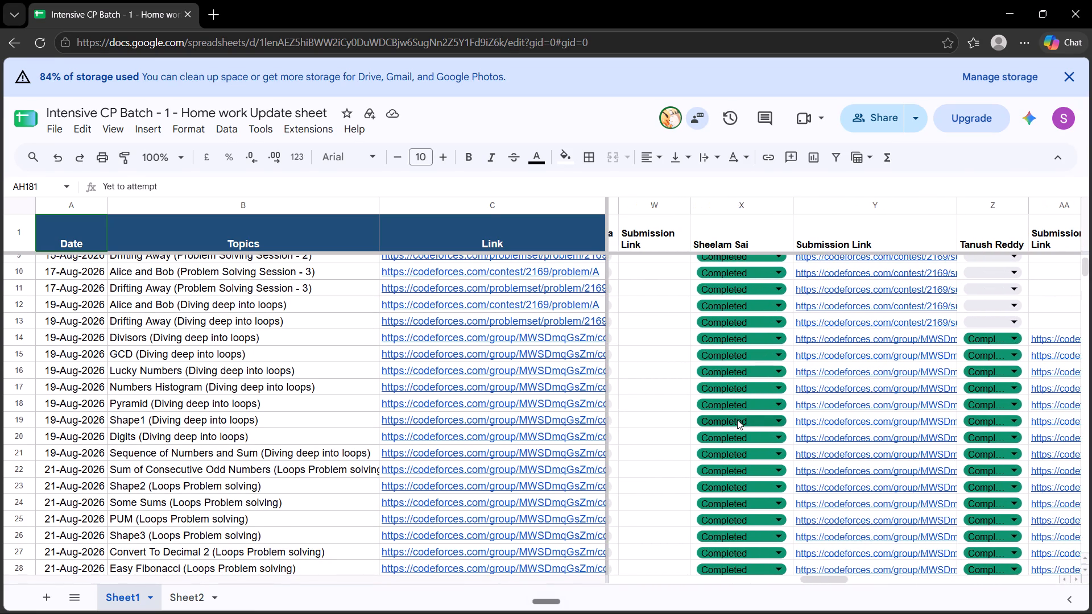
Check the statuses in student column X through the September problems, ending around the 11-Sep-2026 Strings and Functions entries.
scroll(737, 420, "down", 8)
scroll(737, 420, "up", 1)
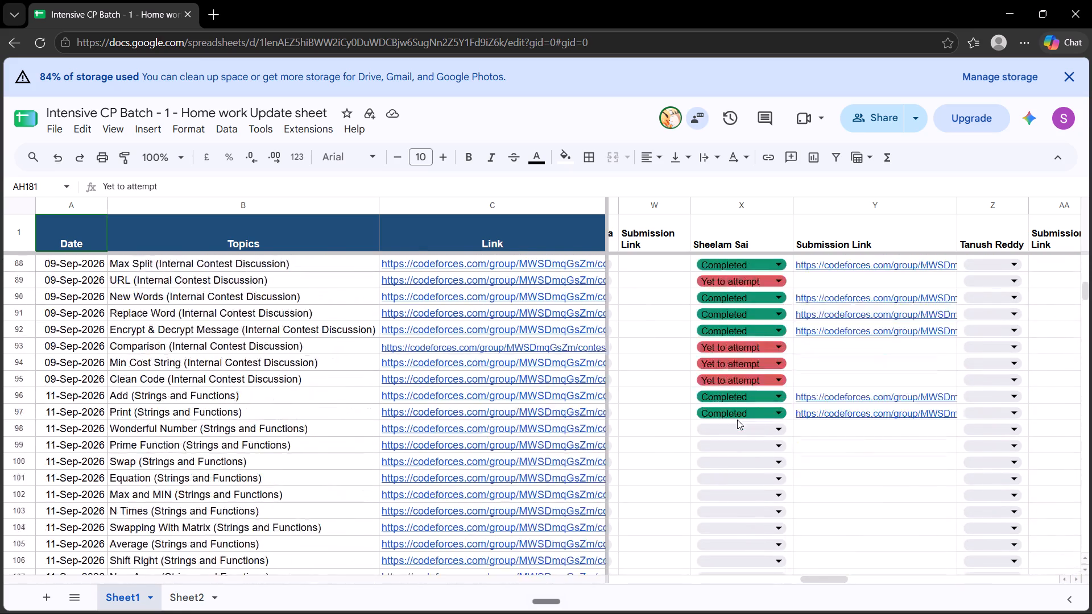
scroll(737, 420, "down", 2)
scroll(737, 420, "up", 1)
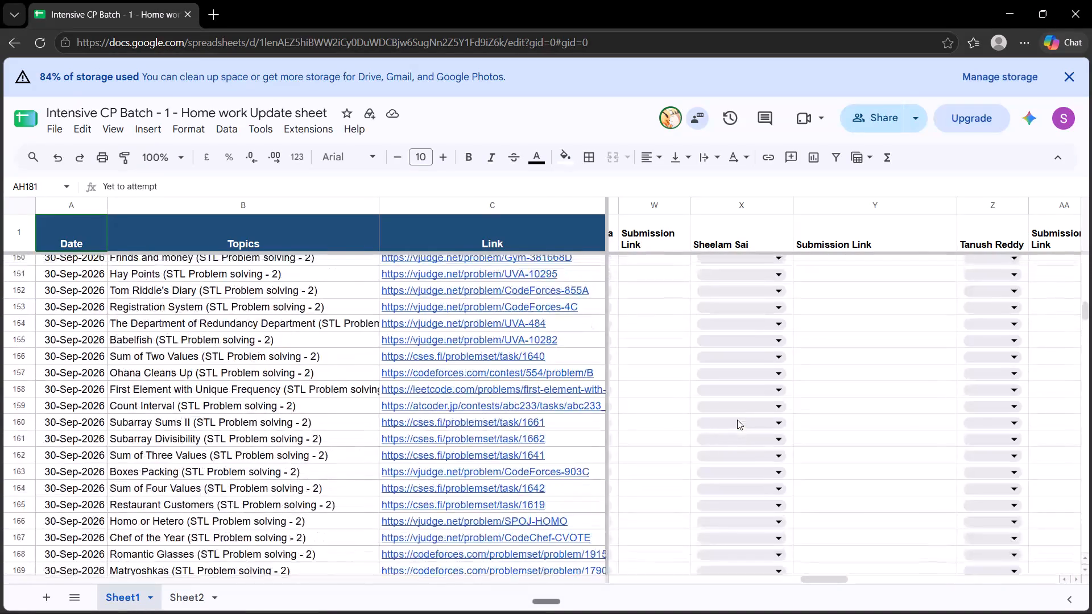
scroll(737, 420, "up", 3)
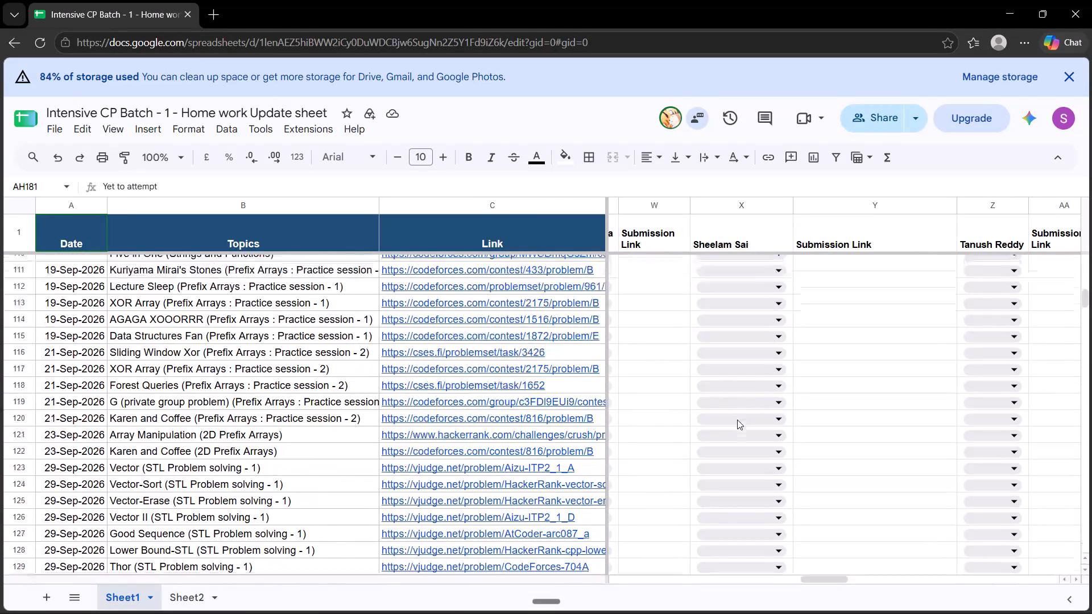
scroll(737, 420, "up", 2)
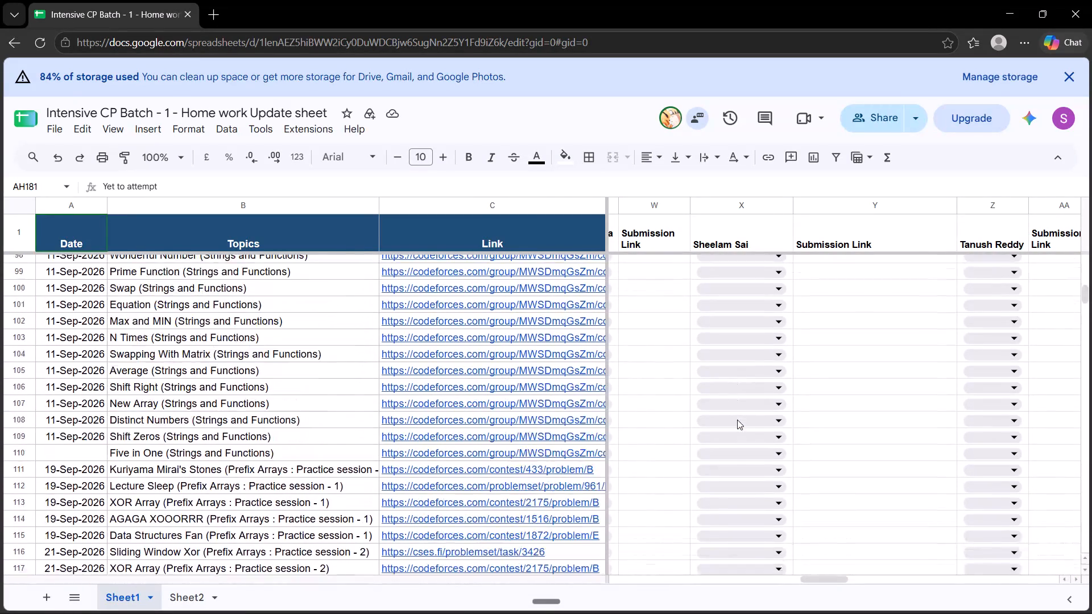
scroll(737, 420, "up", 1)
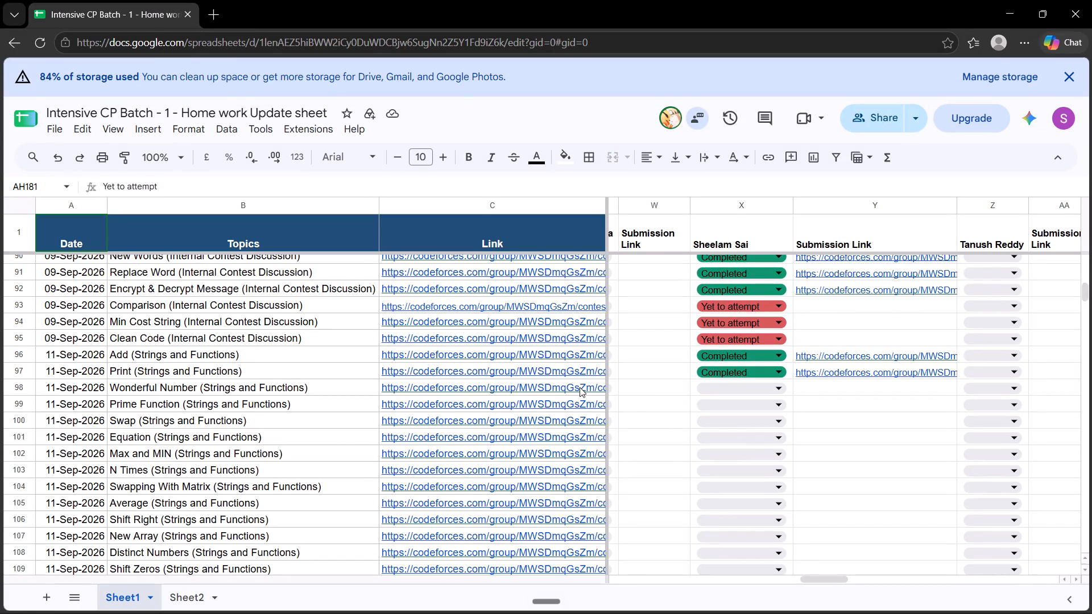
Open the Wonderful Number problem linked in row 98 to view its statement, and close it again.
left_click(453, 416)
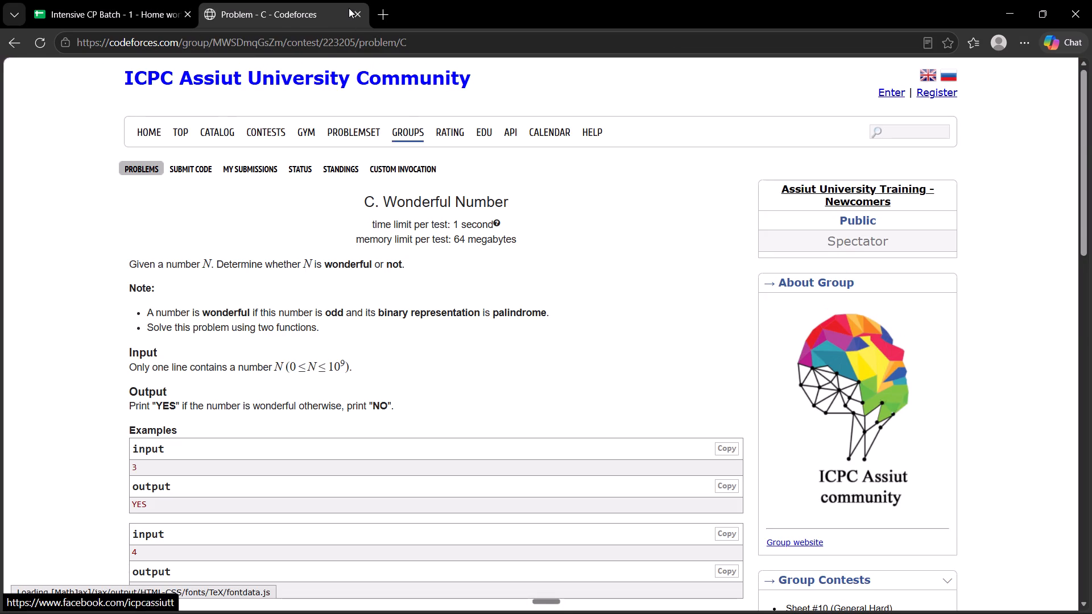
key("ctrl+w")
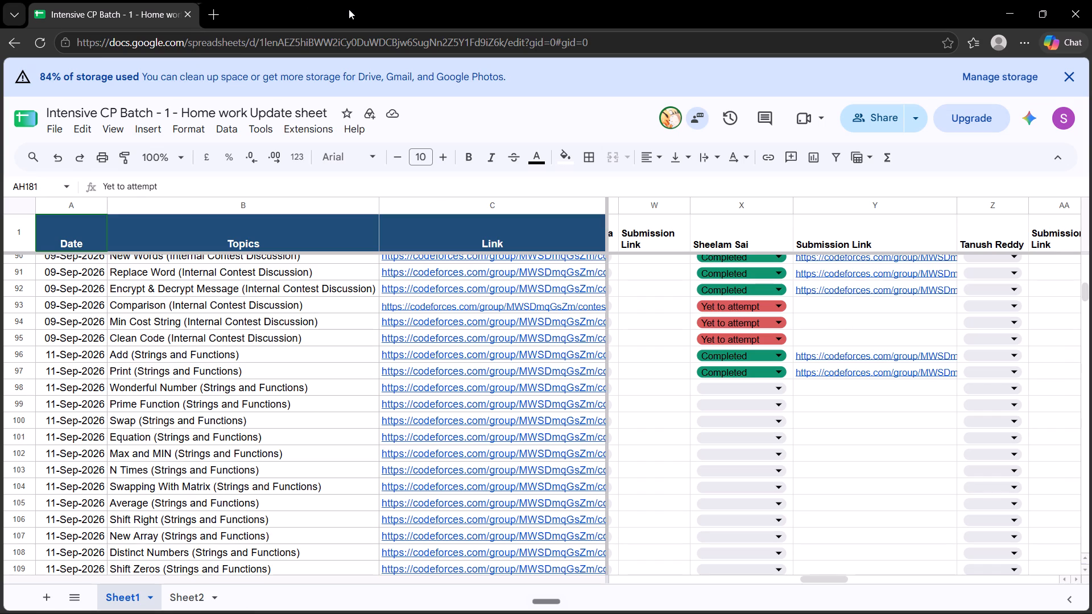
Copy the web address of the Home work Update sheet.
left_click(219, 35)
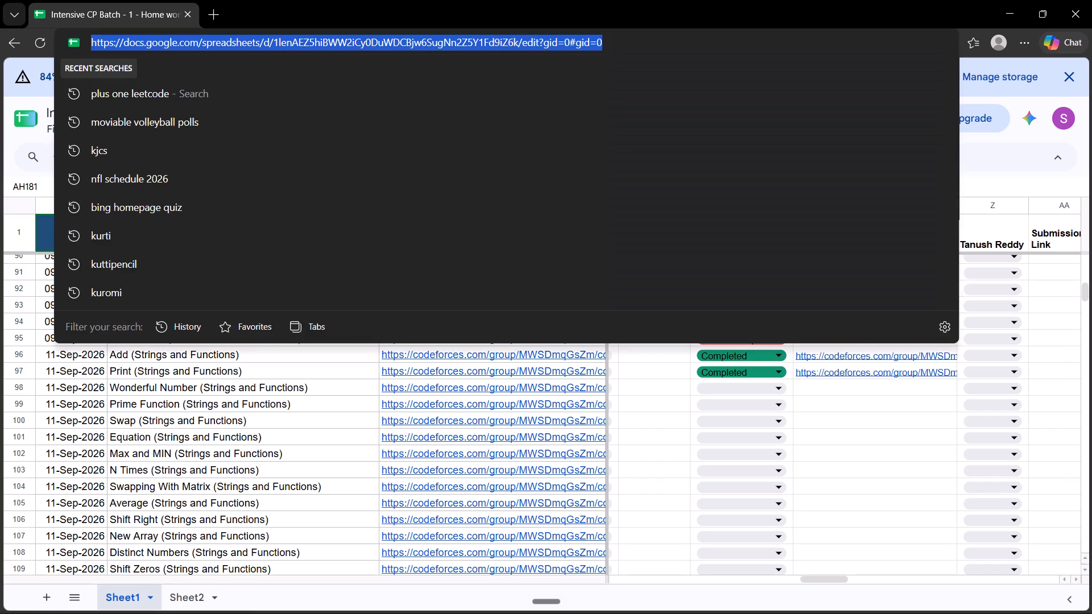
key("ctrl+c")
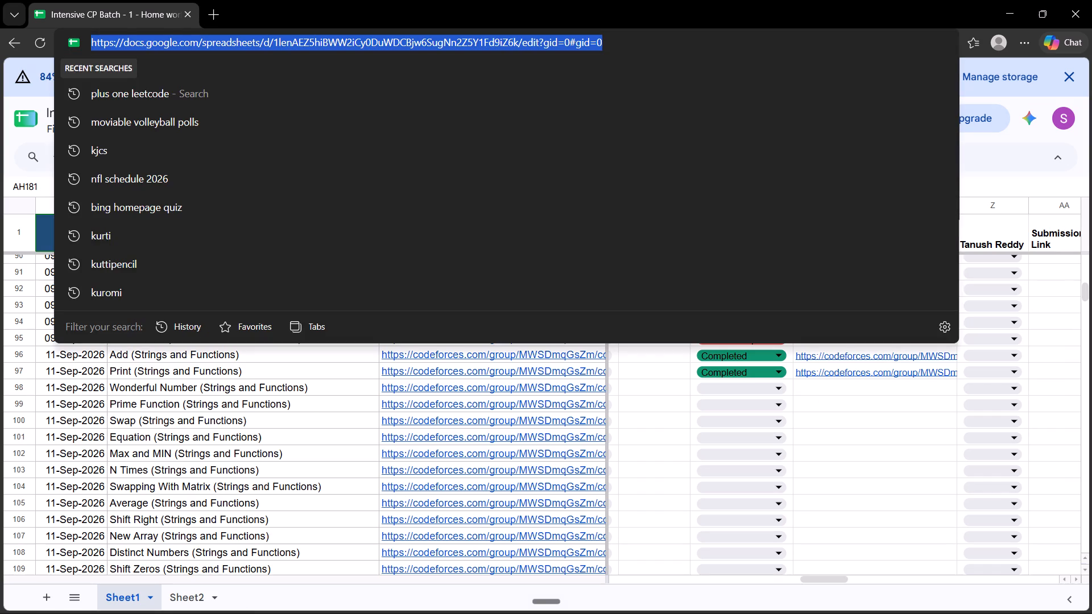
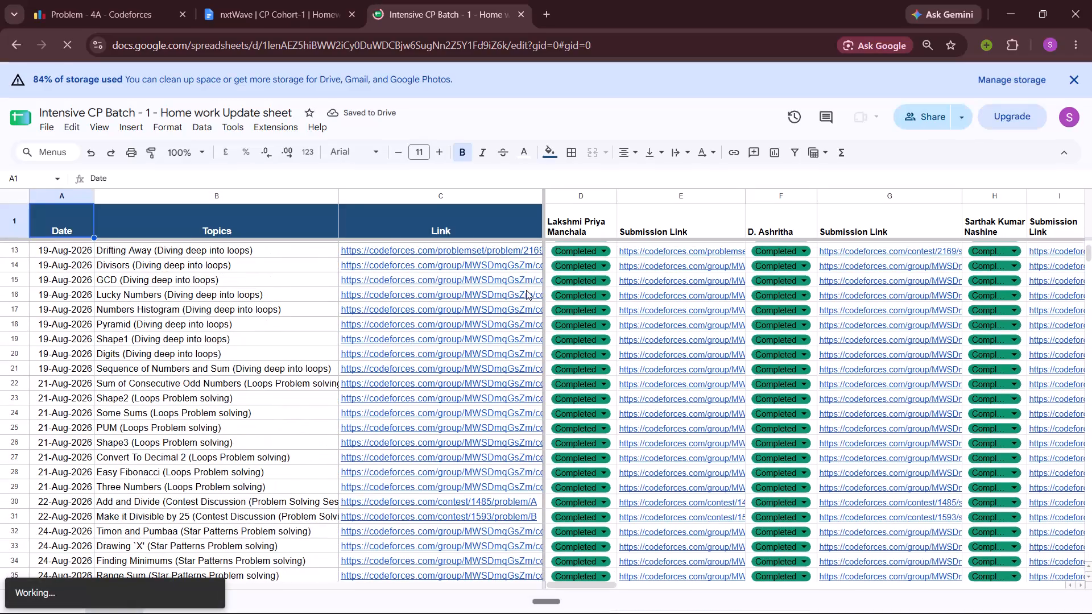
Scan the student columns' statuses for the late-September STL problems, from column D across to column X and beyond.
scroll(526, 290, "down", 4, "ctrl")
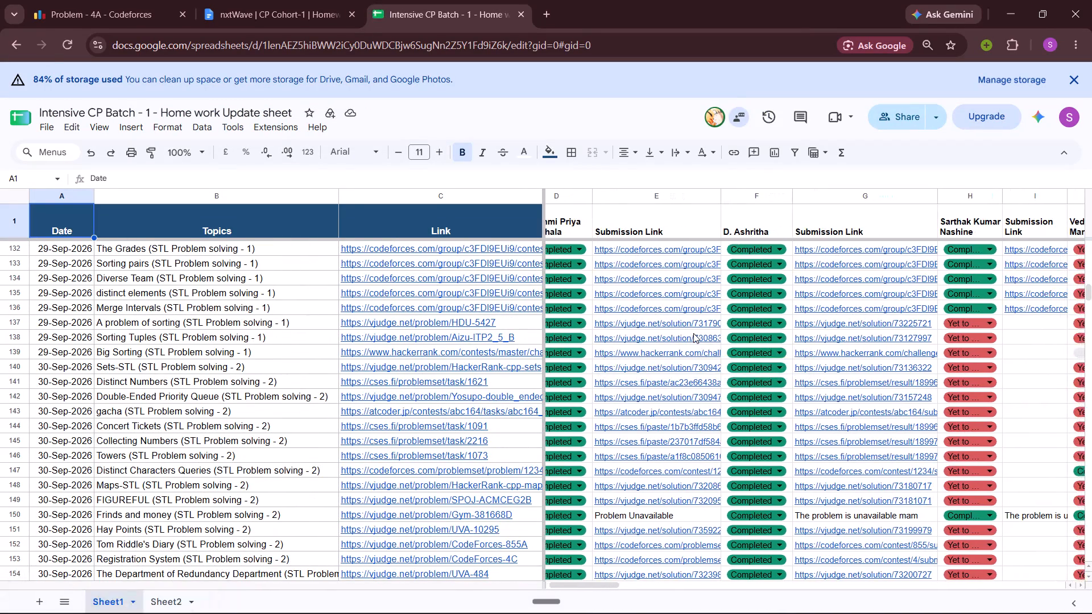
scroll(693, 333, "left", 2, "ctrl")
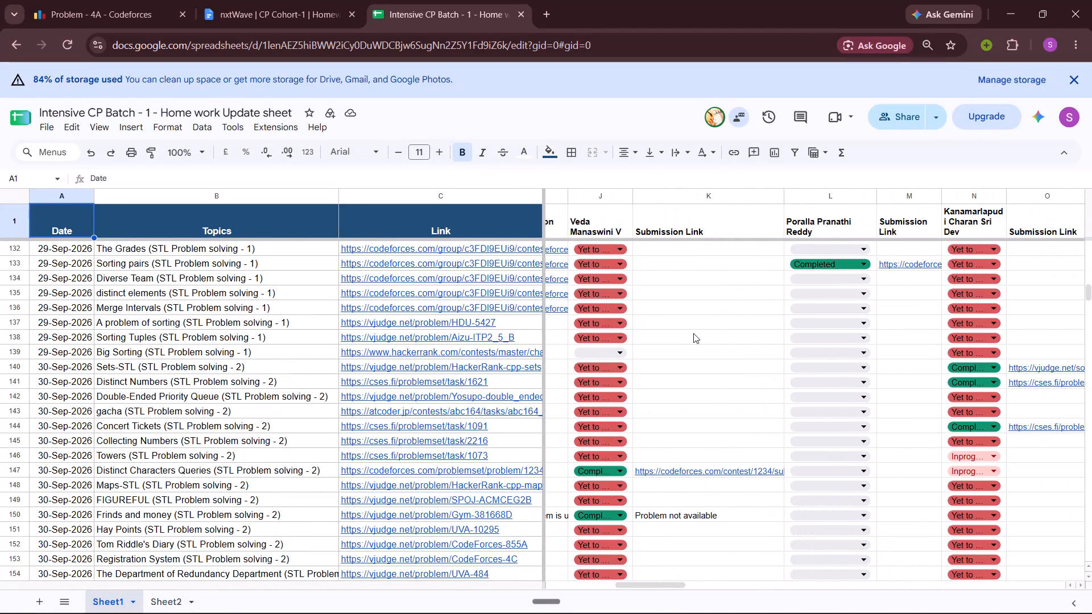
scroll(693, 333, "left", 3, "ctrl")
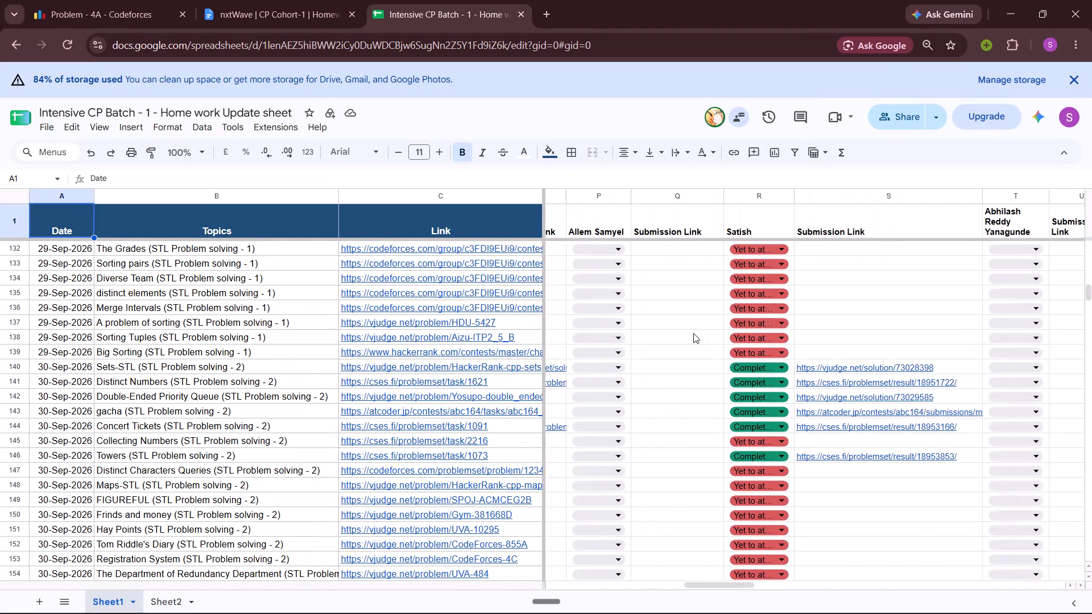
scroll(693, 333, "left", 4, "ctrl")
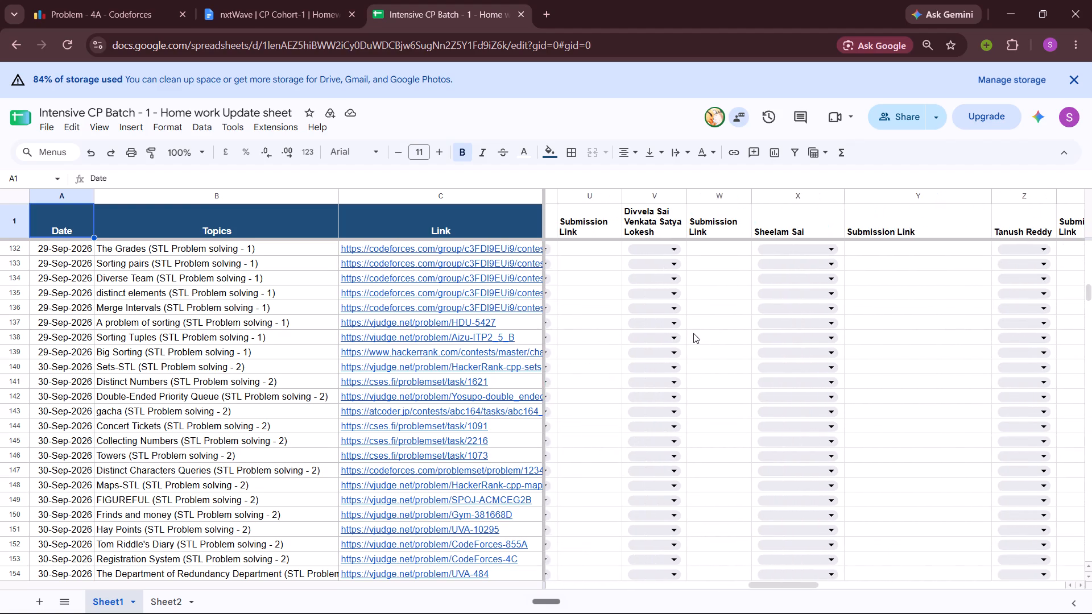
scroll(693, 333, "left", 1, "ctrl")
scroll(693, 333, "right", 1, "ctrl")
scroll(693, 333, "left", 1, "ctrl")
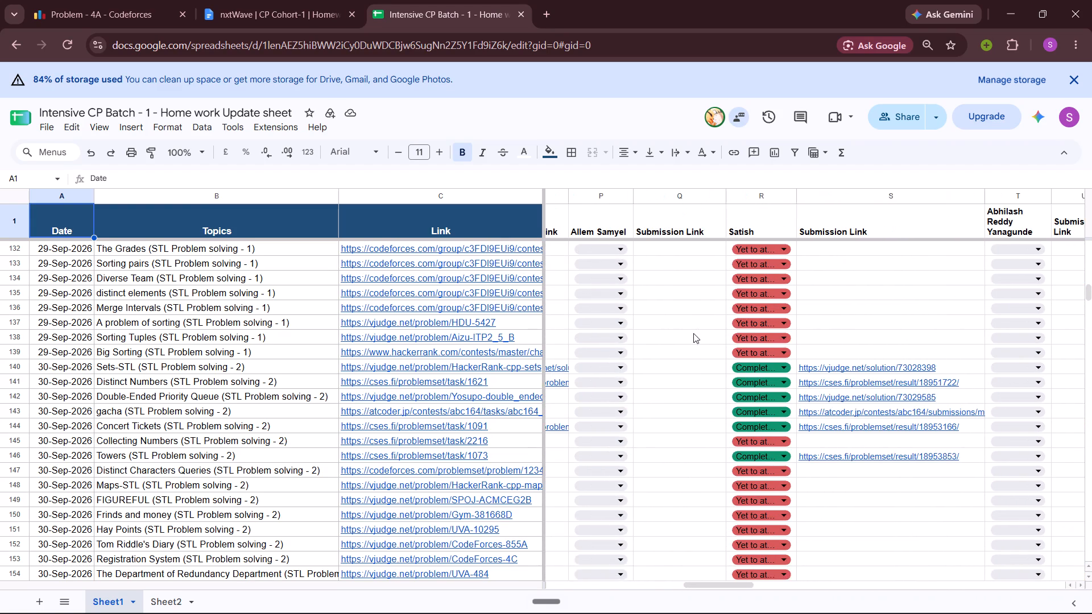
scroll(693, 333, "left", 1, "ctrl")
scroll(693, 333, "right", 1, "ctrl")
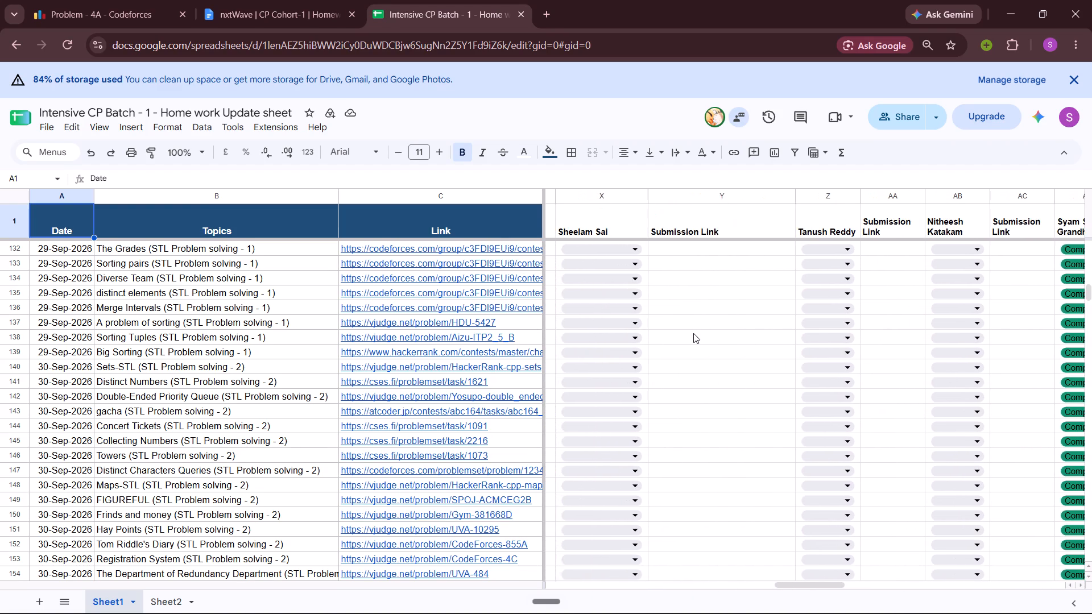
scroll(693, 333, "right", 2, "ctrl")
Review the statuses in student column X from the August problems down to the 11-Sep-2026 Strings and Functions entries.
scroll(693, 333, "up", 3, "ctrl")
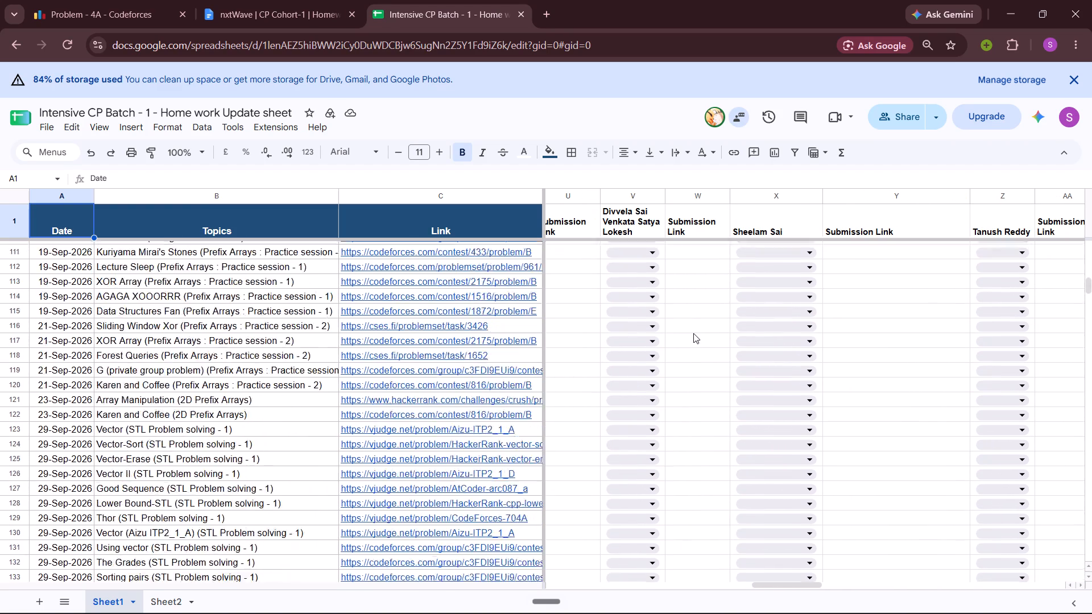
scroll(693, 333, "up", 1, "ctrl")
scroll(693, 333, "down", 2, "ctrl")
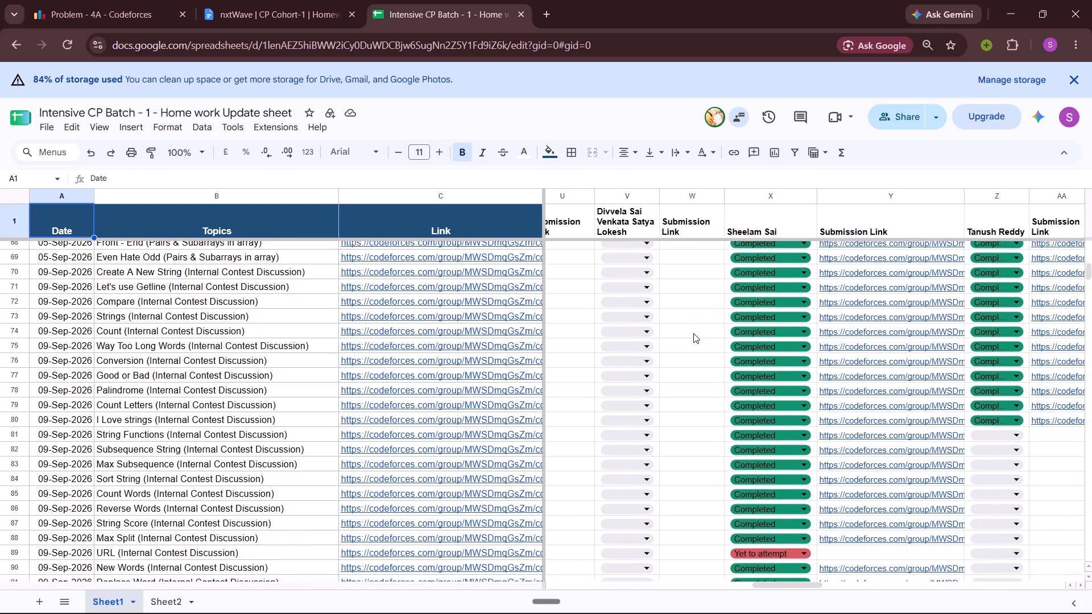
scroll(693, 333, "down", 2, "ctrl")
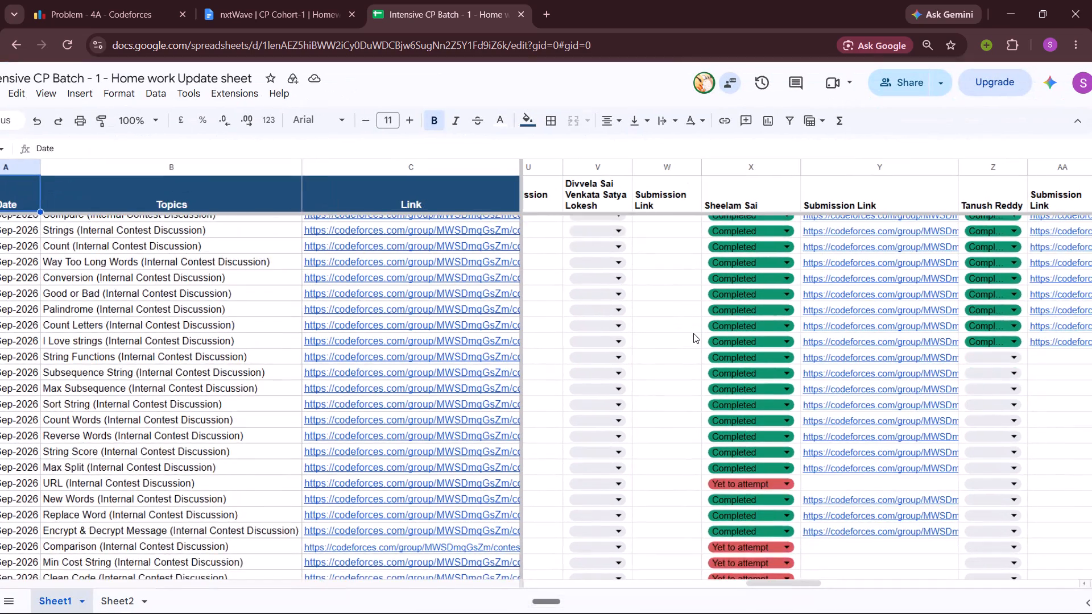
scroll(693, 333, "down", 1, "ctrl")
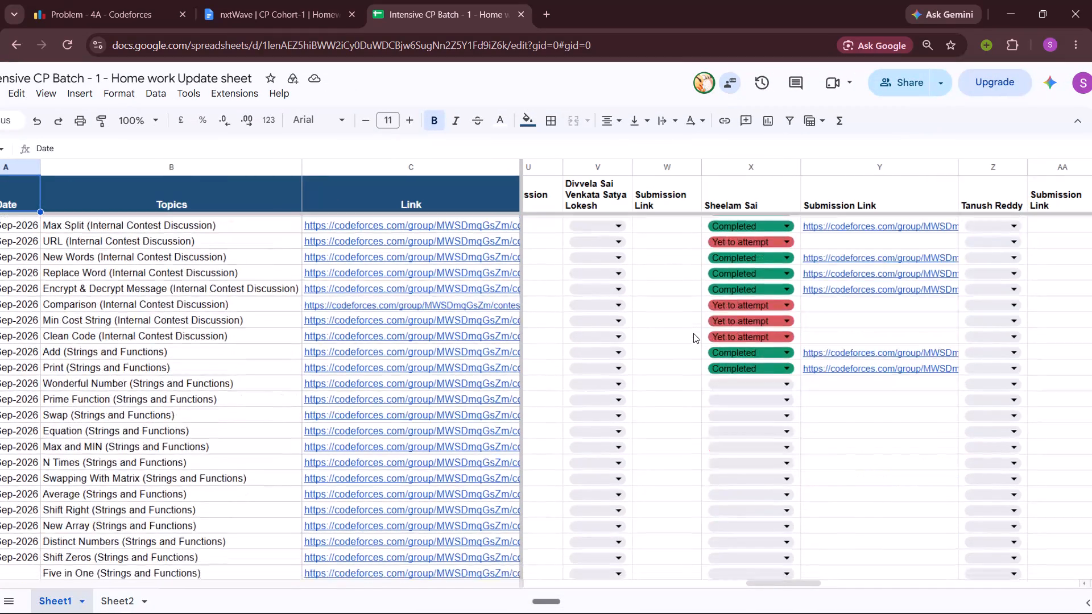
scroll(693, 333, "down", 1, "ctrl")
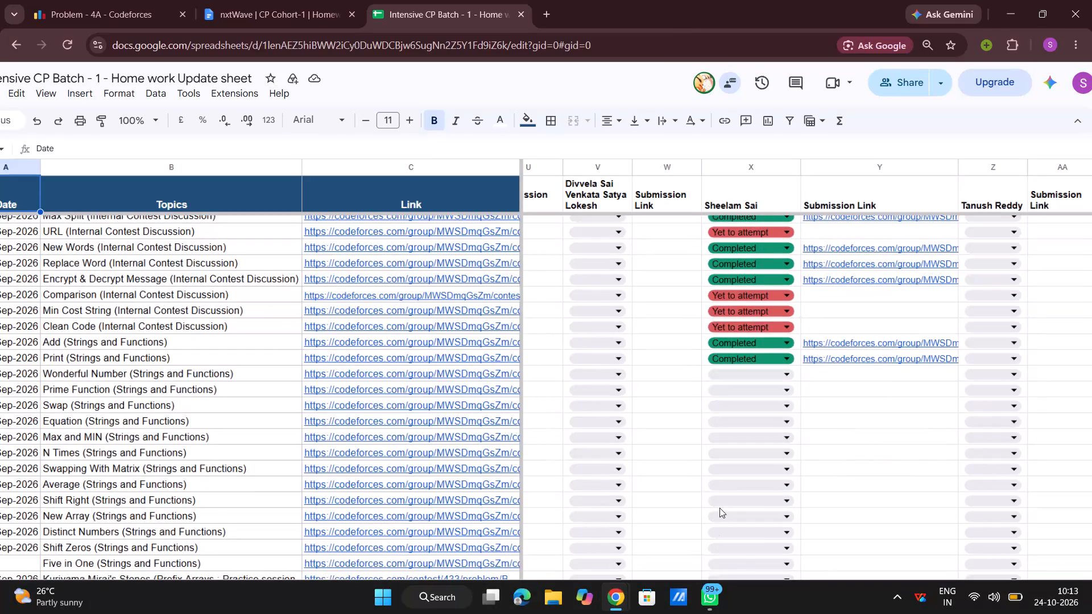
scroll(719, 508, "up", 6, "ctrl")
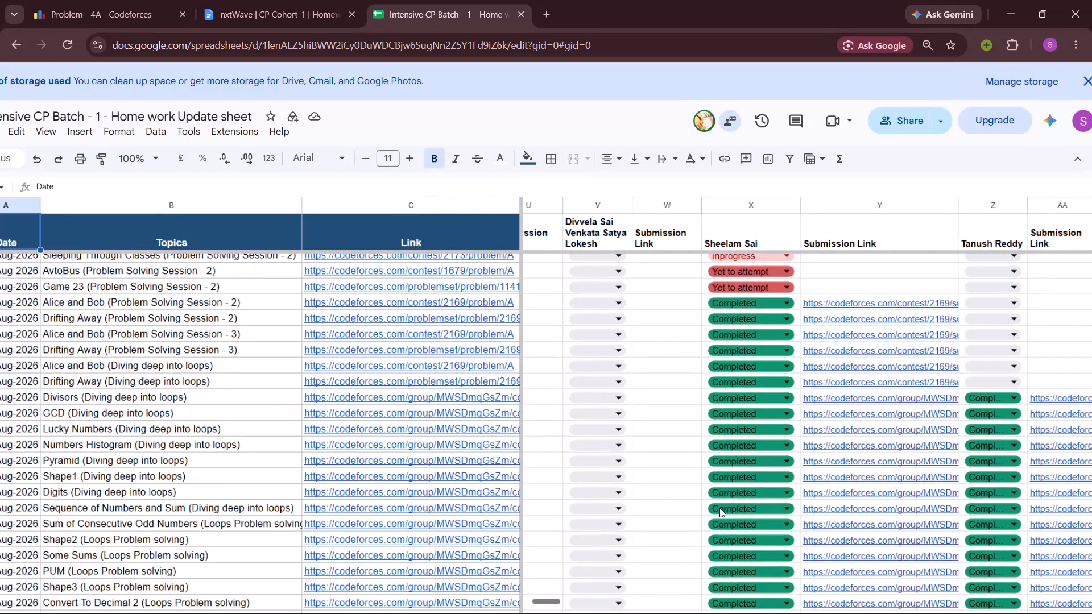
scroll(719, 508, "up", 1, "ctrl")
scroll(718, 451, "up", 2, "ctrl")
scroll(718, 451, "down", 1, "ctrl")
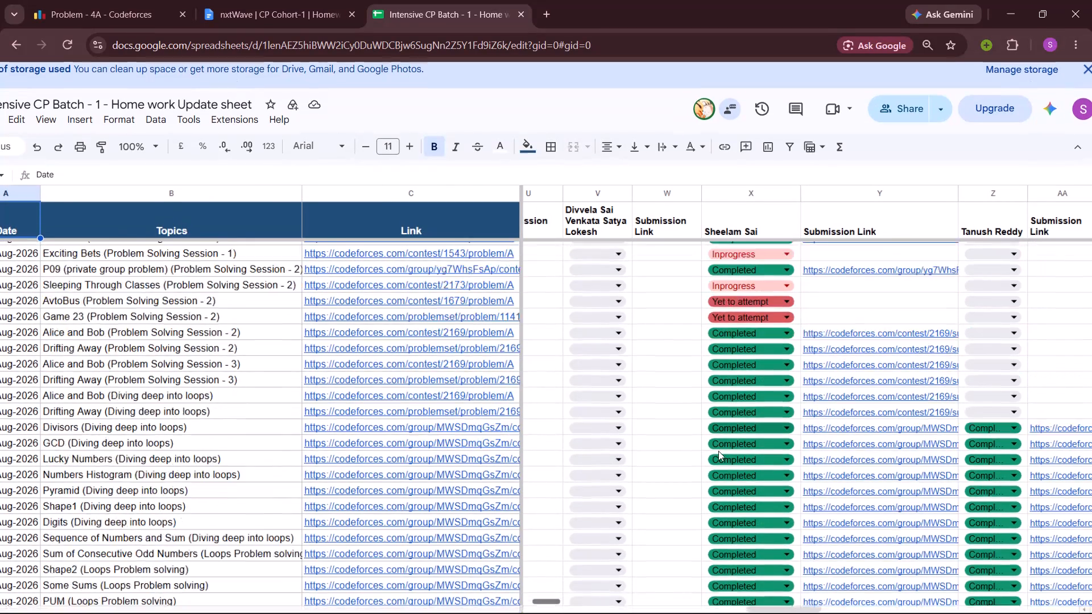
scroll(718, 451, "down", 4, "ctrl")
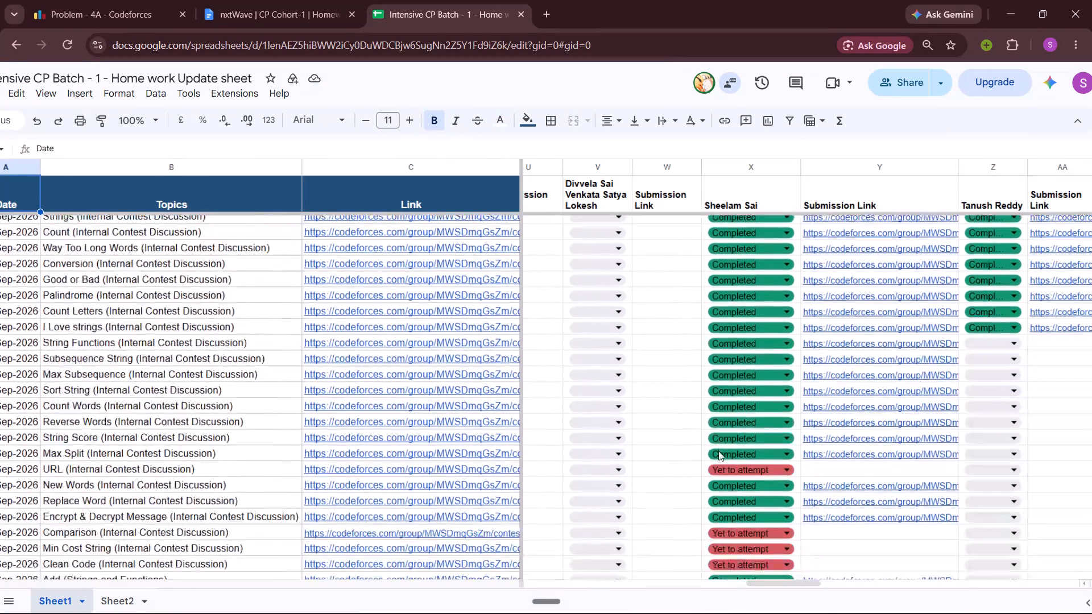
scroll(718, 451, "down", 1, "ctrl")
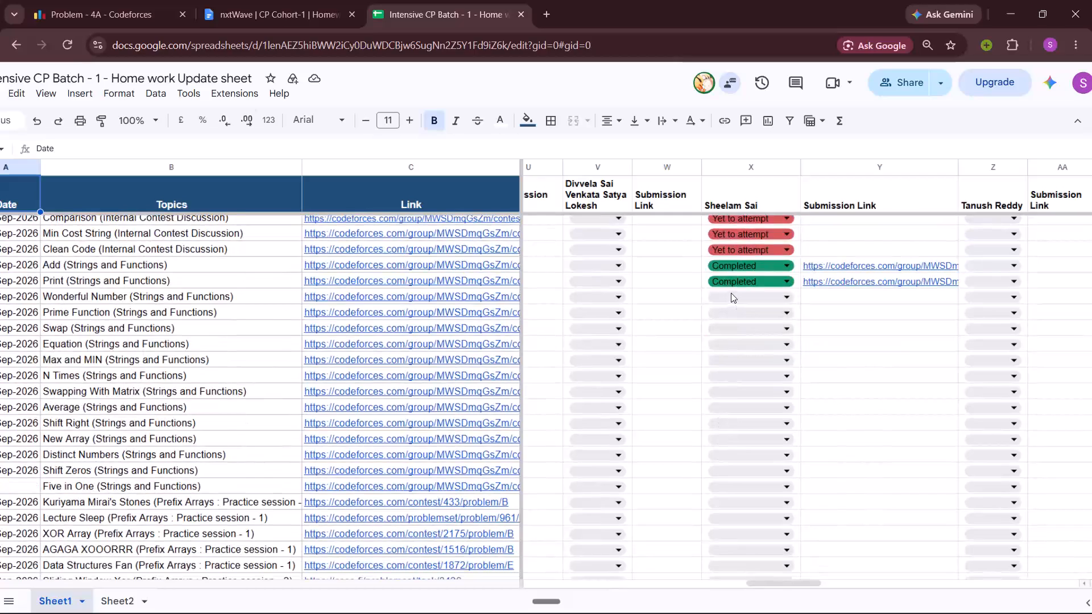
Open the Wonderful Number problem linked in row 98 of the homework sheet.
left_click(490, 296, "ctrl")
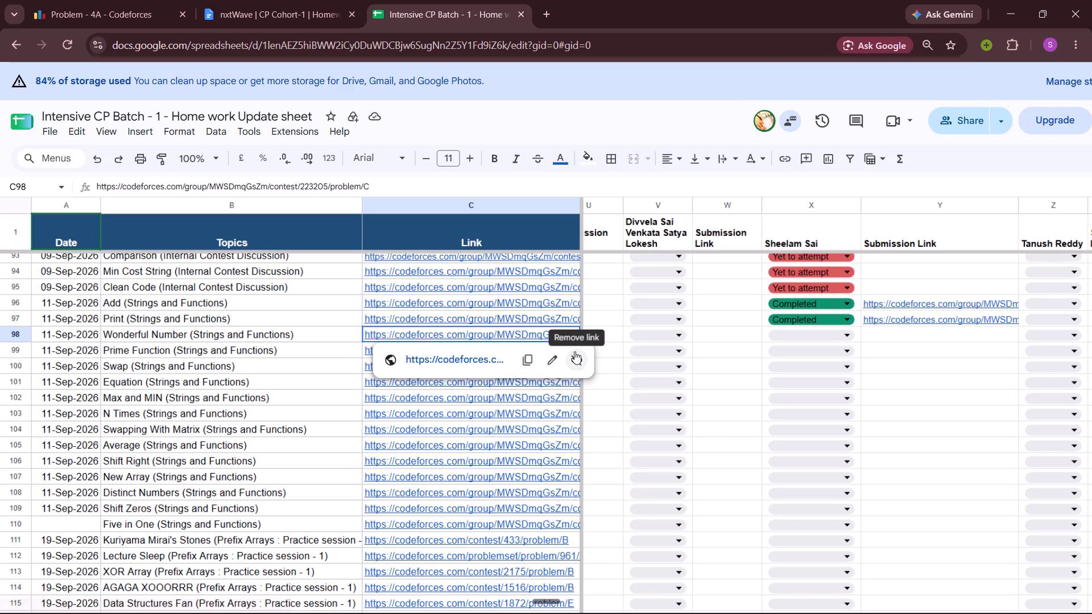
left_click(797, 337, "ctrl")
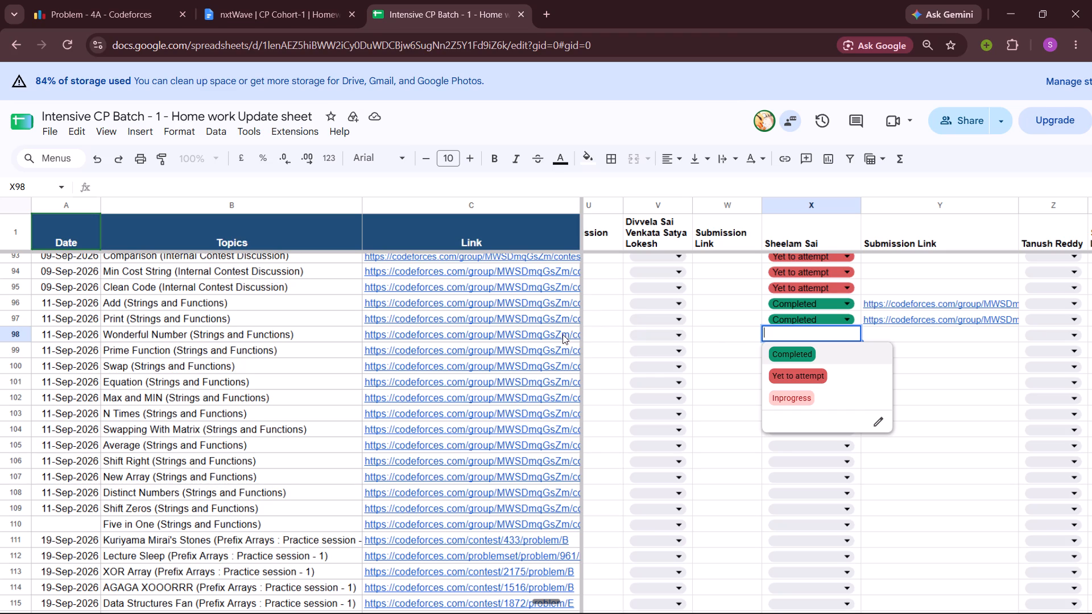
left_click(450, 359, "ctrl")
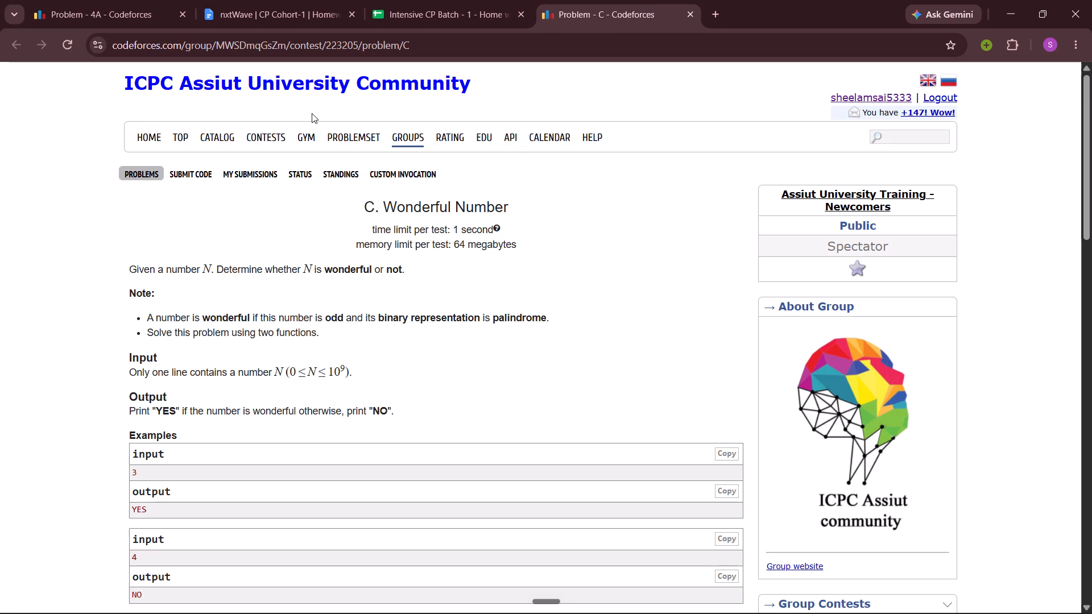
scroll(323, 202, "up", 9, "ctrl")
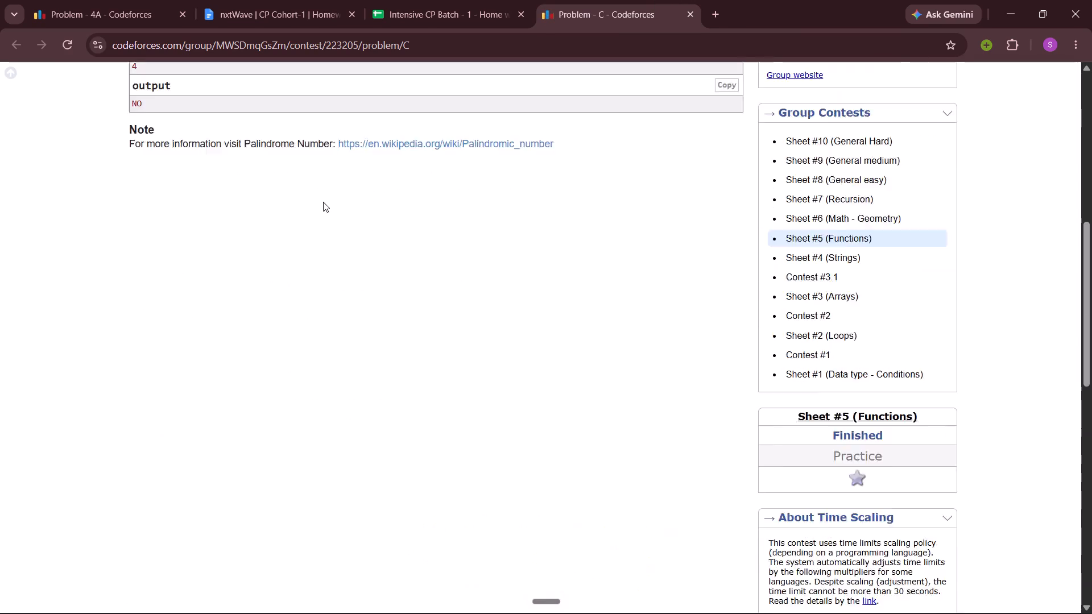
scroll(323, 202, "up", 6, "ctrl")
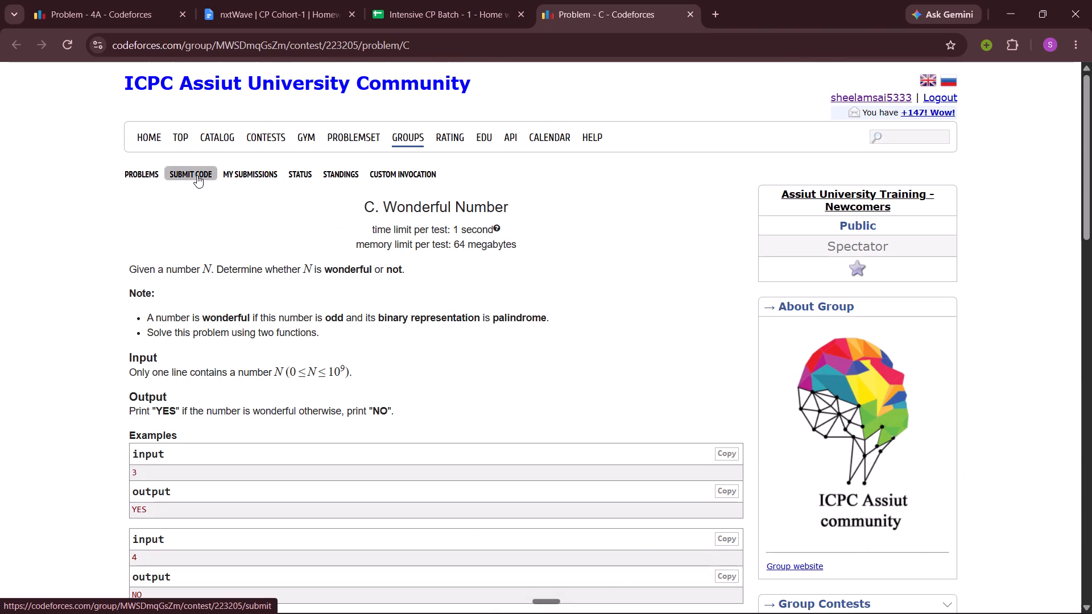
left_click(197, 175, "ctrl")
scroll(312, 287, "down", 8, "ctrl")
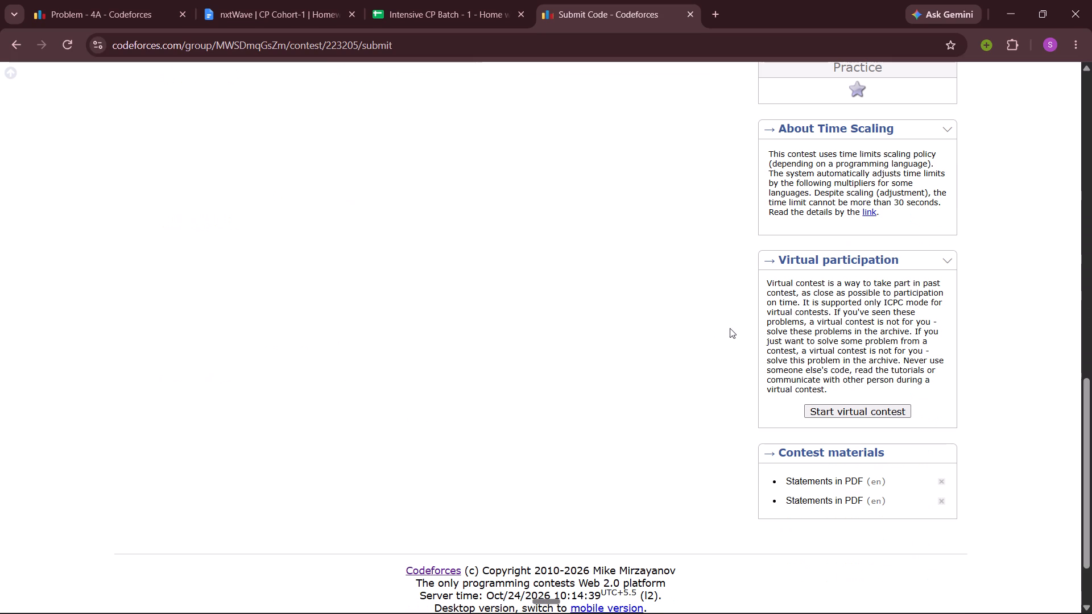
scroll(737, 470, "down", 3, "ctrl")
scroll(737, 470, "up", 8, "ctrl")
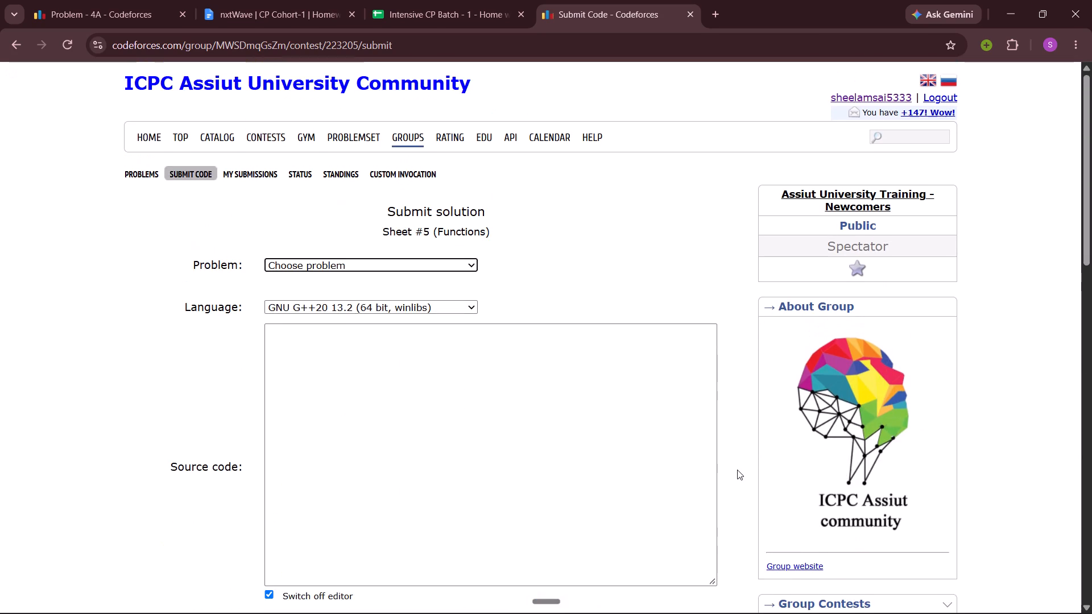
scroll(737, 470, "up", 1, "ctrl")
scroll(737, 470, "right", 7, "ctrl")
Open the accepted submission from the Wonderful Number problem's last submissions and copy its web address.
scroll(737, 470, "down", 3, "ctrl")
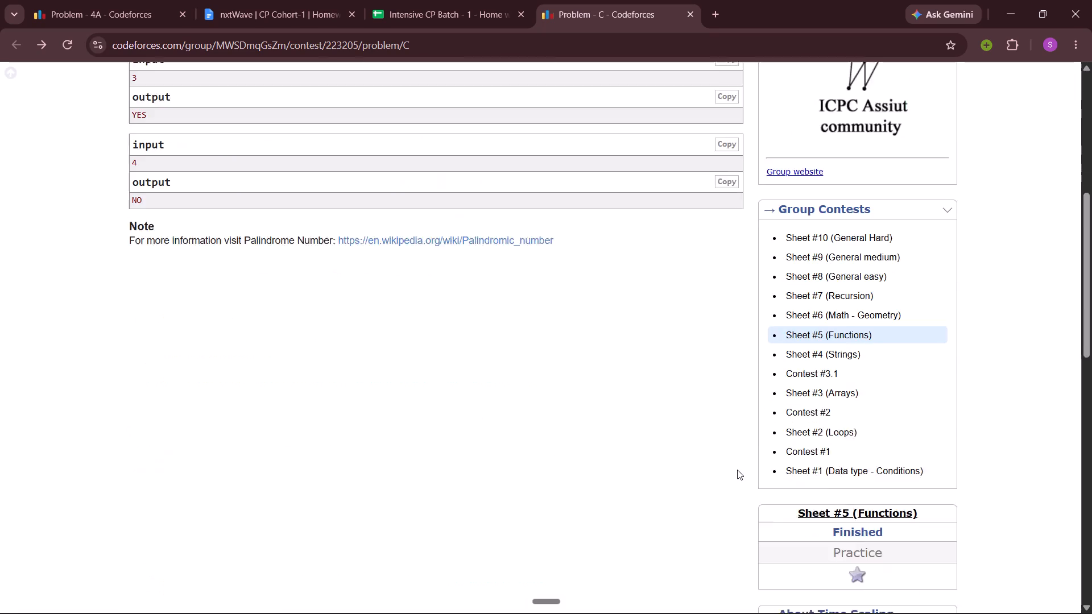
scroll(867, 475, "down", 4, "ctrl")
scroll(799, 474, "down", 2, "ctrl")
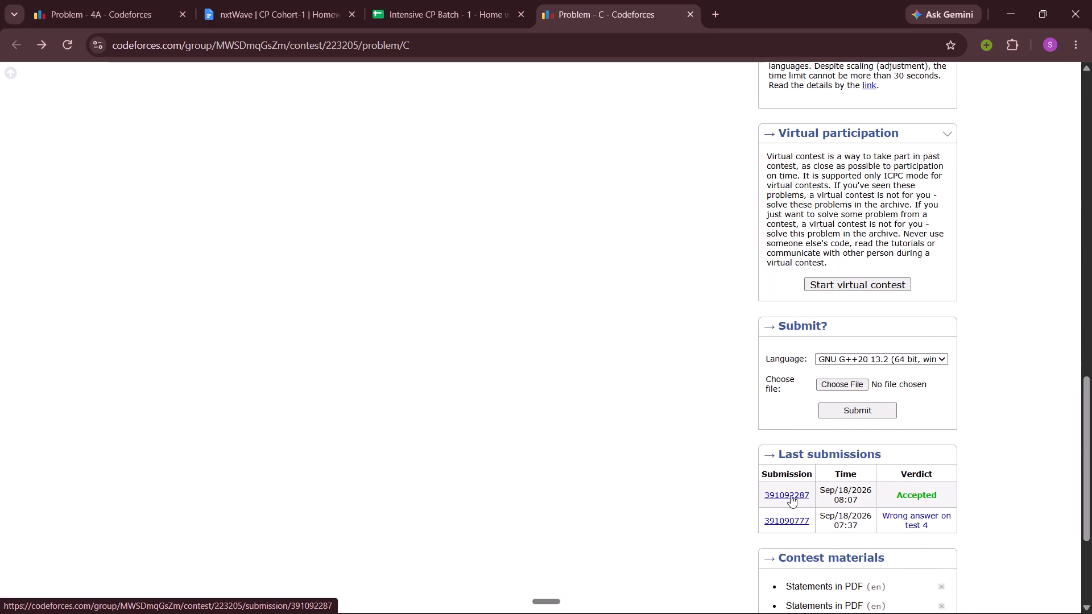
left_click(791, 495, "ctrl")
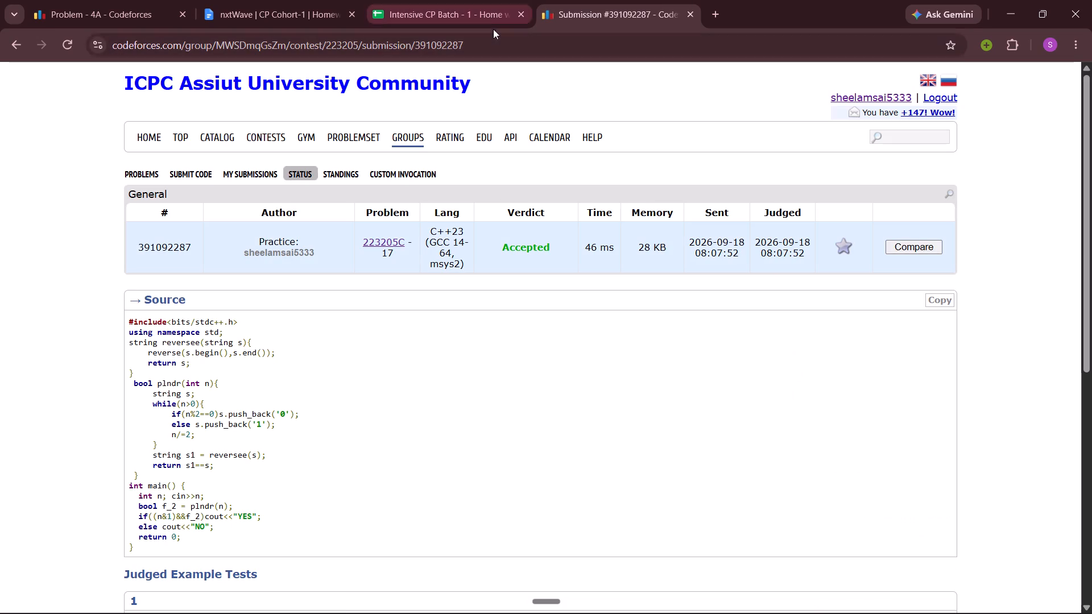
left_click(493, 43, "ctrl")
key("ctrl+c")
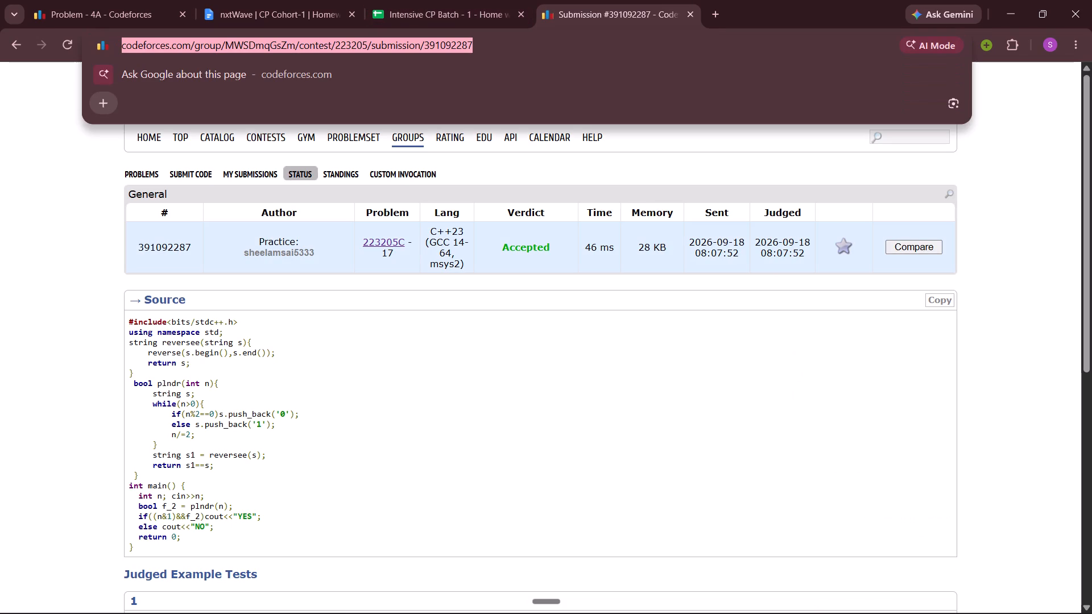
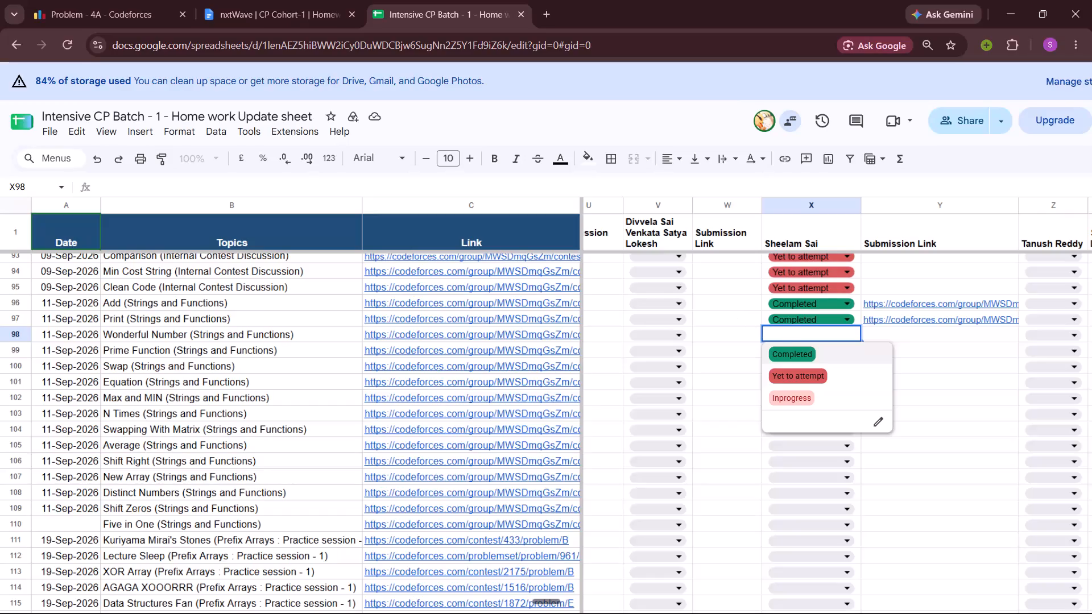
Mark Wonderful Number in row 98 as Completed in student column X and paste the copied submission address into column Y.
left_click(790, 349)
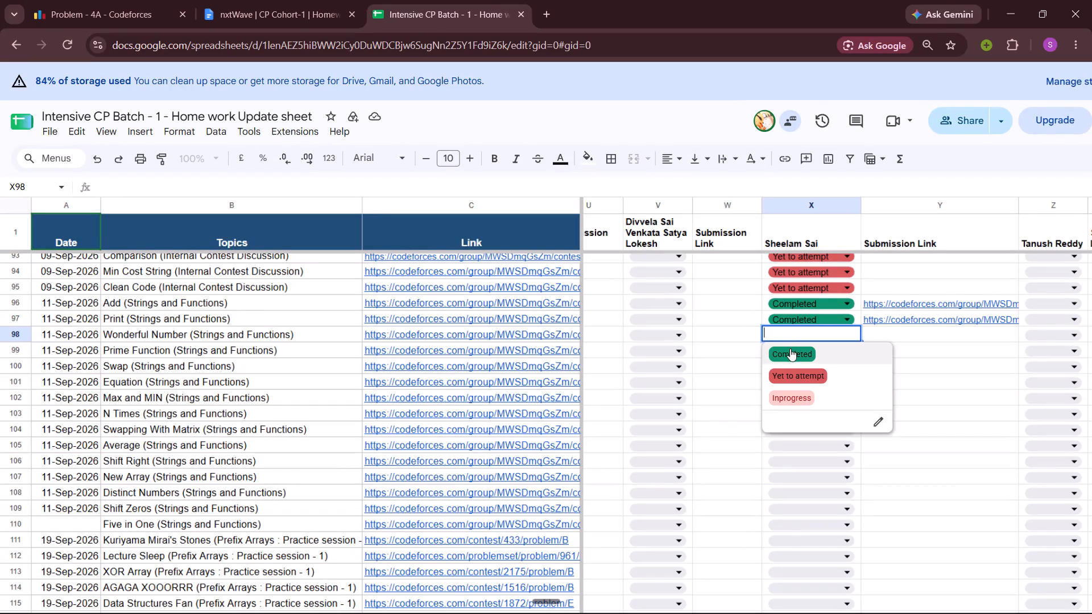
left_click(873, 335)
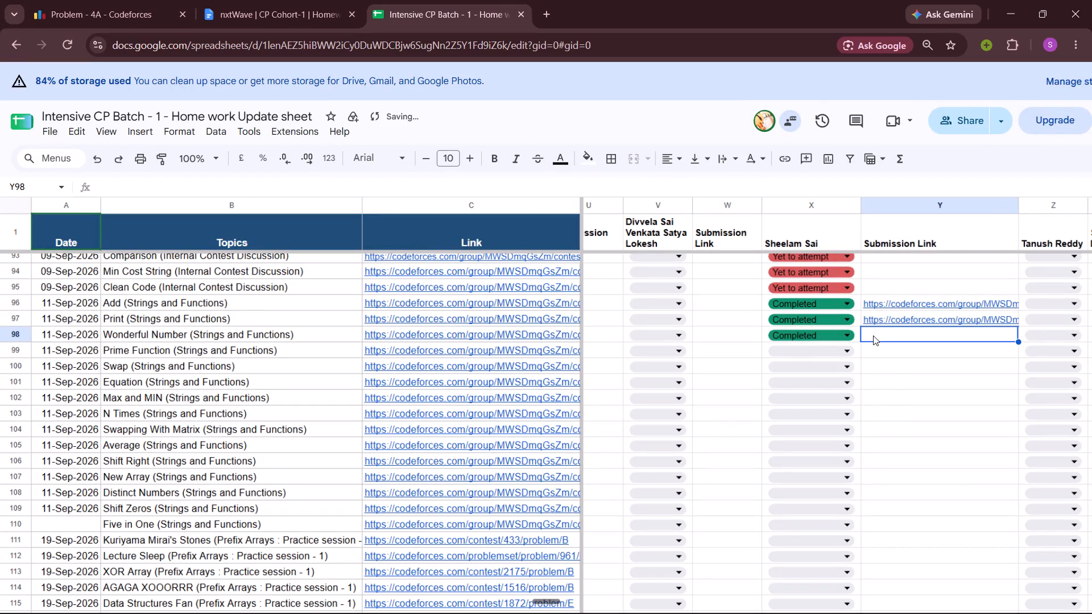
key("ctrl+v")
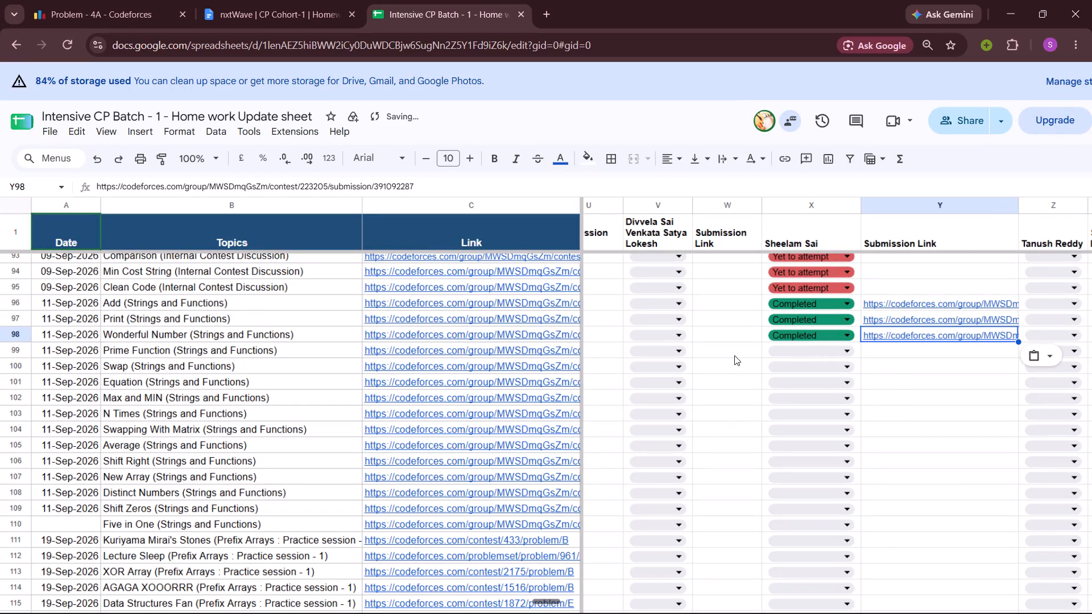
Open the Prime Function problem linked in row 99, copy its accepted submission's web address, and return to the homework sheet.
scroll(716, 357, "left", 1)
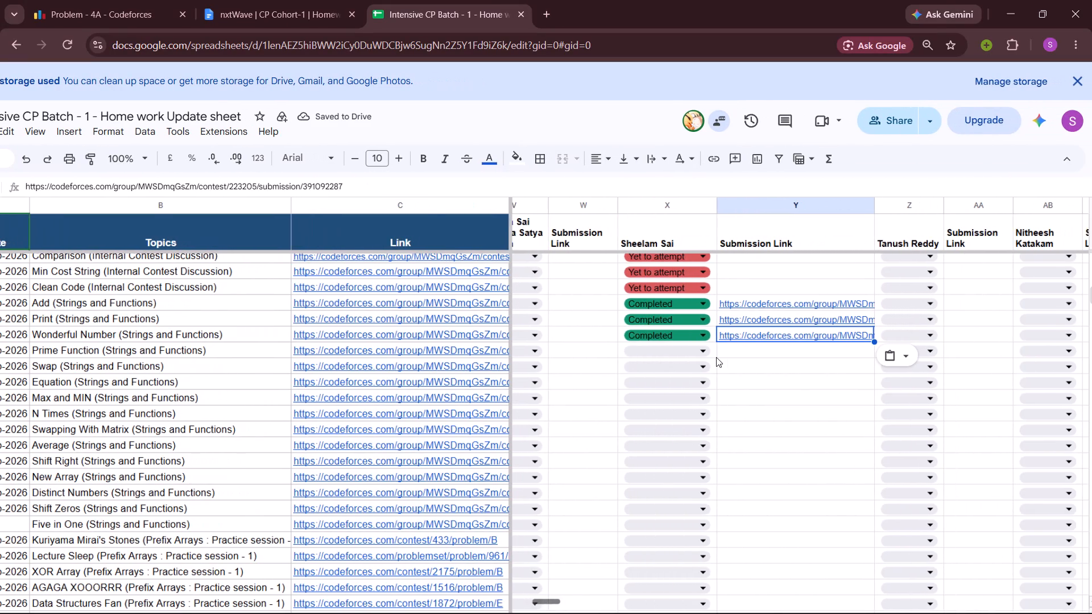
scroll(716, 357, "left", 3)
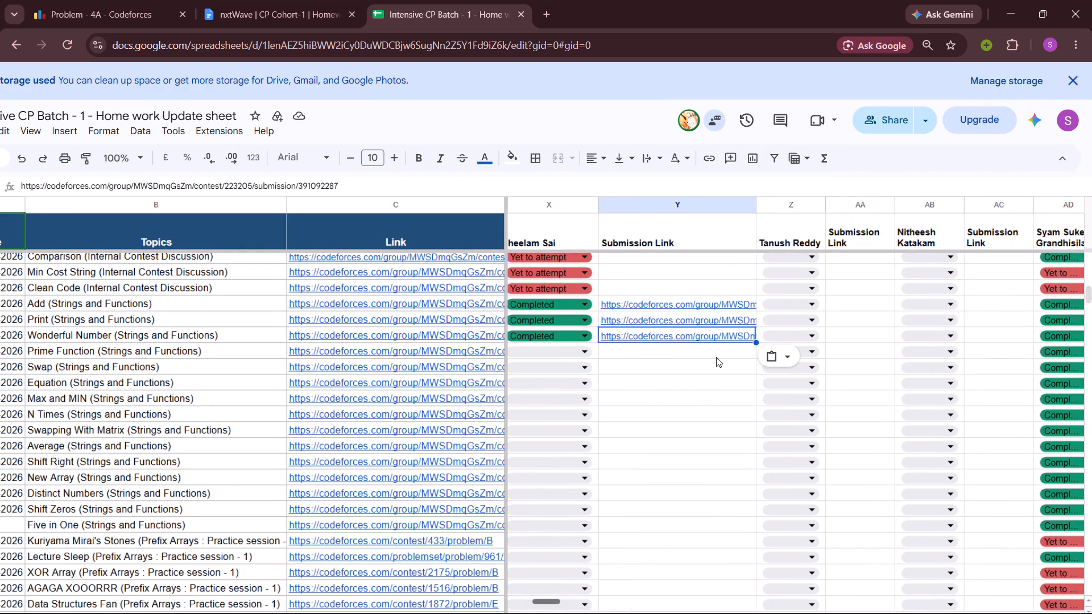
scroll(716, 357, "right", 1)
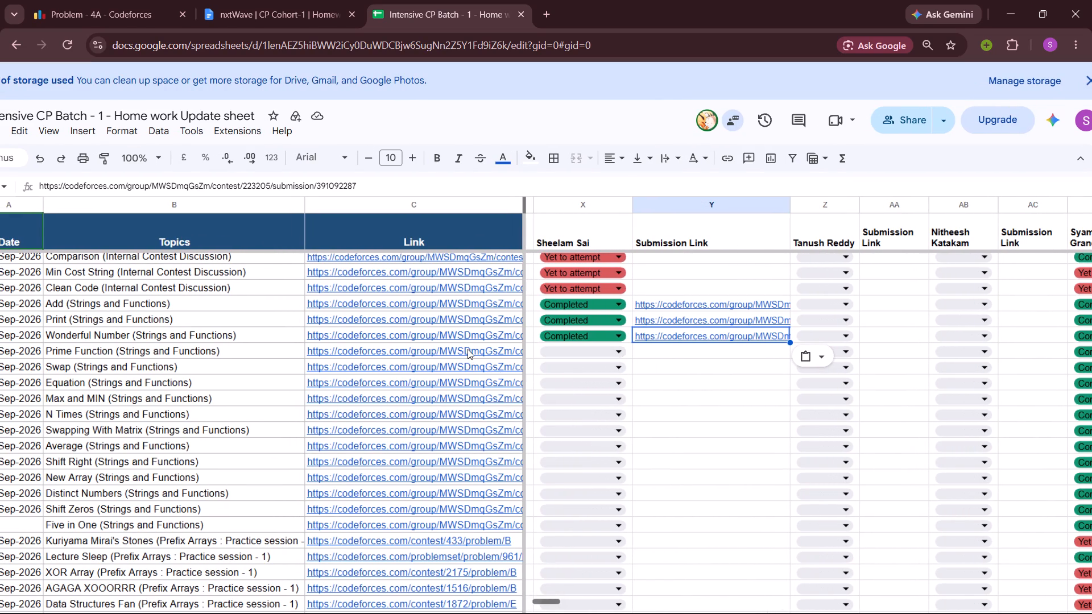
left_click(410, 374)
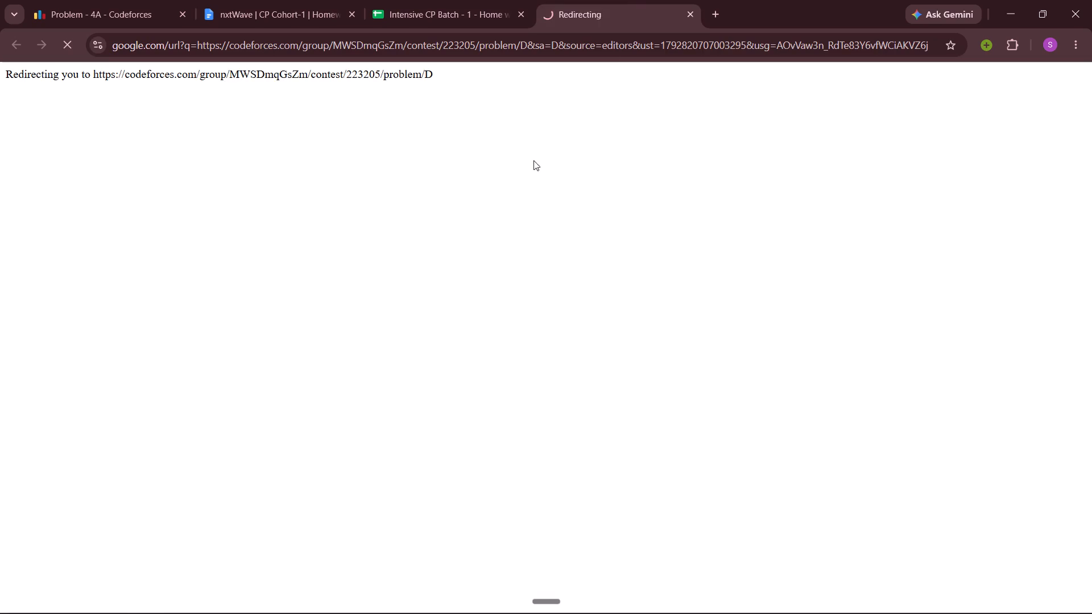
left_click(610, 0)
scroll(553, 270, "down", 10)
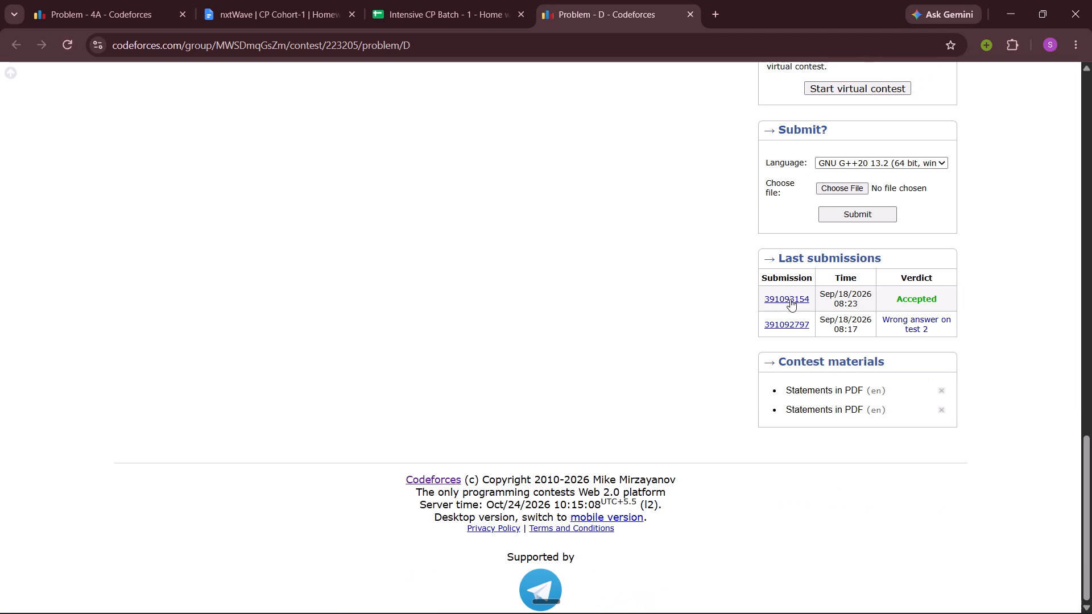
left_click(790, 299)
left_click(471, 33)
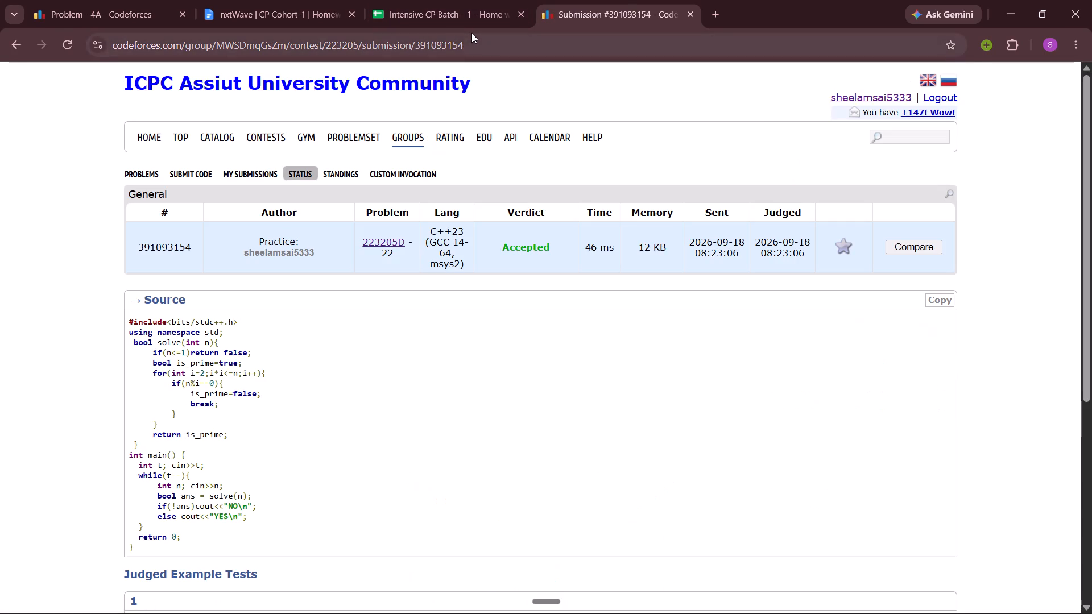
key("ctrl+c")
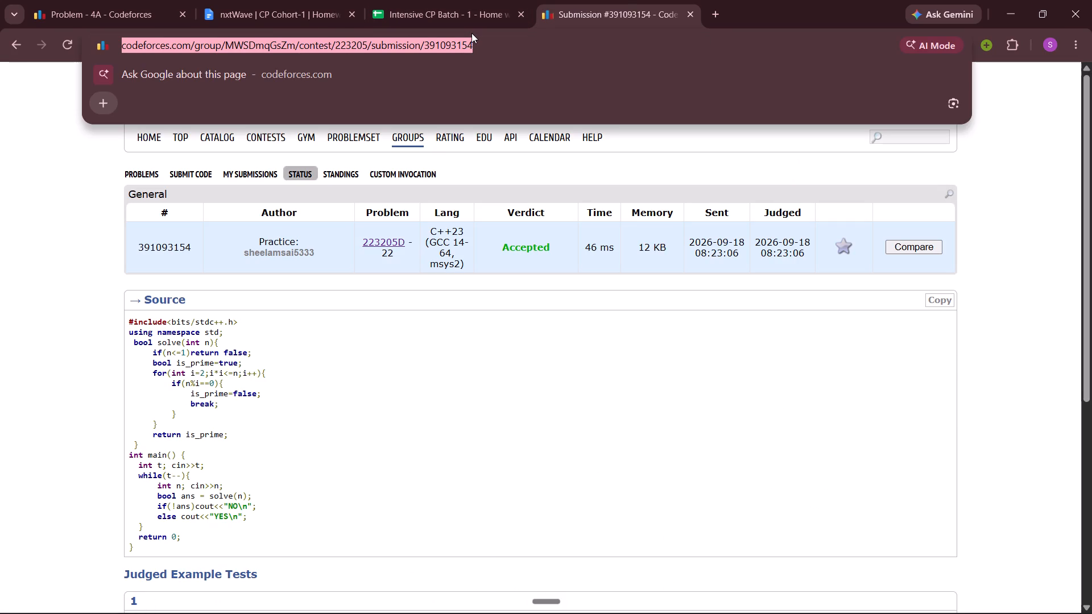
key("ctrl+w")
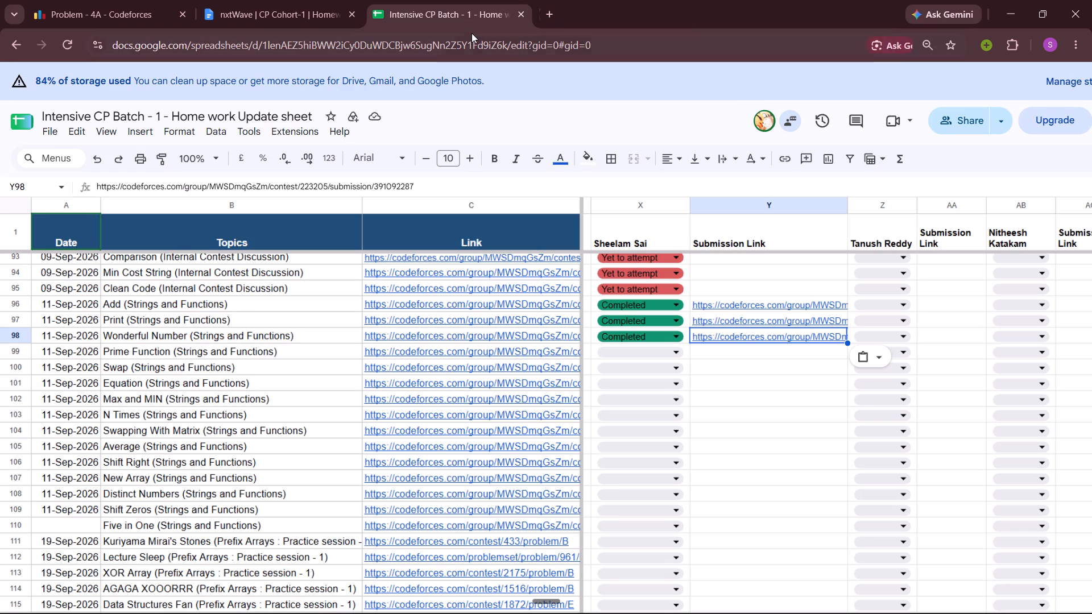
Mark Prime Function in row 99 as Completed in column X and paste the copied submission address into column Y.
left_click(631, 351)
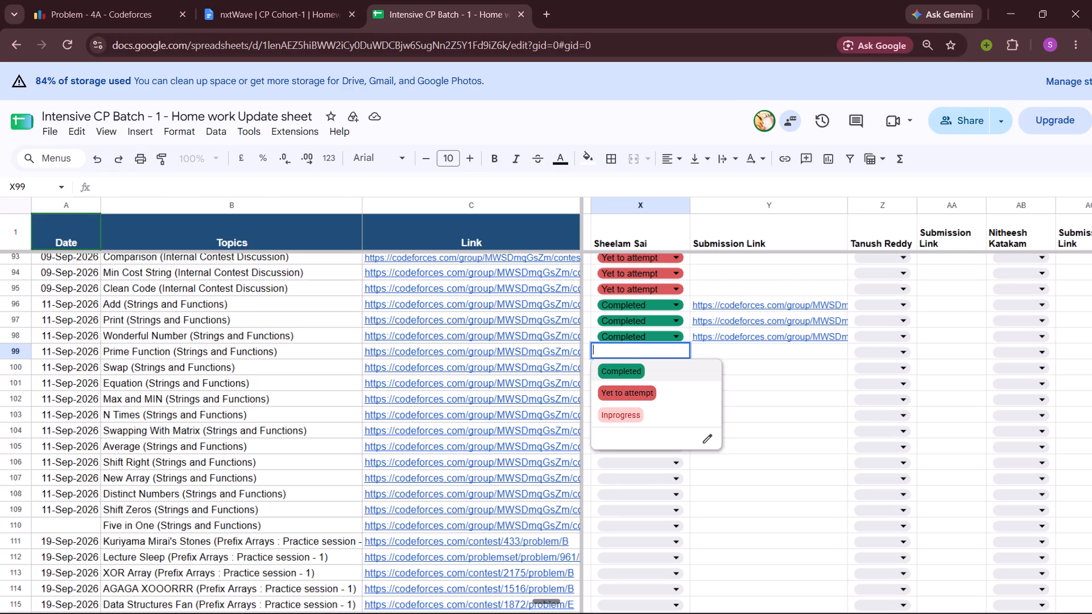
left_click(627, 366)
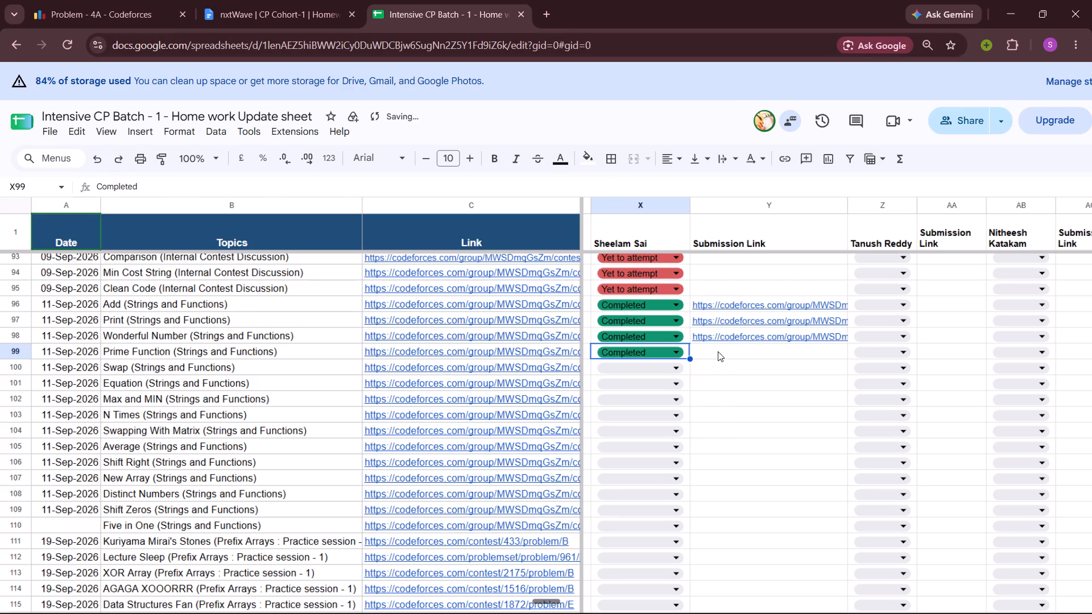
left_click(718, 351)
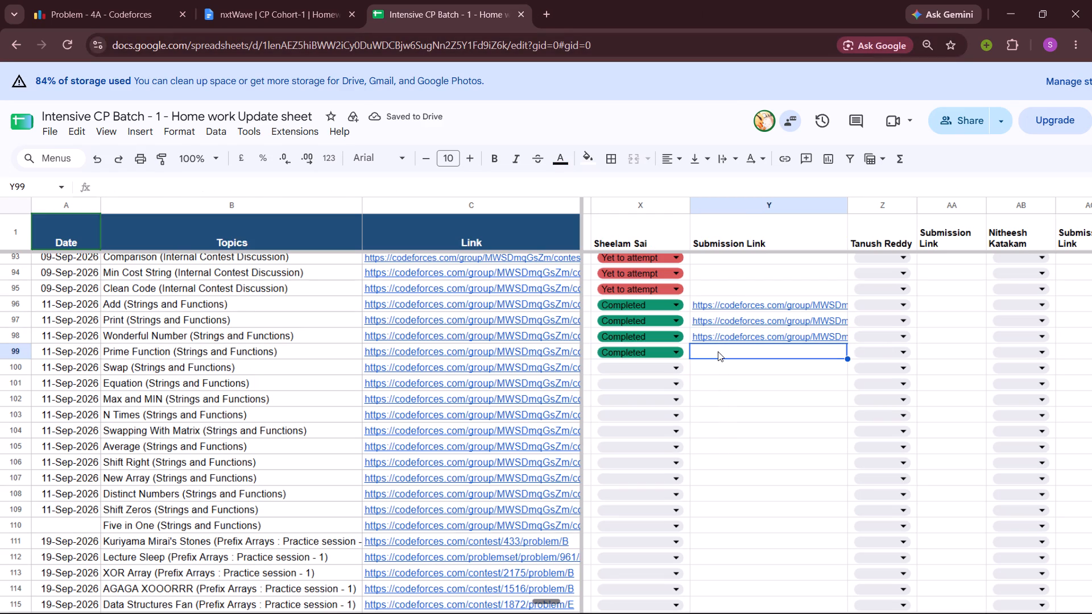
key("ctrl+v")
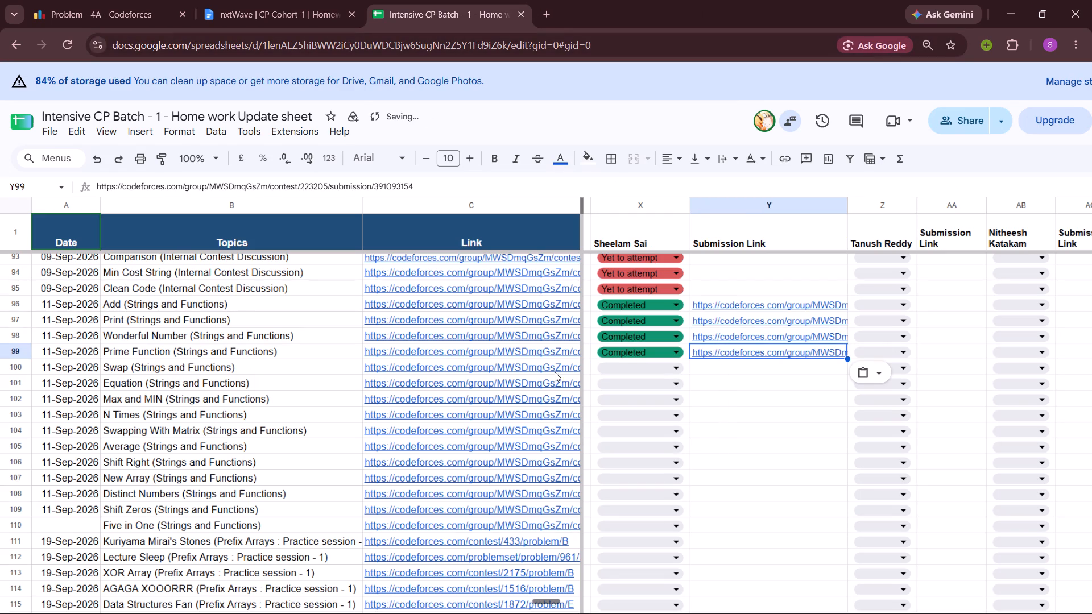
Open the Swap problem linked in row 100, copy its accepted submission's web address, and return to the homework sheet.
left_click(538, 366)
left_click(456, 387)
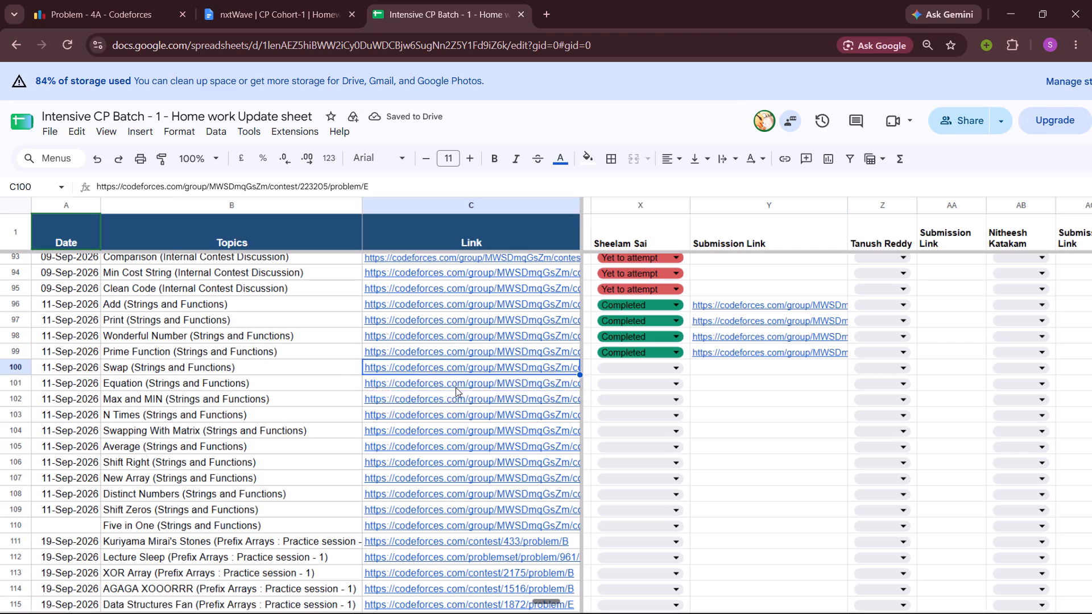
left_click(628, 2)
scroll(578, 284, "down", 5)
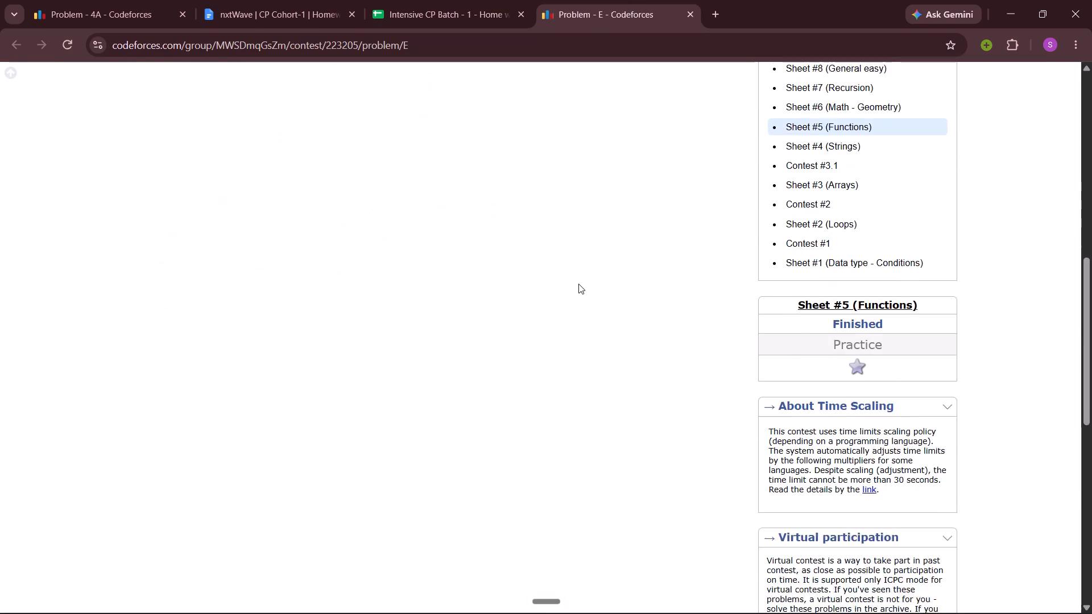
scroll(578, 284, "down", 4)
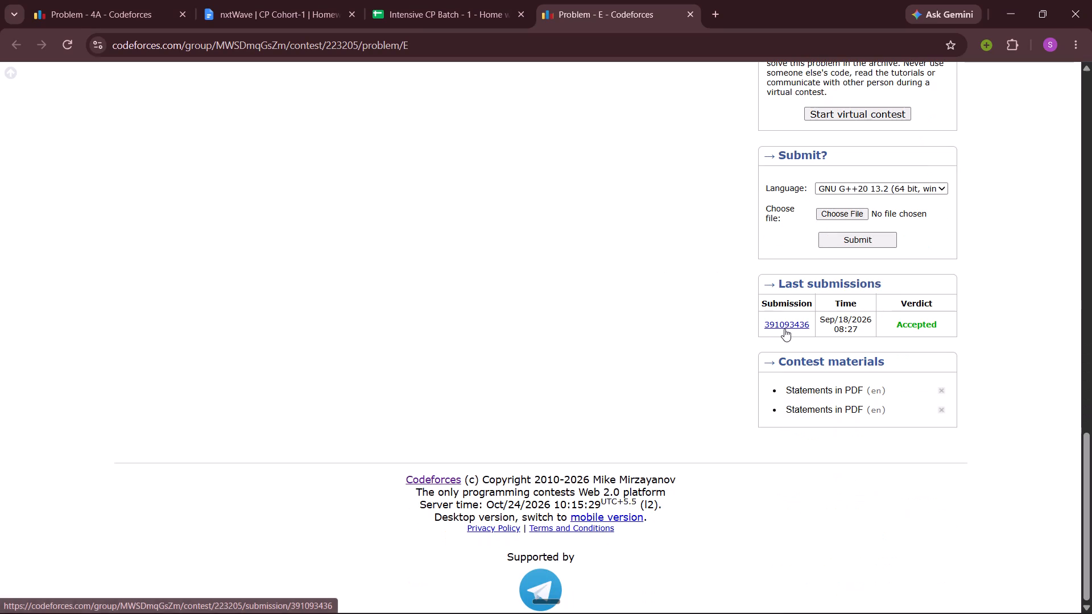
left_click(780, 326)
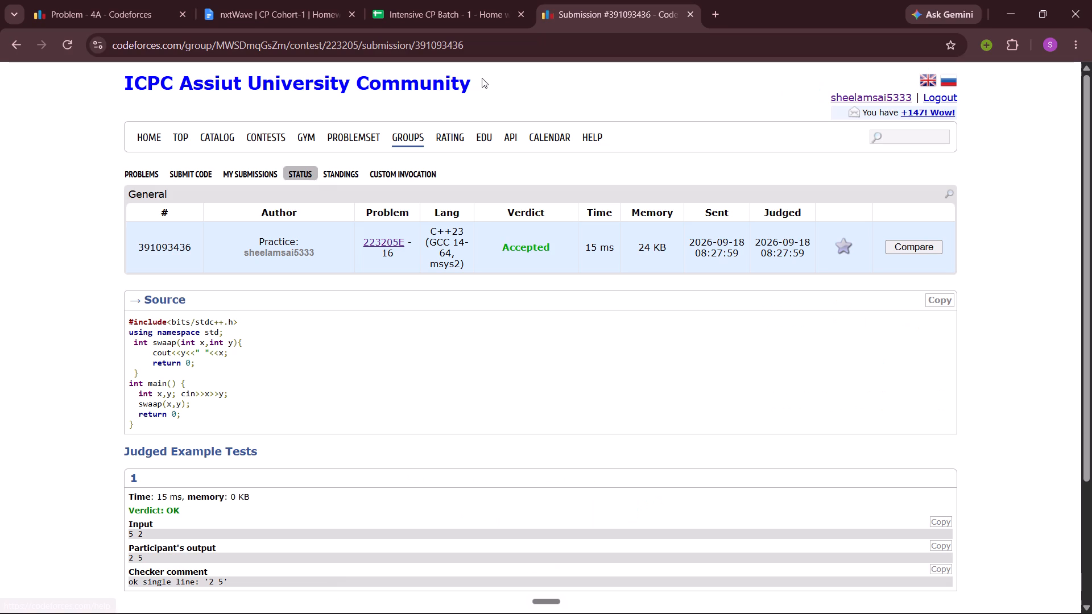
left_click(468, 46)
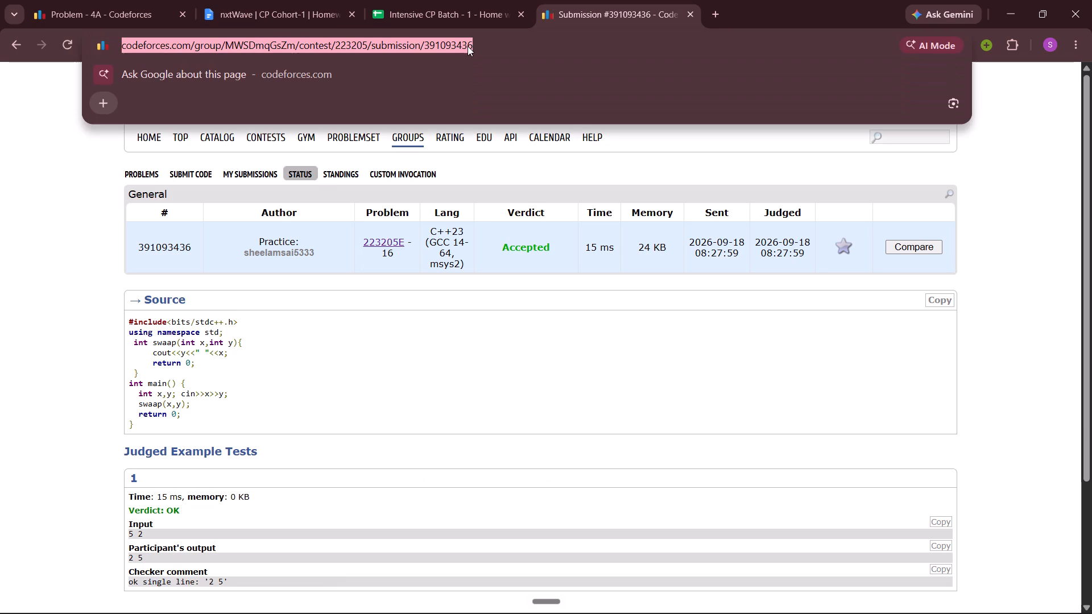
key("ctrl+c")
key("ctrl+w")
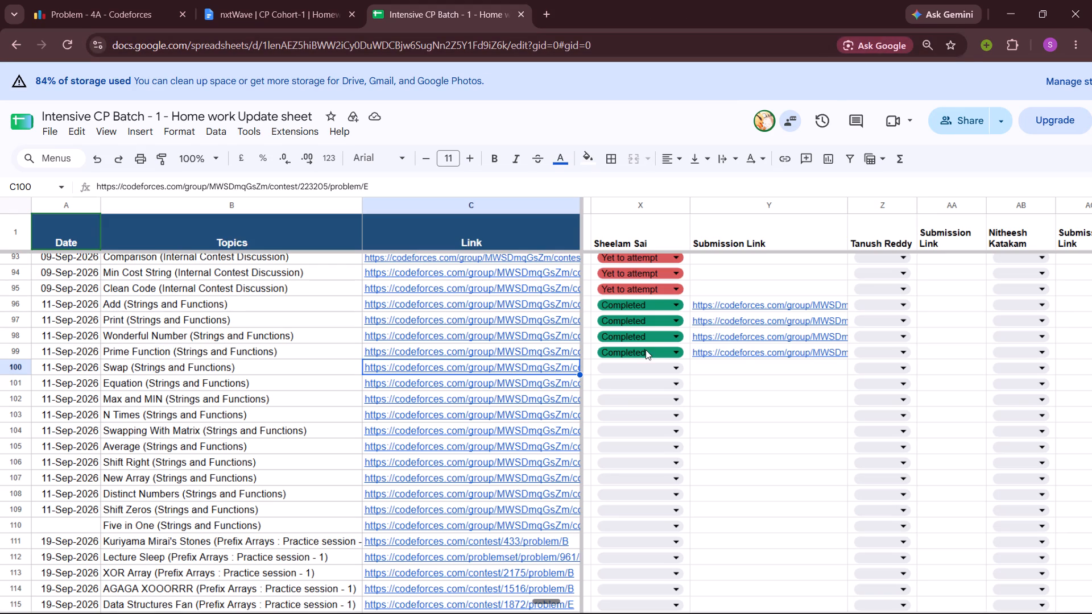
Mark Swap in row 100 as Completed in column X and paste the copied submission address into column Y.
left_click(648, 365)
left_click(630, 384)
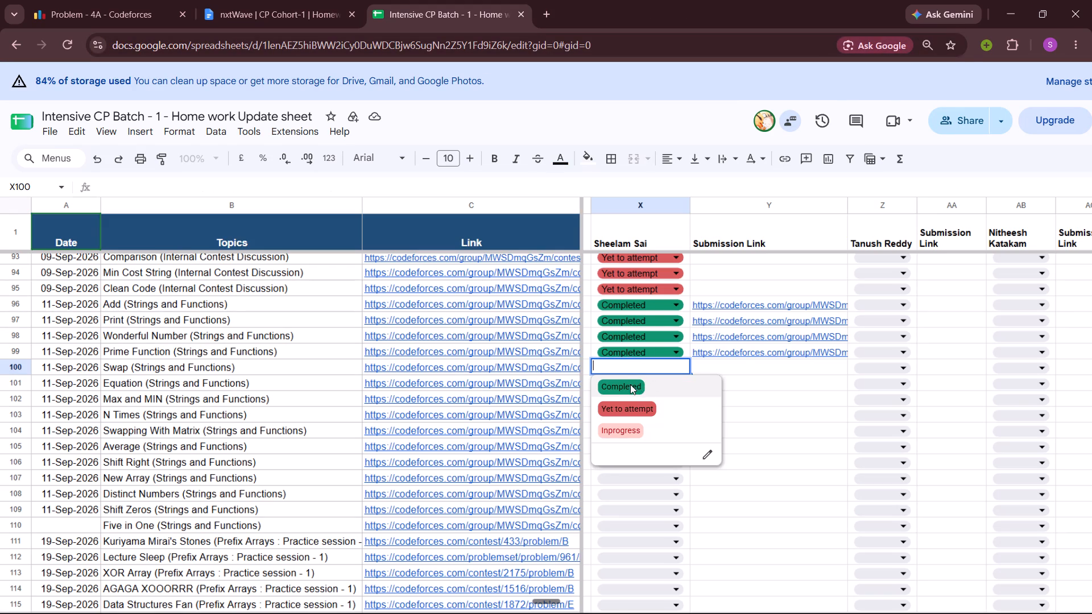
left_click(702, 372)
key("ctrl+v")
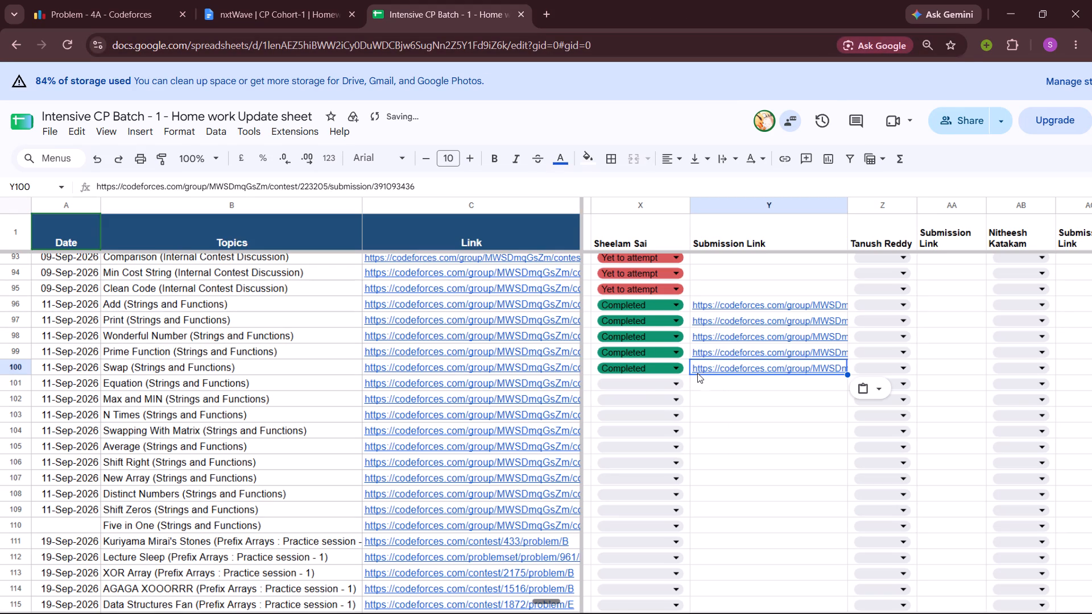
Open the Equation problem linked in row 101, copy its accepted submission's web address, and return to the homework sheet.
left_click(561, 383)
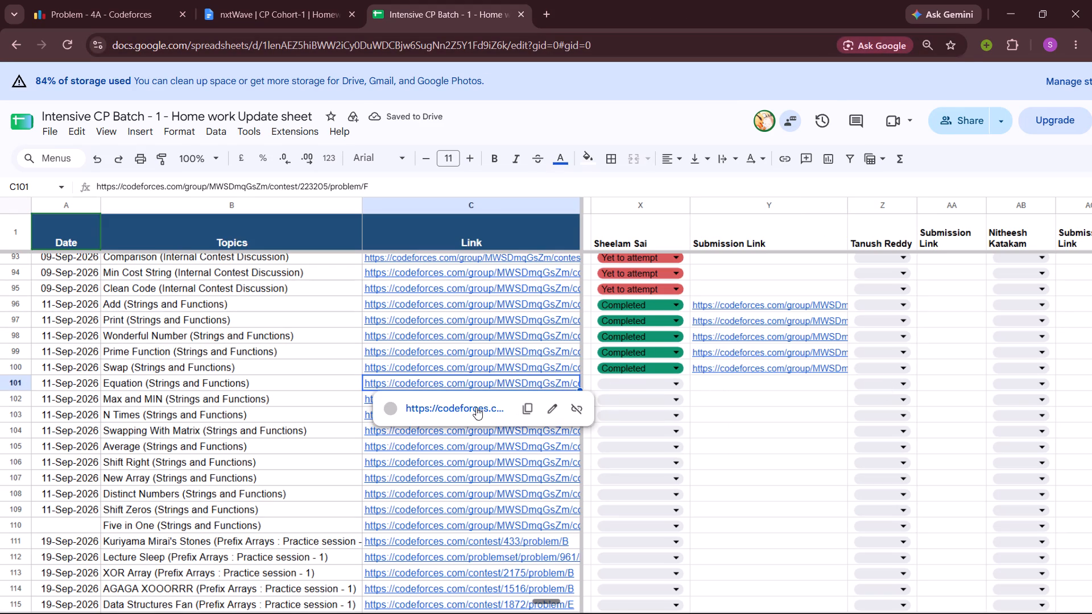
left_click(474, 408)
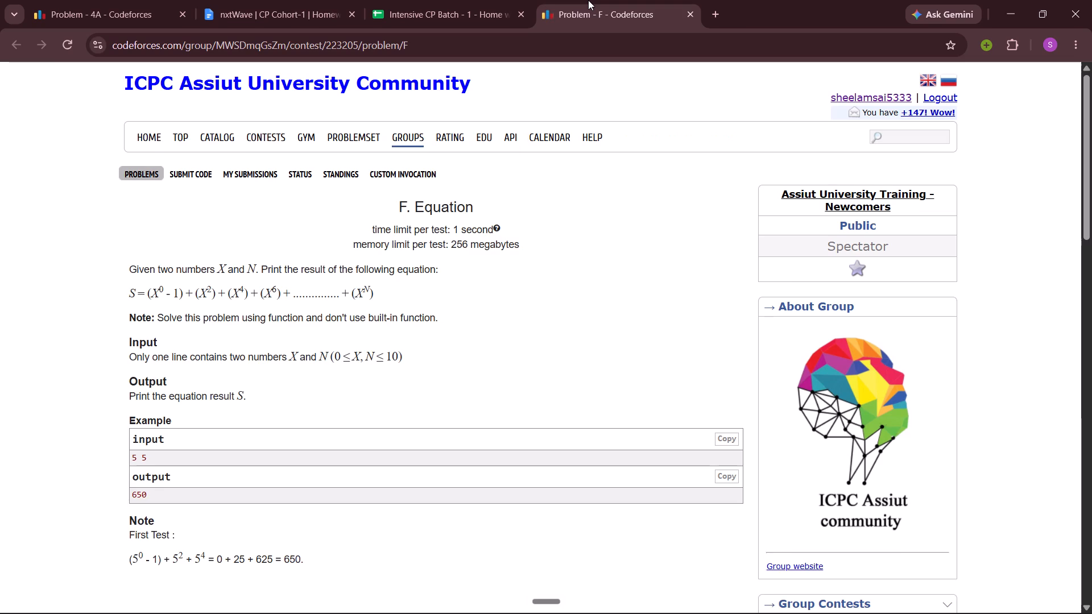
scroll(590, 242, "down", 12)
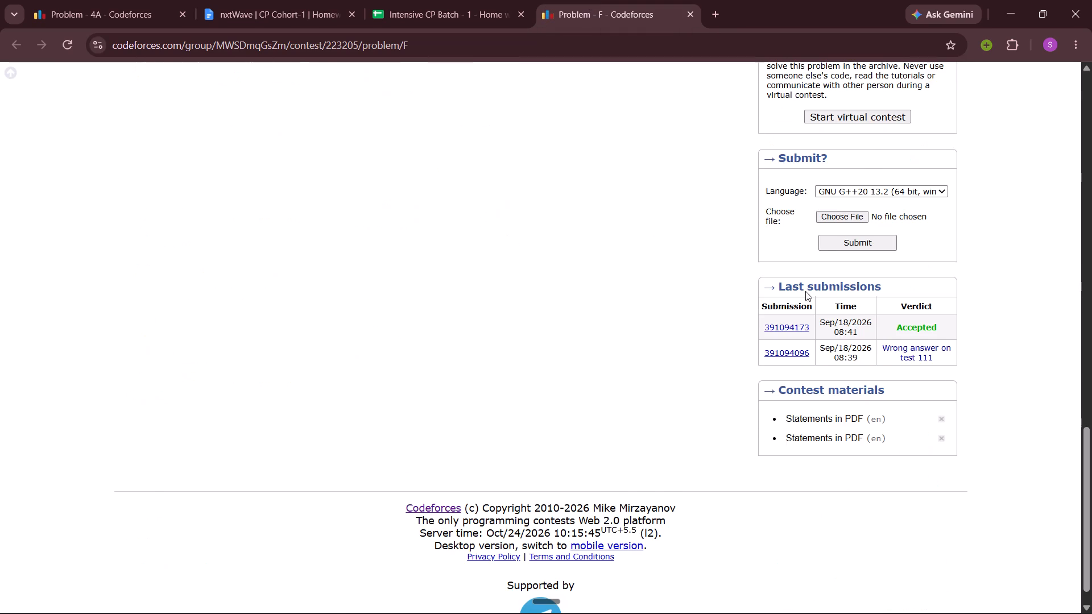
left_click(805, 295)
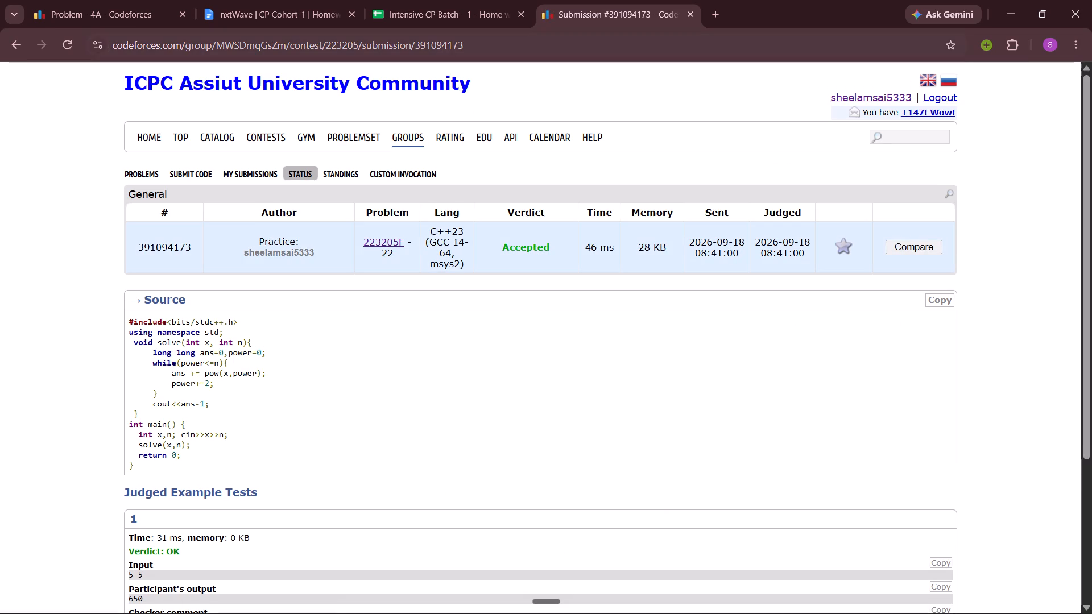
left_click(499, 52)
key("ctrl+c")
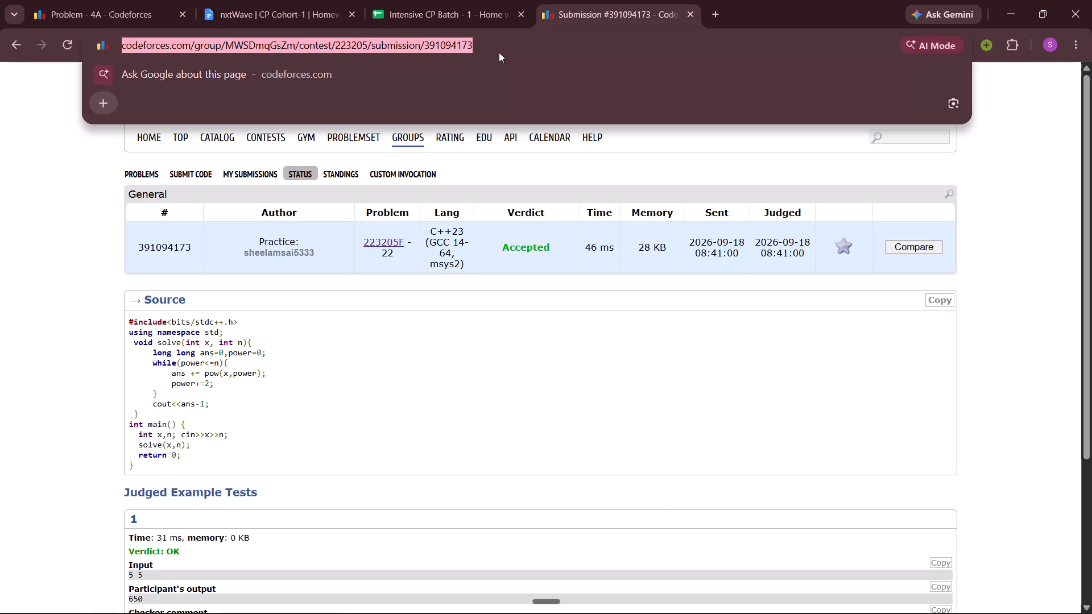
key("ctrl+w")
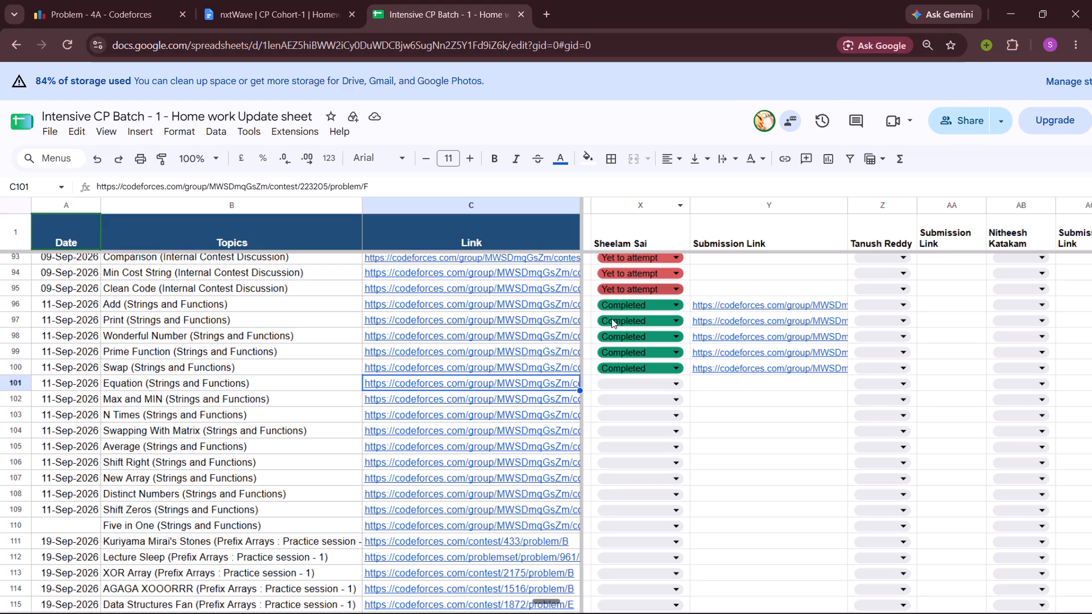
Mark Equation in row 101 as Completed in column X and paste the copied submission address into column Y.
left_click(623, 385)
left_click(628, 398)
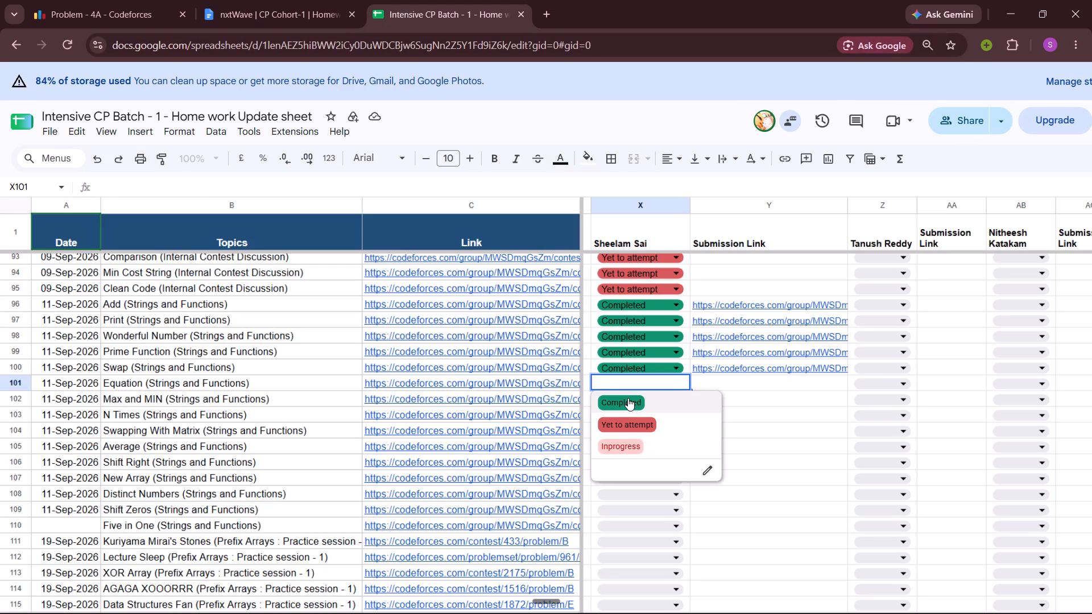
left_click(721, 376)
key("ctrl+v")
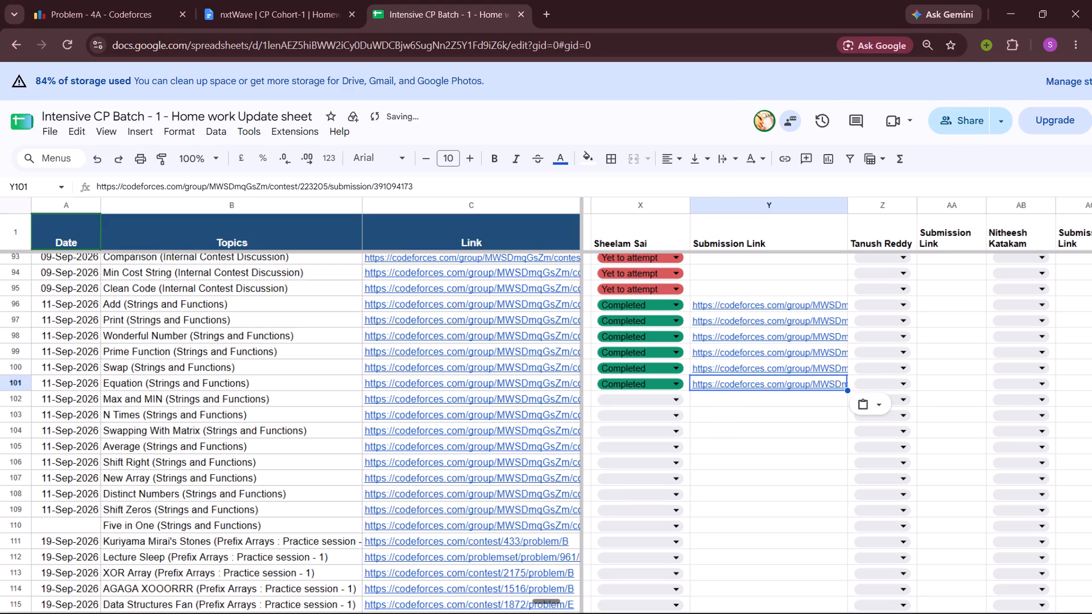
Open the Max and MIN problem linked in row 102, copy its accepted submission's web address, and return to the homework sheet.
left_click(564, 399)
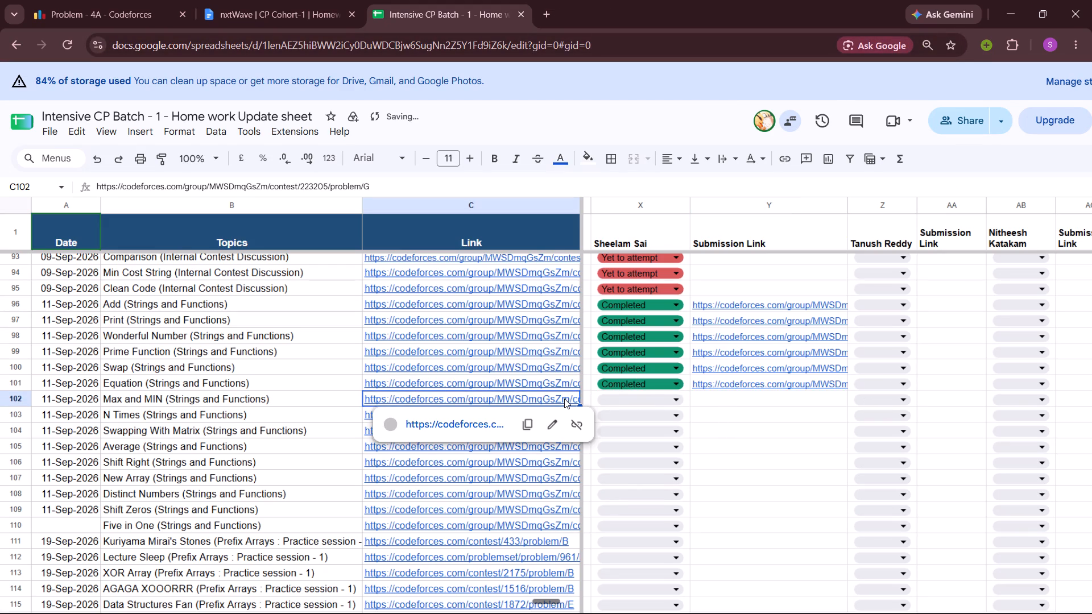
left_click(477, 423)
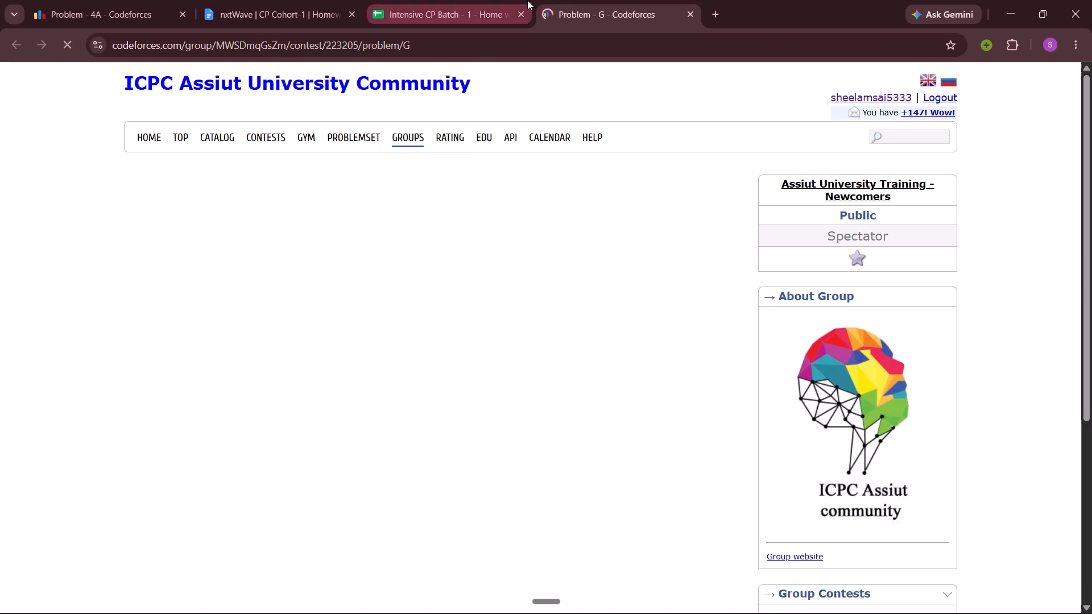
scroll(518, 240, "down", 11)
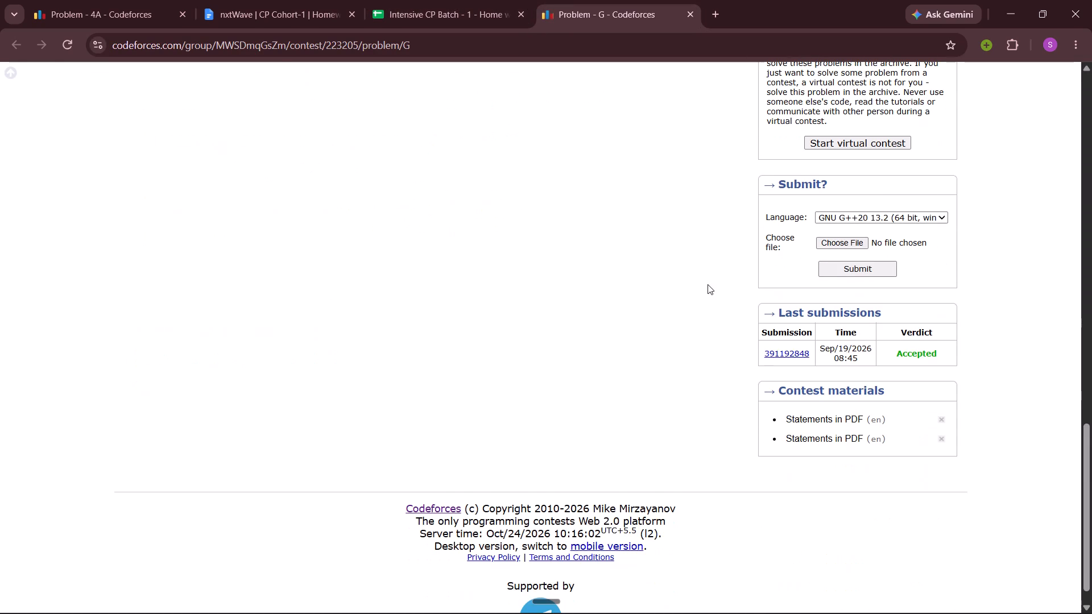
left_click(773, 323)
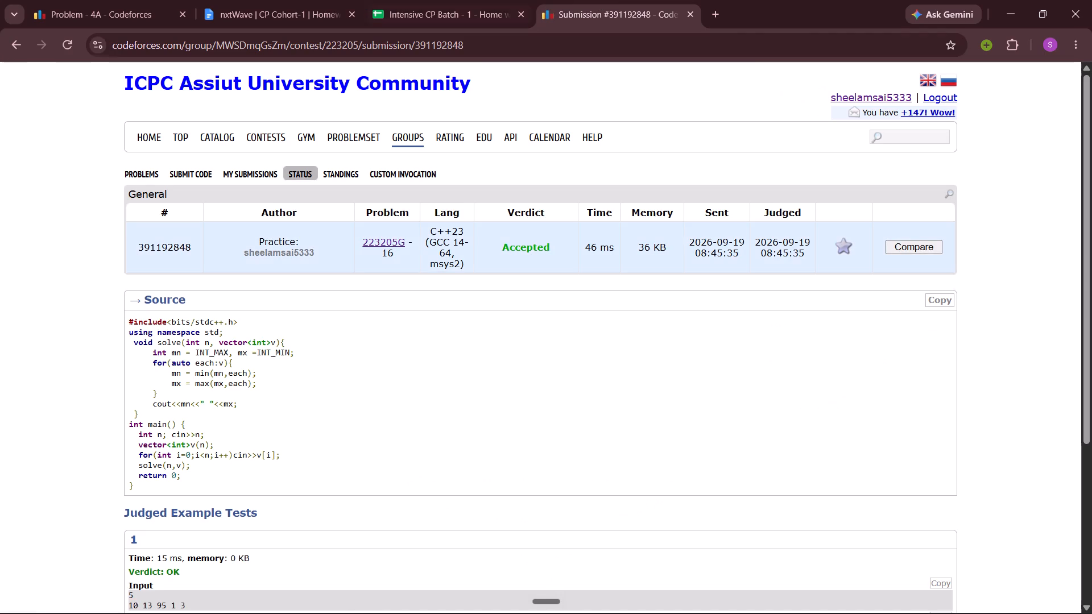
left_click(520, 43)
key("ctrl+c")
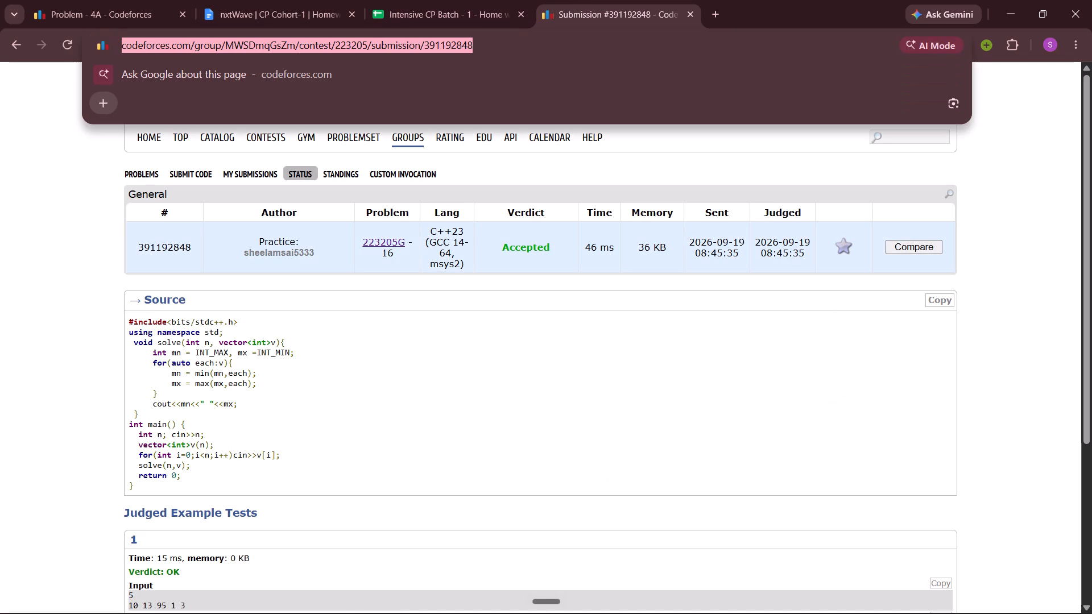
key("ctrl+w")
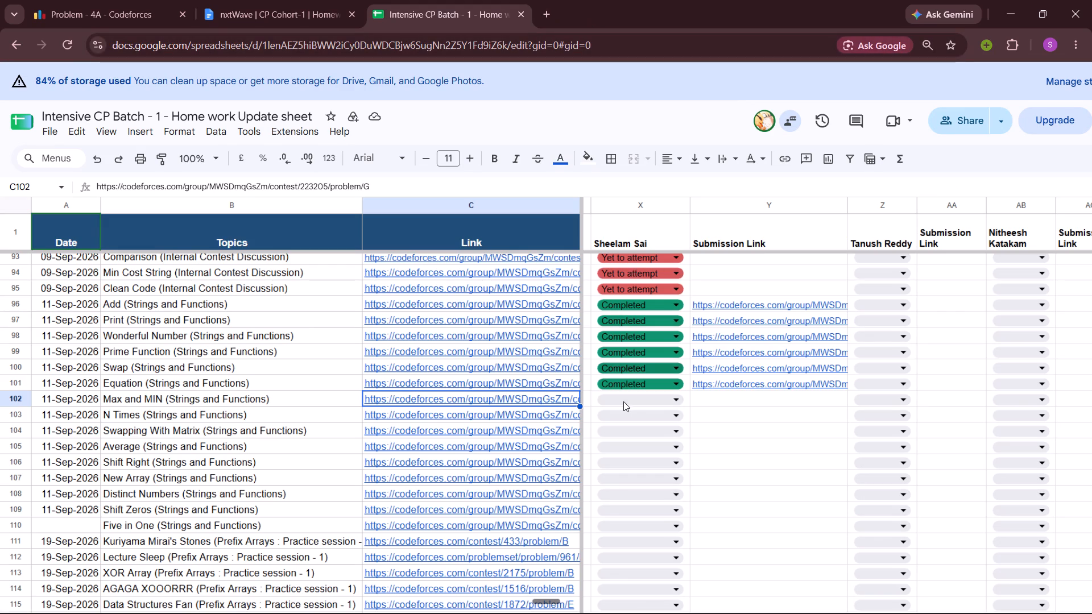
Mark Max and MIN in row 102 as Completed in column X and paste the copied submission address into column Y.
left_click(619, 402)
left_click(623, 418)
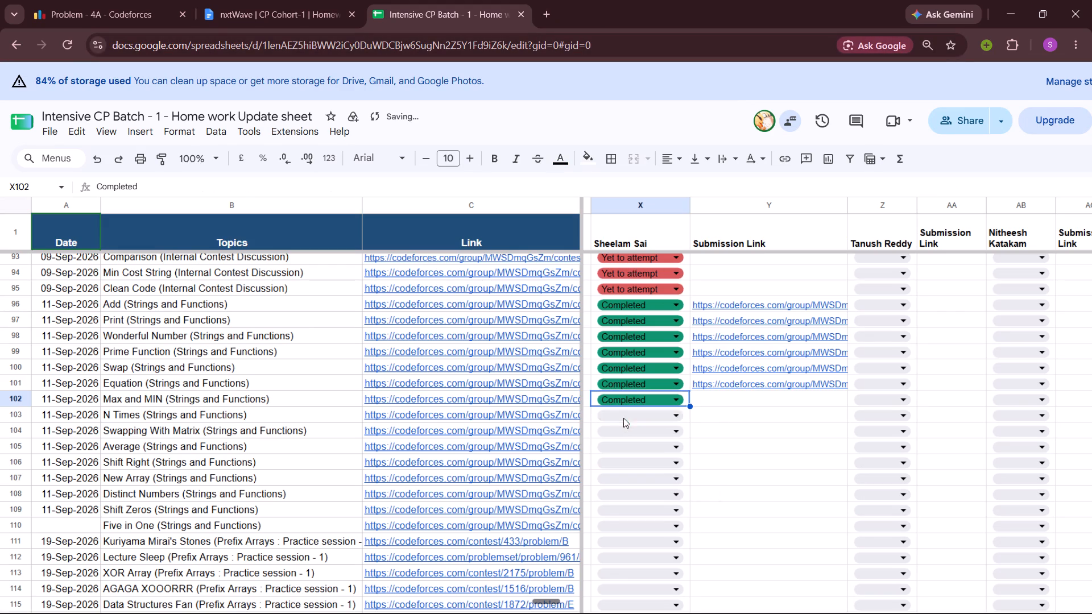
left_click(710, 400)
key("ctrl+v")
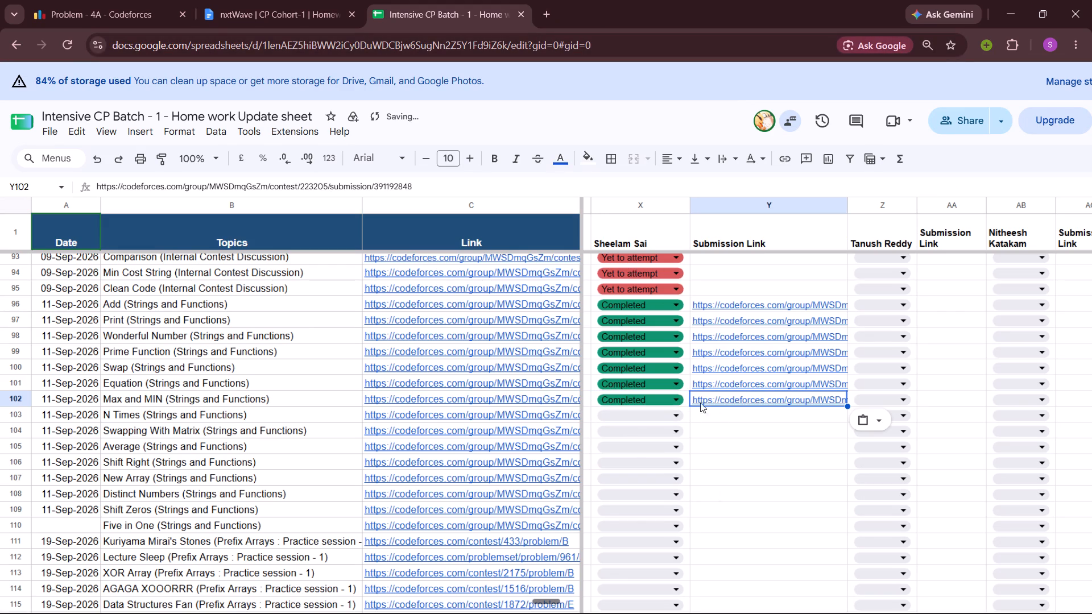
Open the N Times problem linked in row 103, copy its accepted submission's web address, and return to the homework sheet.
left_click(545, 413)
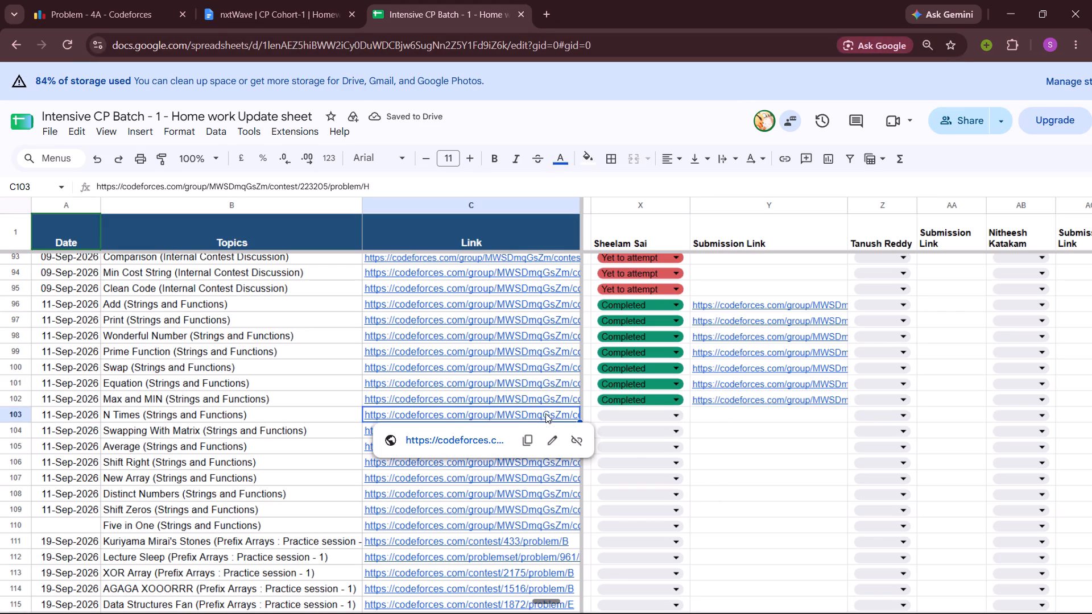
left_click(468, 433)
left_click(628, 0)
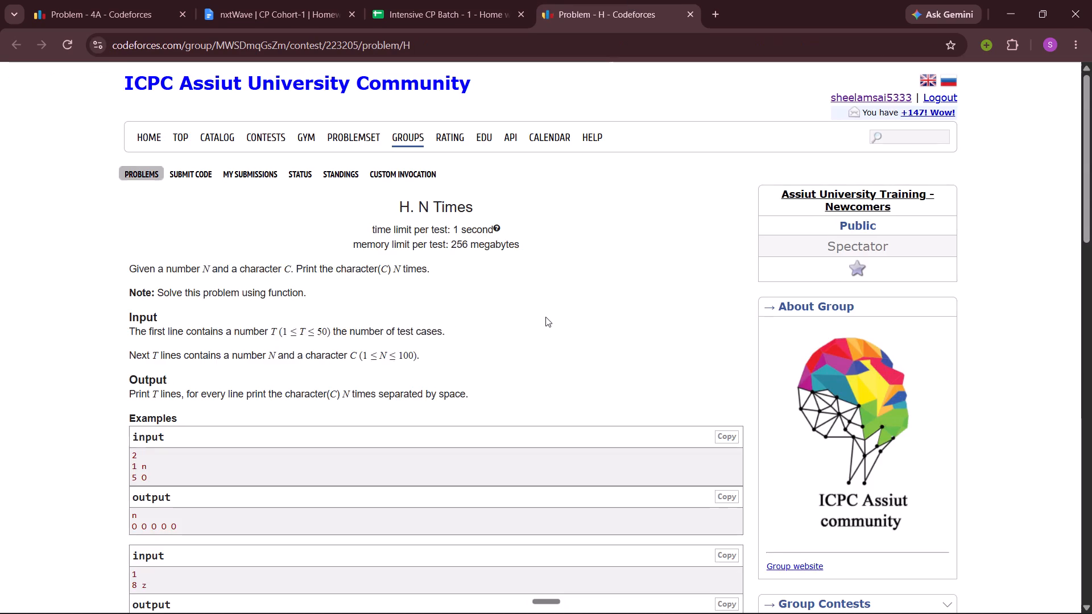
scroll(545, 317, "down", 11)
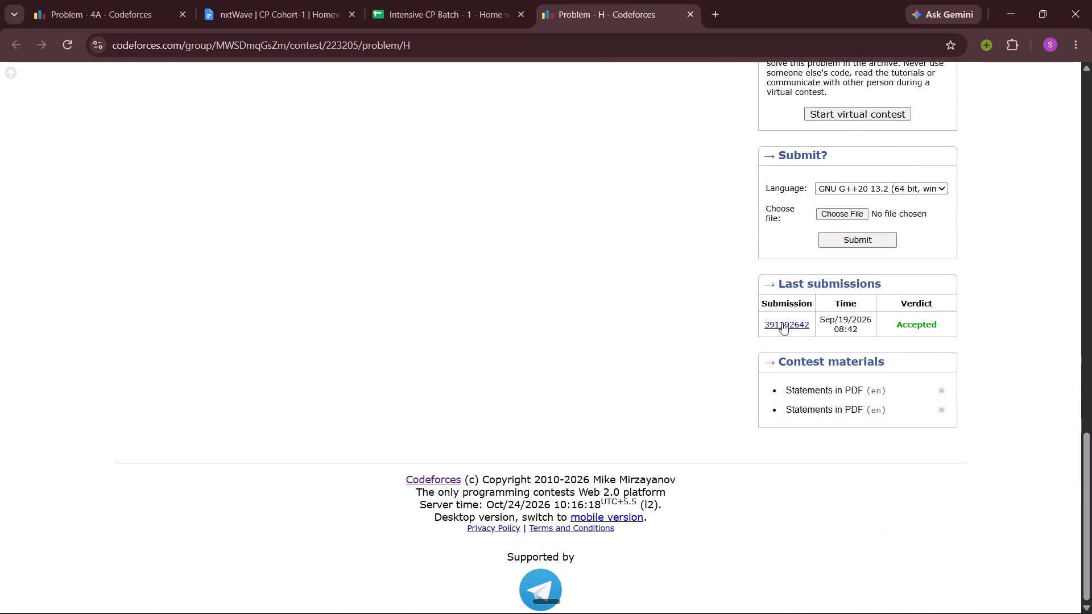
left_click(782, 322)
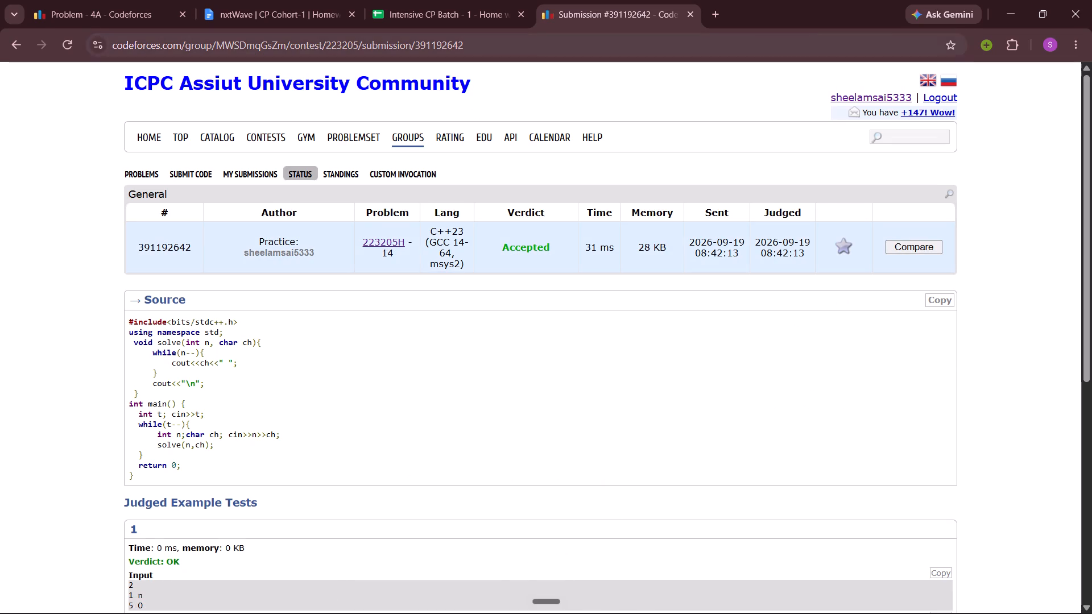
left_click(472, 50)
key("ctrl+c")
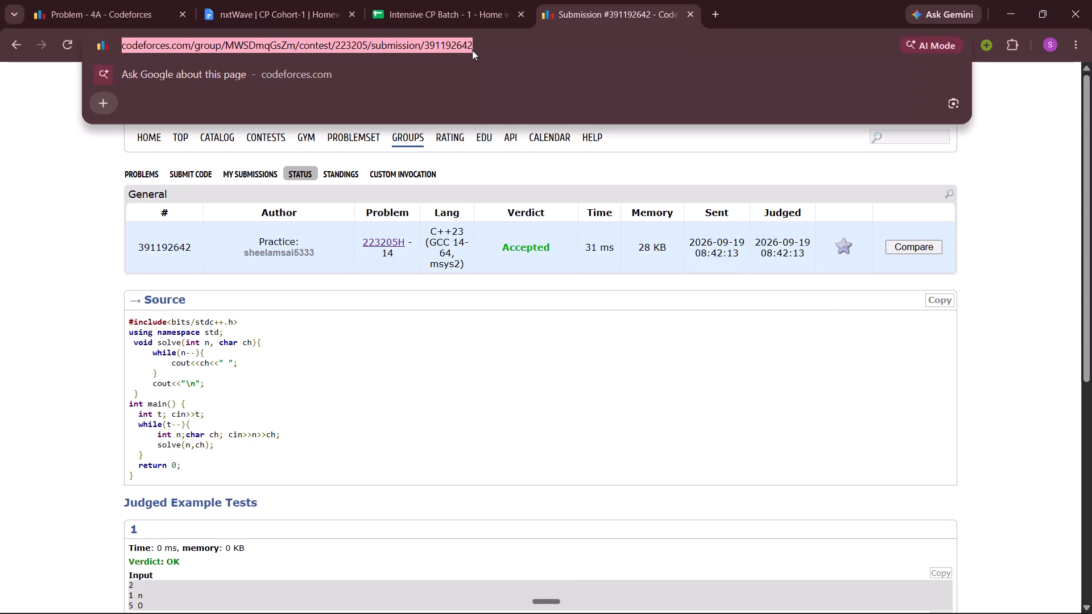
key("ctrl+w")
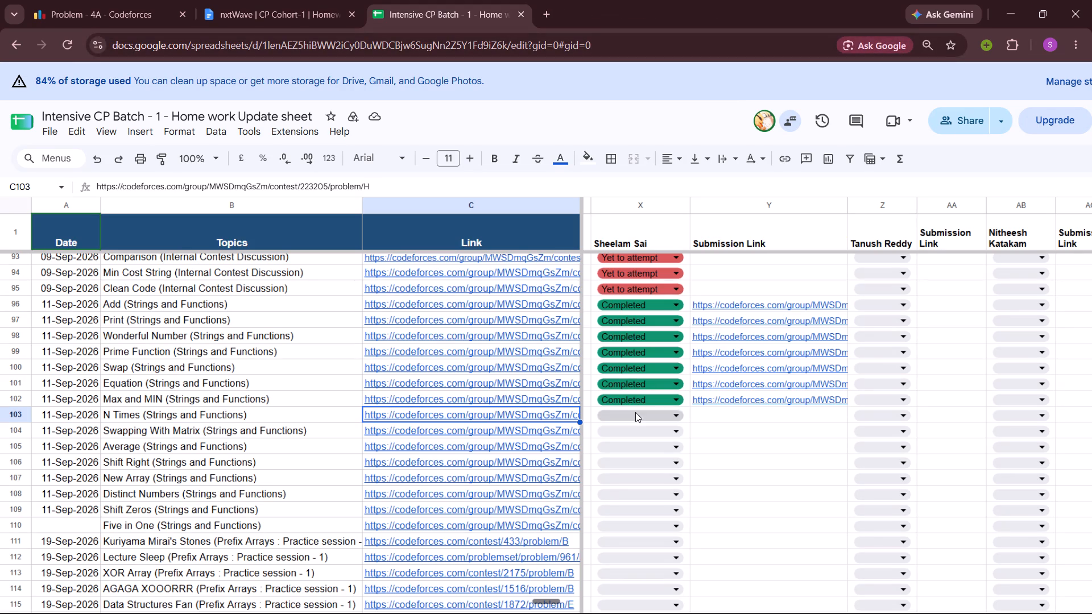
Mark N Times in row 103 as Completed in column X and paste the copied submission address into column Y.
left_click_drag(635, 412, 628, 433)
left_click(628, 433)
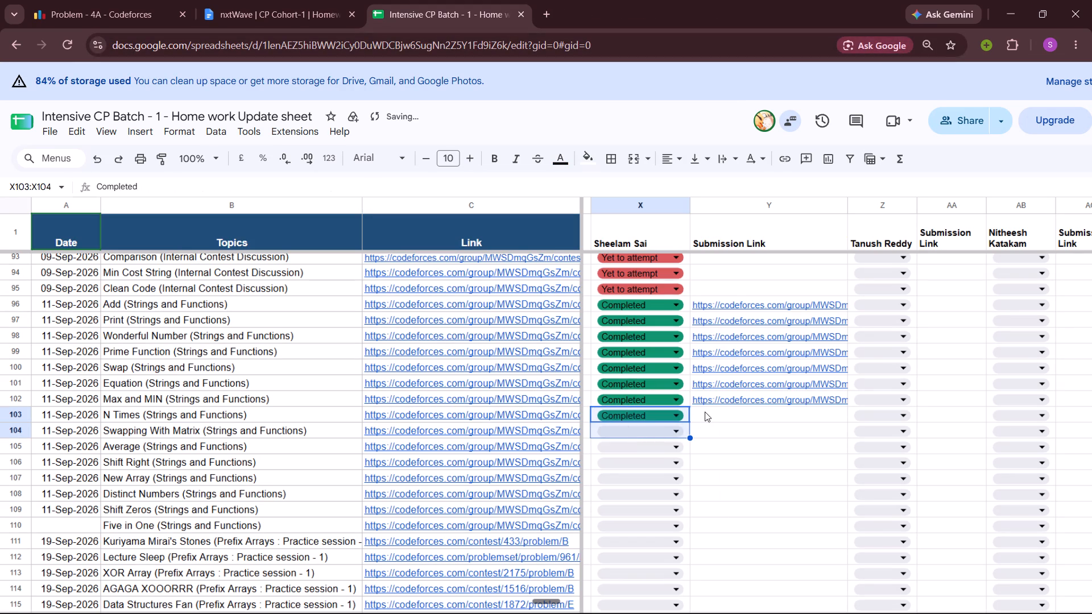
left_click(705, 412)
key("ctrl+v")
left_click(705, 412, "ctrl")
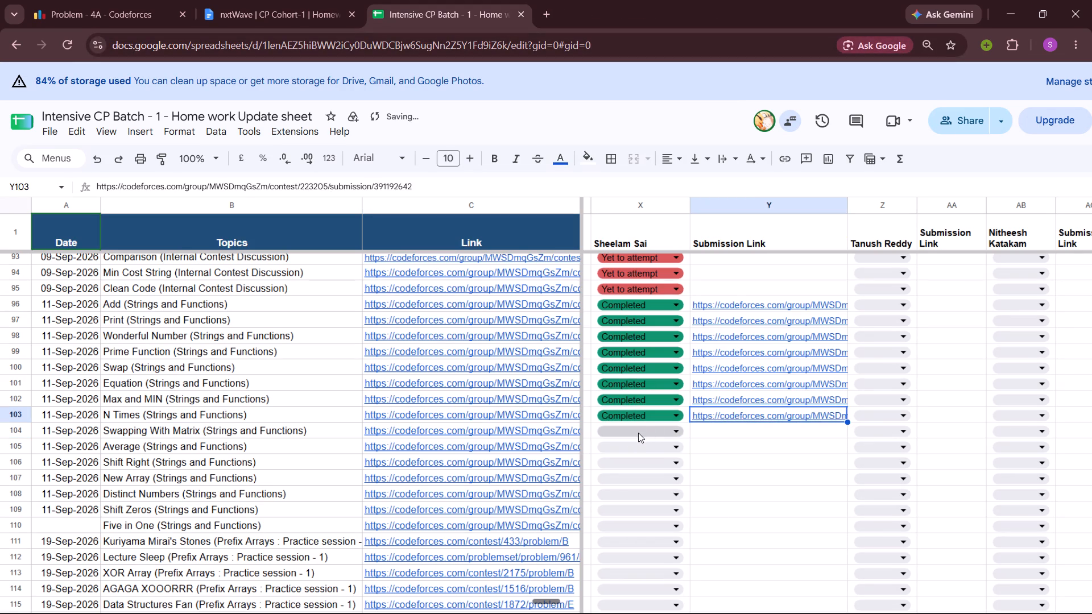
Open the Swapping With Matrix problem linked in row 104, copy its accepted submission's web address, and return to the homework sheet.
left_click(561, 430)
left_click(469, 451)
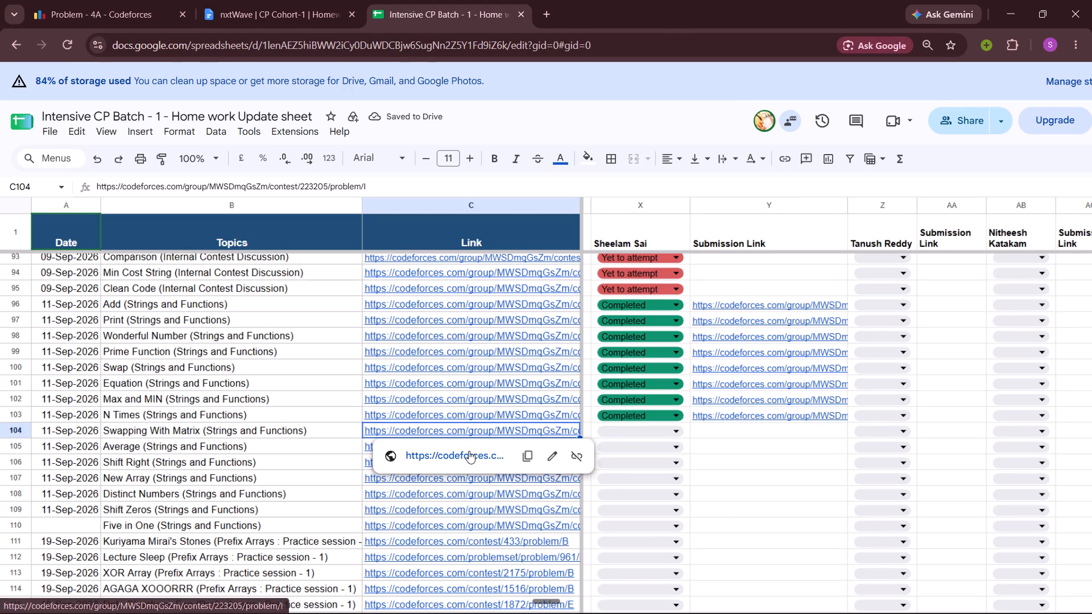
scroll(511, 320, "down", 7)
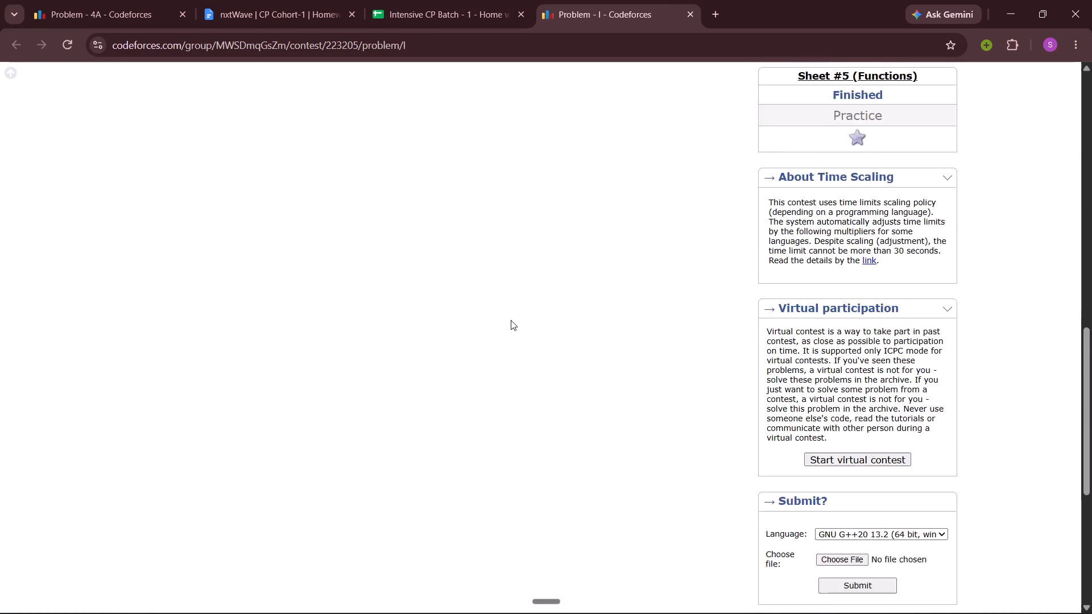
scroll(511, 320, "down", 3)
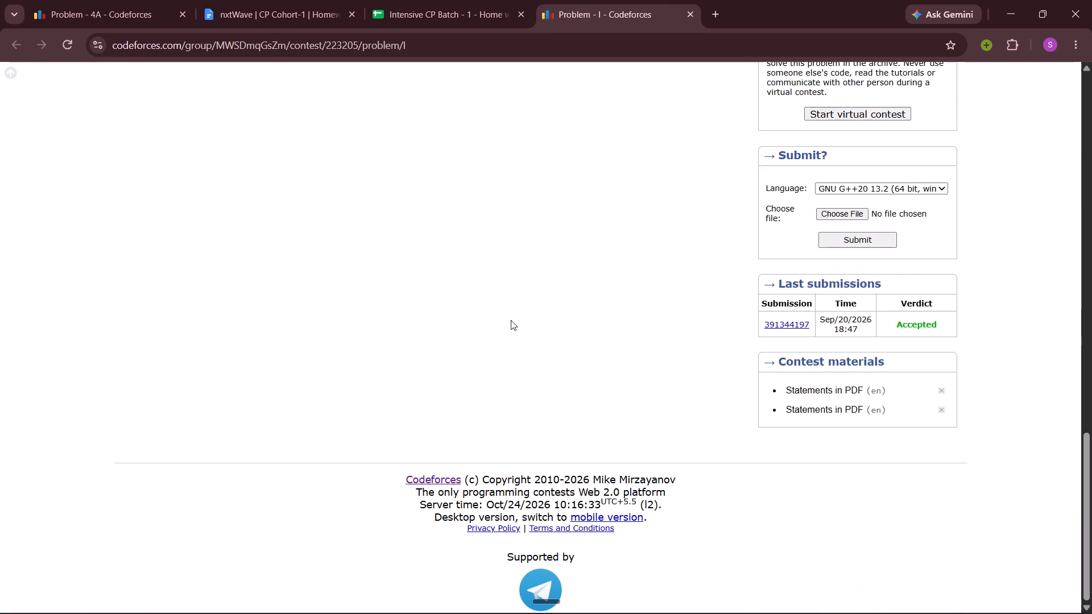
left_click(787, 325)
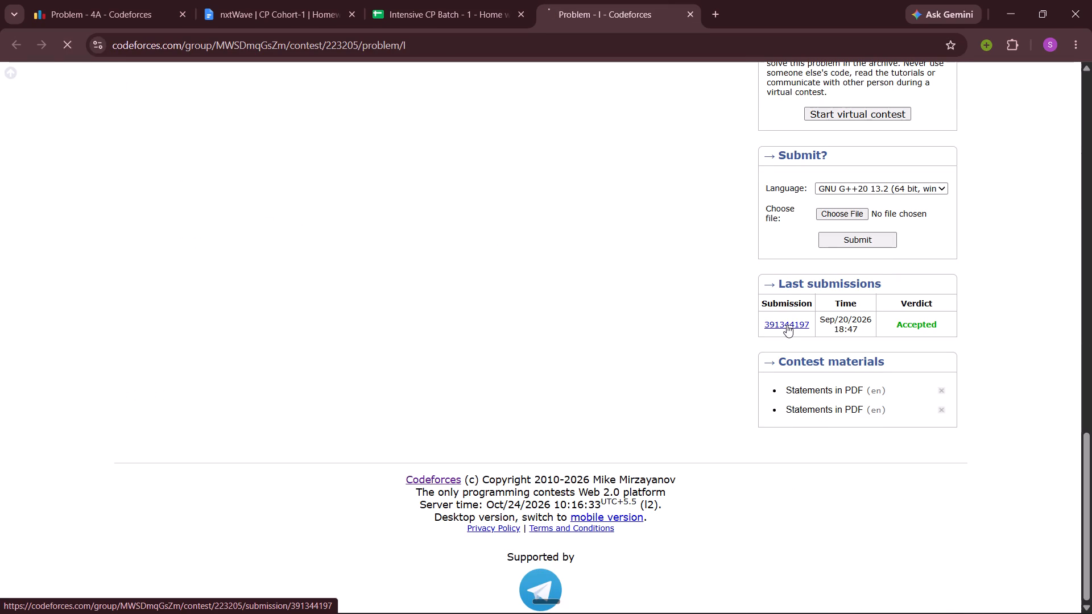
left_click(461, 45)
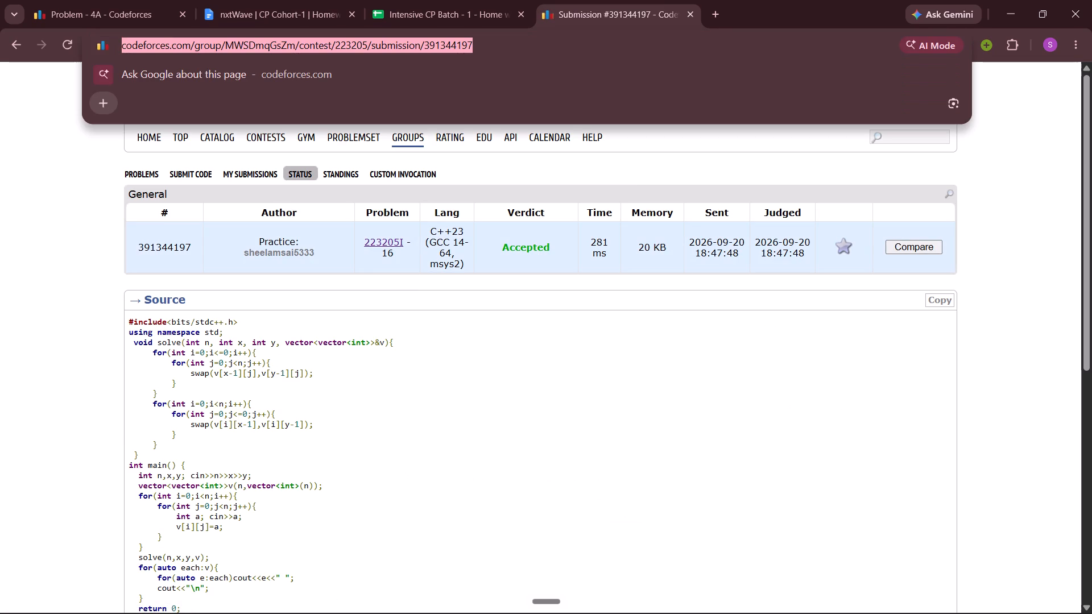
key("ctrl+c")
key("ctrl+w")
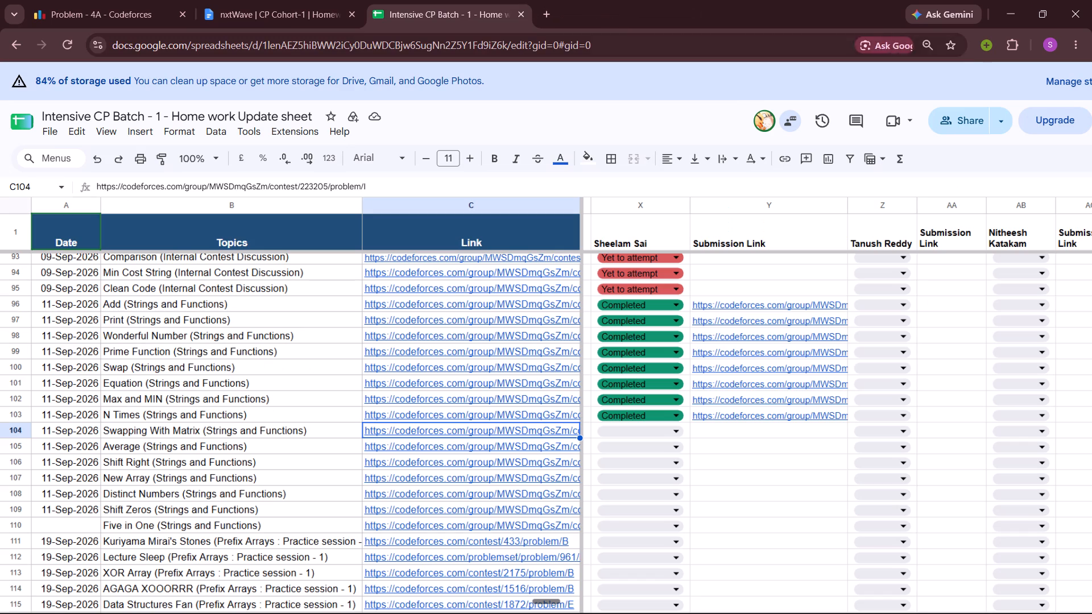
Mark Swapping With Matrix in row 104 as Completed in column X and paste the copied submission address into column Y.
left_click(606, 428)
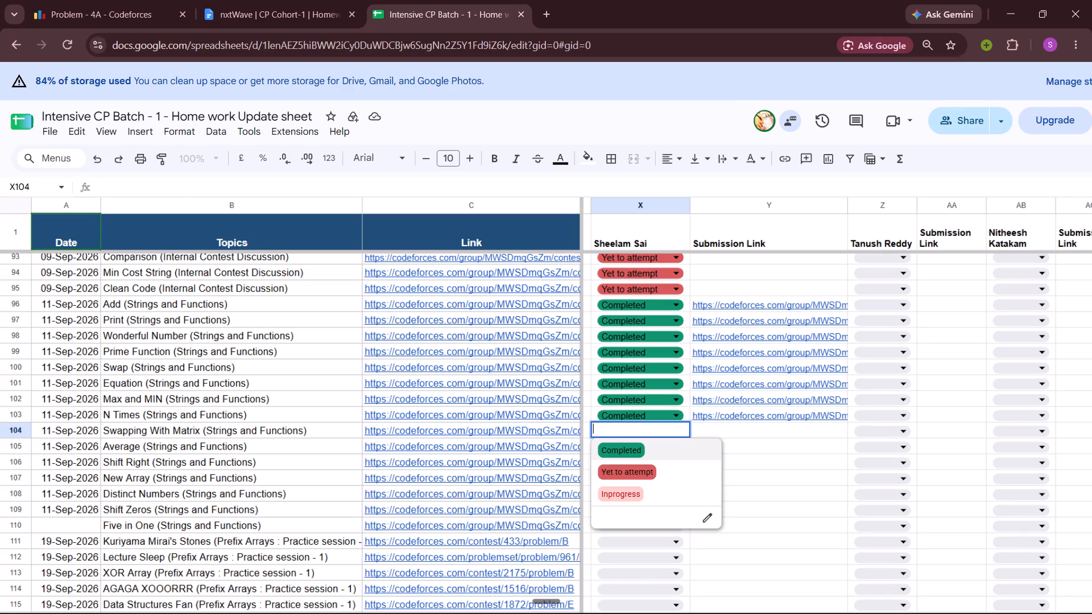
left_click(621, 446)
left_click(704, 427)
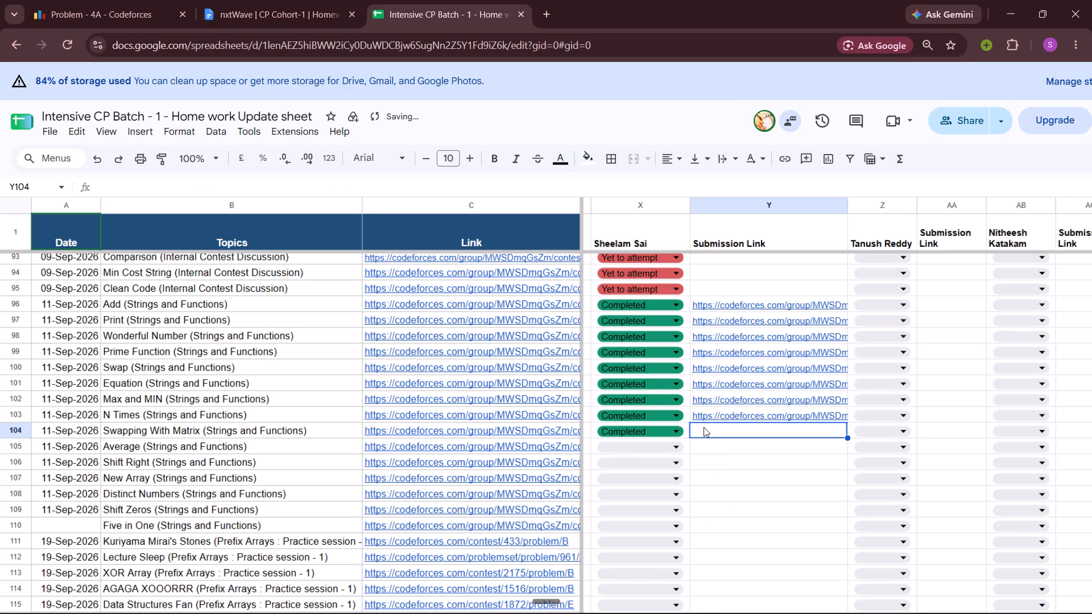
key("ctrl+v")
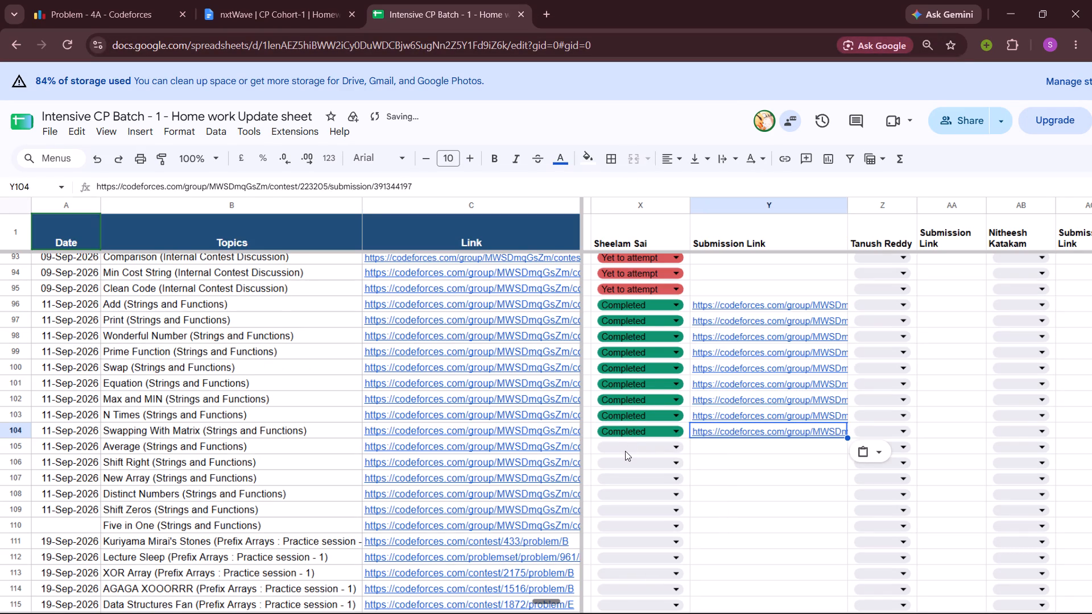
Open the Average problem linked in row 105, copy its accepted submission's web address, and return to the homework sheet.
left_click(547, 445)
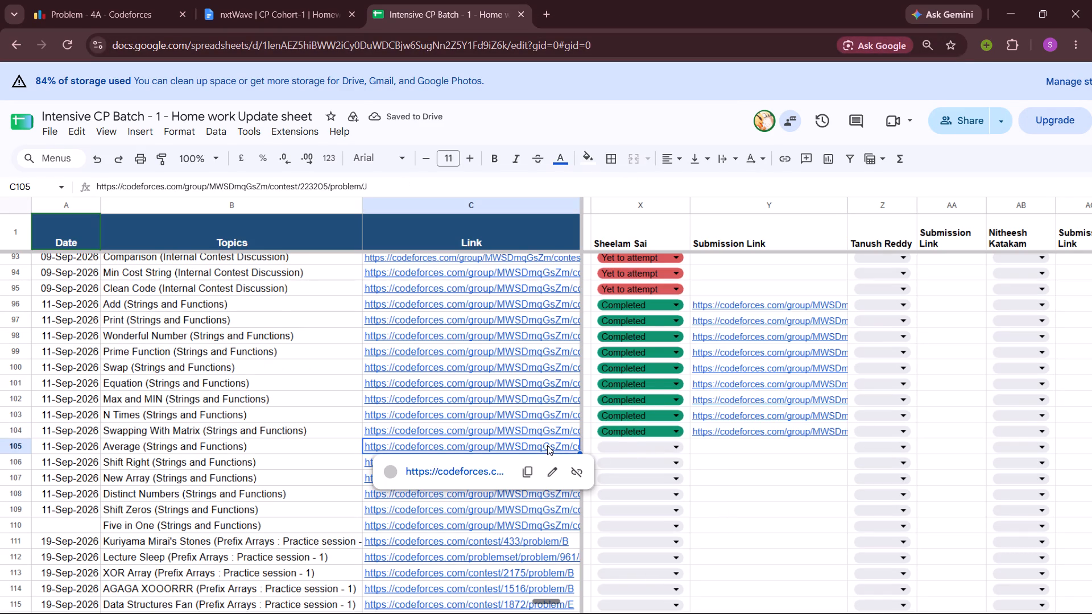
left_click(453, 473)
left_click(556, 0)
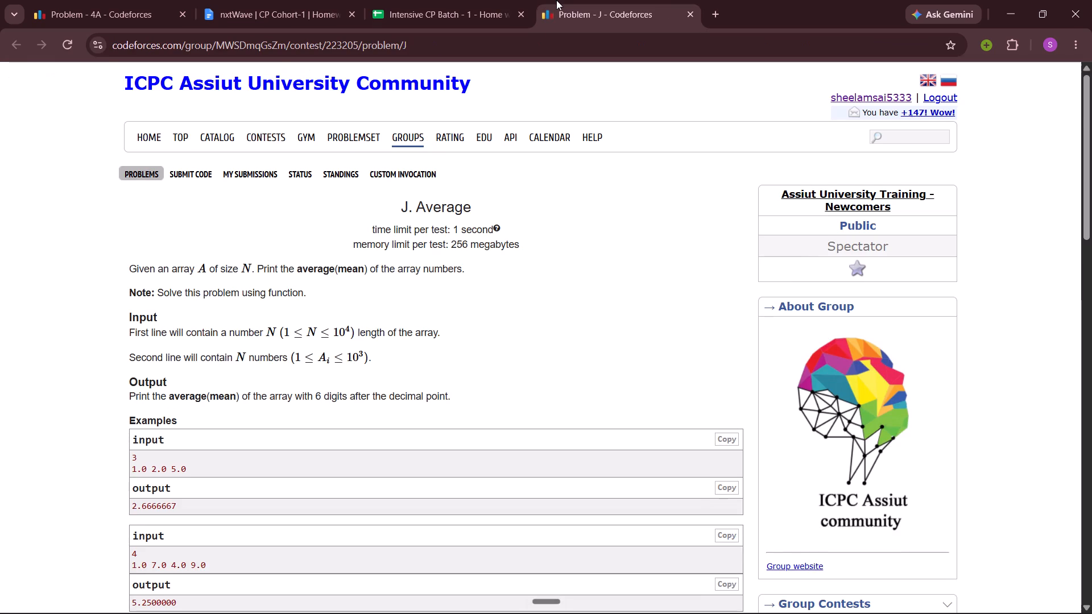
scroll(580, 222, "down", 9)
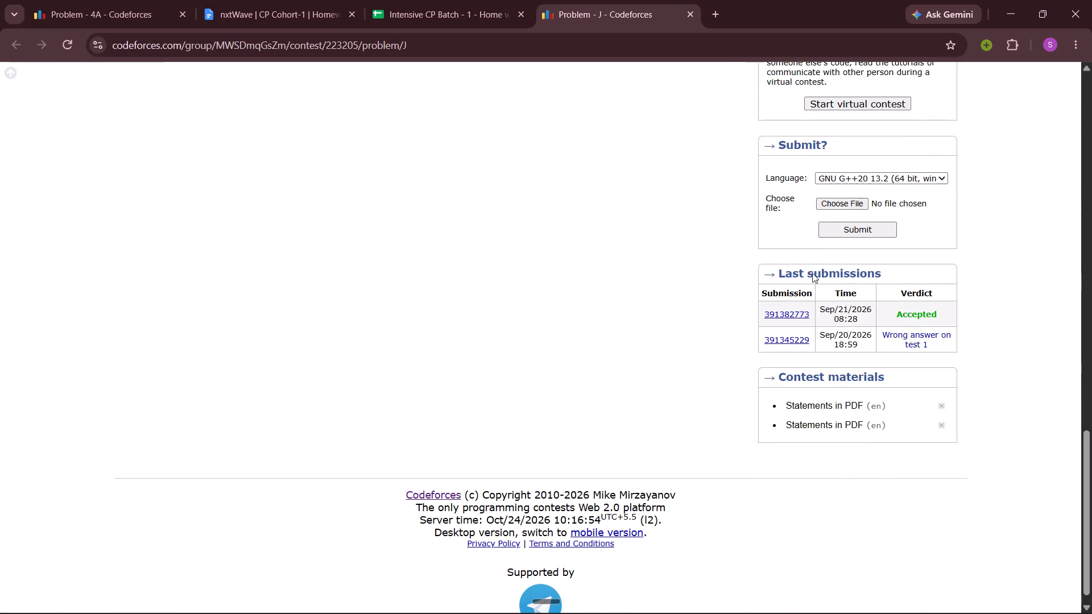
left_click(803, 294)
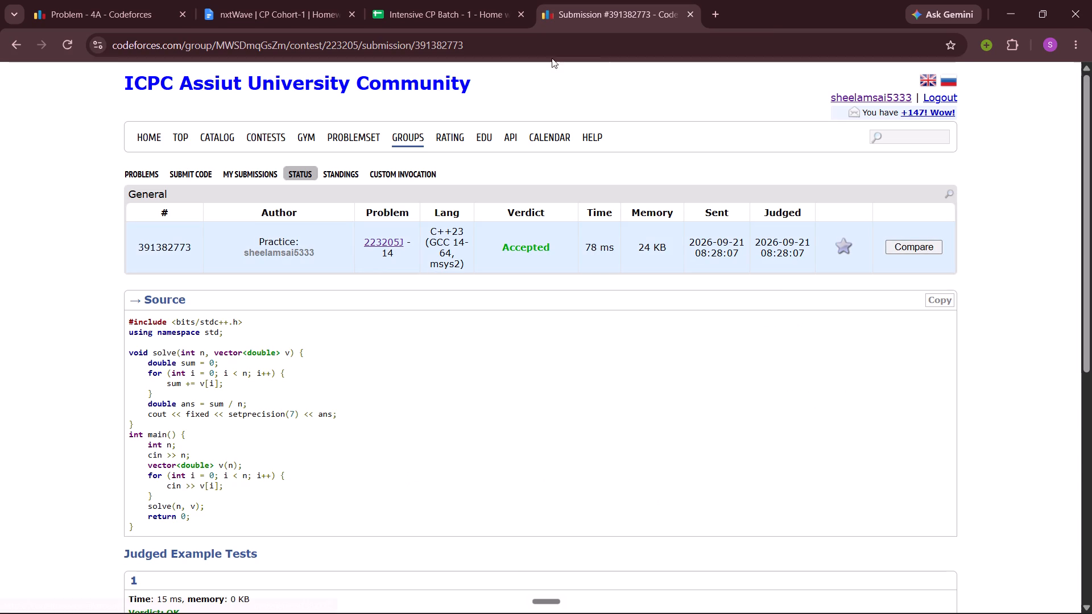
left_click(474, 53)
key("ctrl+c")
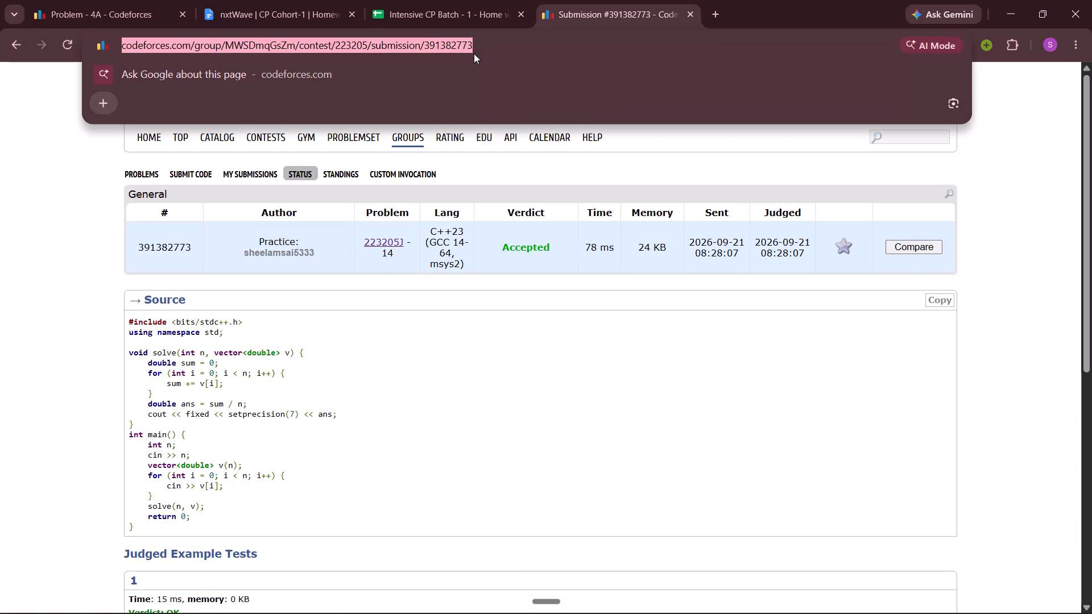
key("ctrl+w")
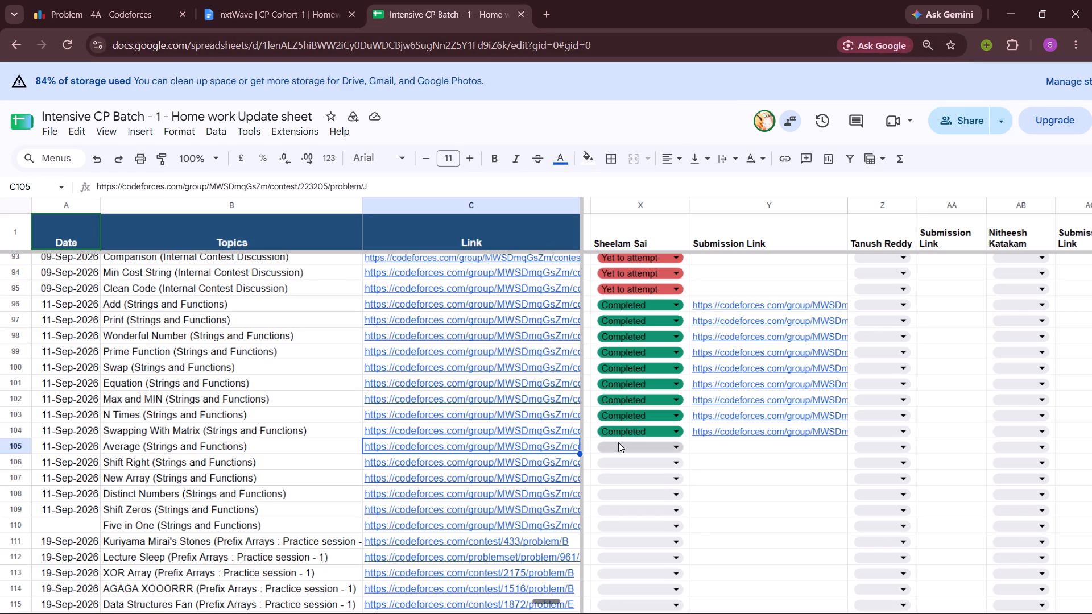
Mark Average in row 105 as Completed in column X and paste the copied submission address into column Y.
left_click(618, 442)
left_click(626, 458)
left_click(708, 446)
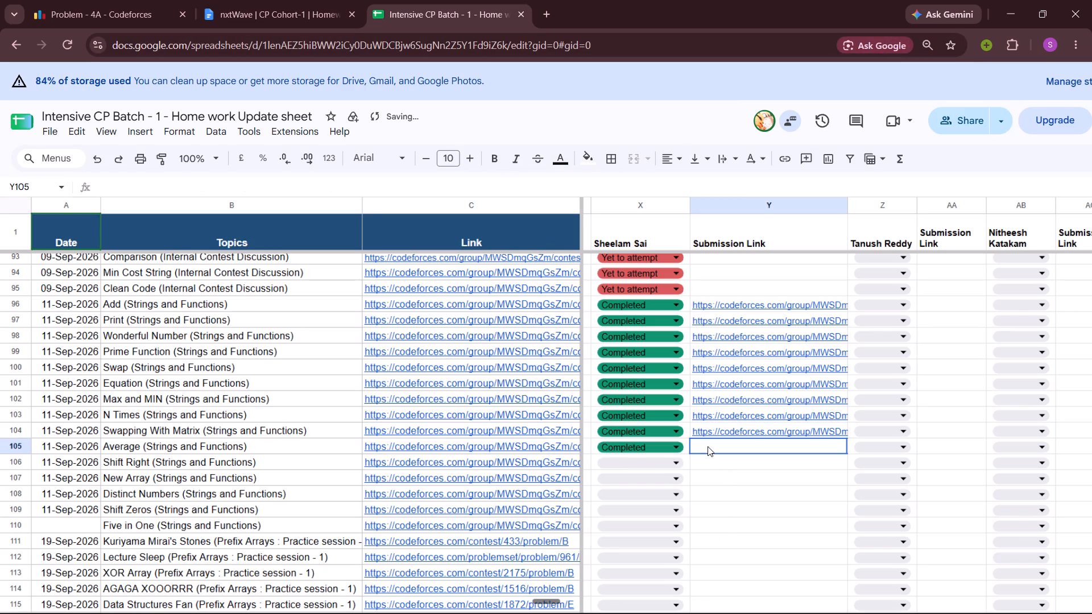
key("ctrl+v")
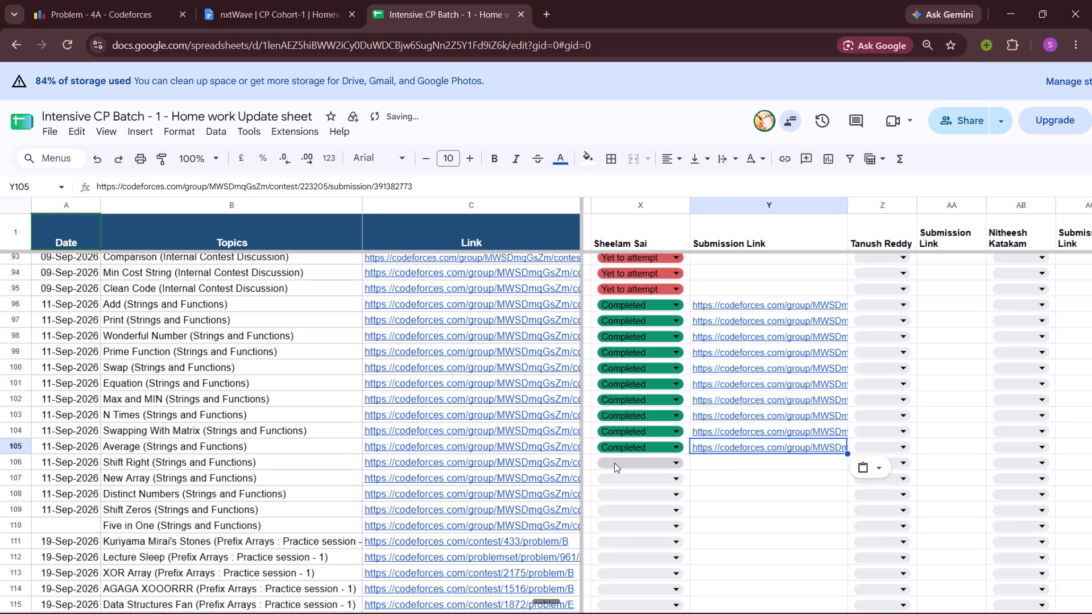
Check the Shift Right problem page linked in row 106 for submissions, and mark it as Yet to attempt in column X of the homework sheet.
left_click(552, 463)
left_click(451, 485)
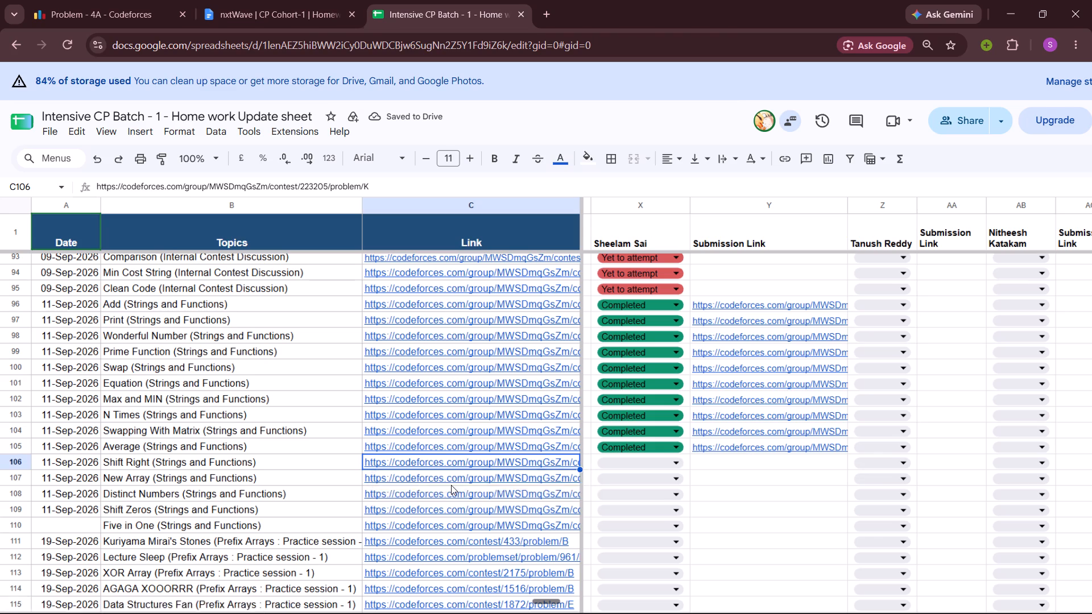
scroll(536, 233, "down", 8)
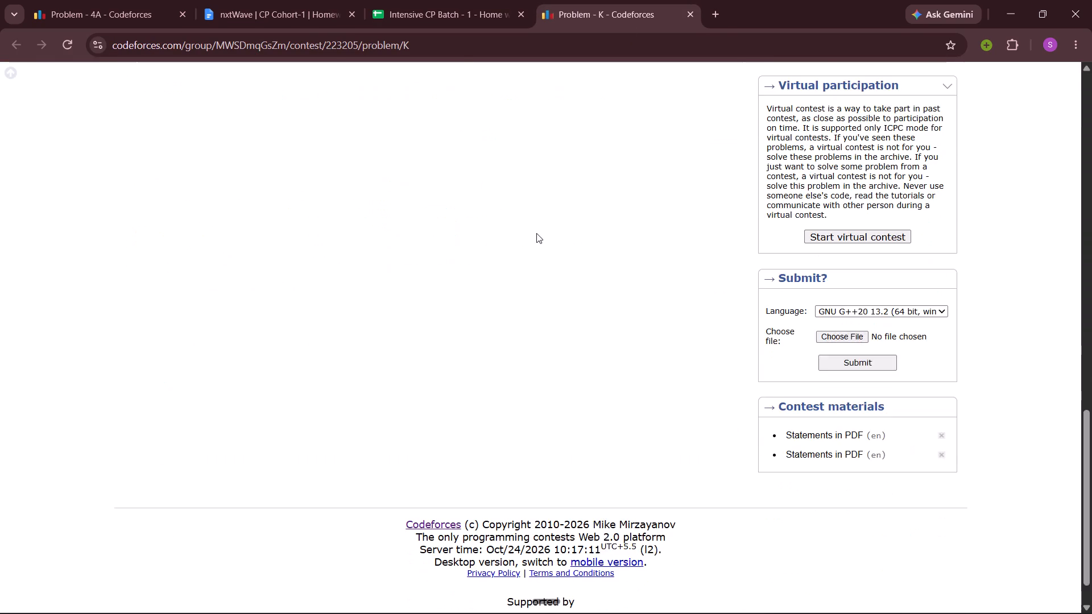
scroll(830, 362, "up", 4)
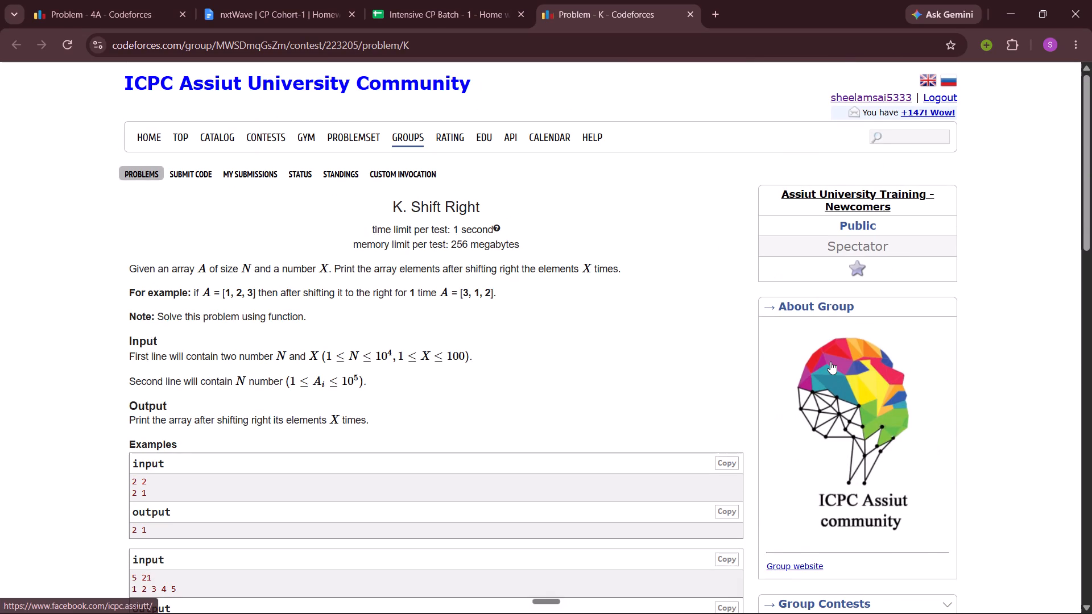
scroll(830, 362, "down", 2)
scroll(830, 362, "up", 1)
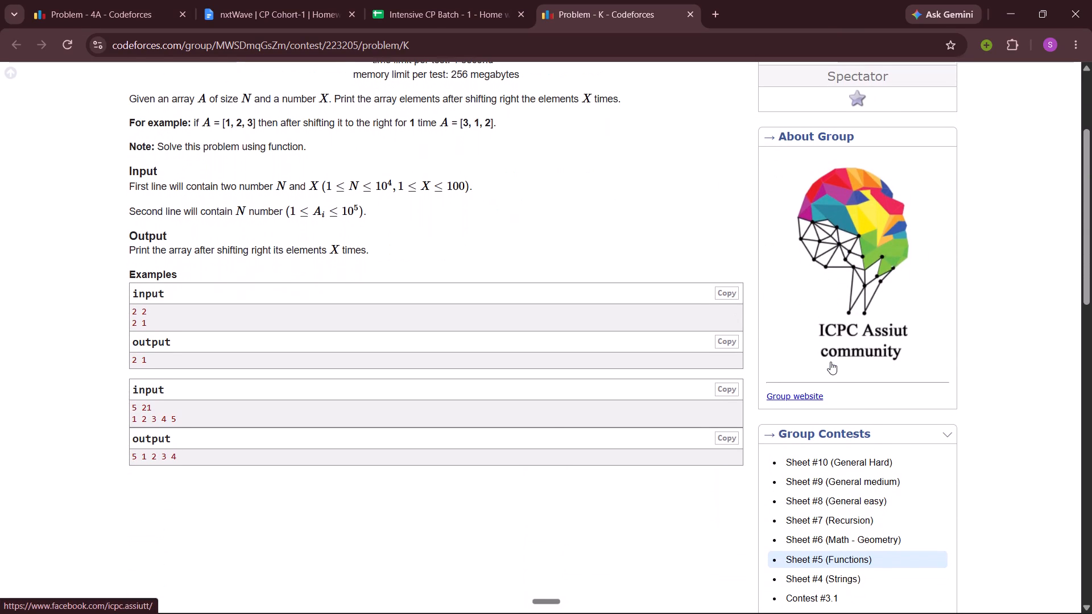
scroll(830, 362, "up", 1)
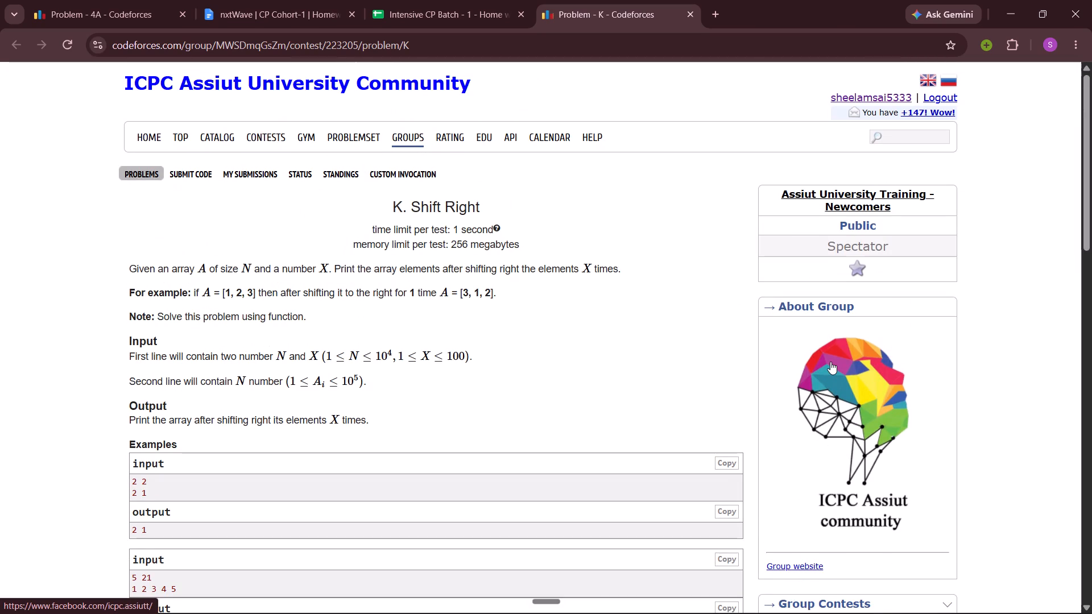
scroll(830, 362, "down", 8)
scroll(830, 362, "up", 1)
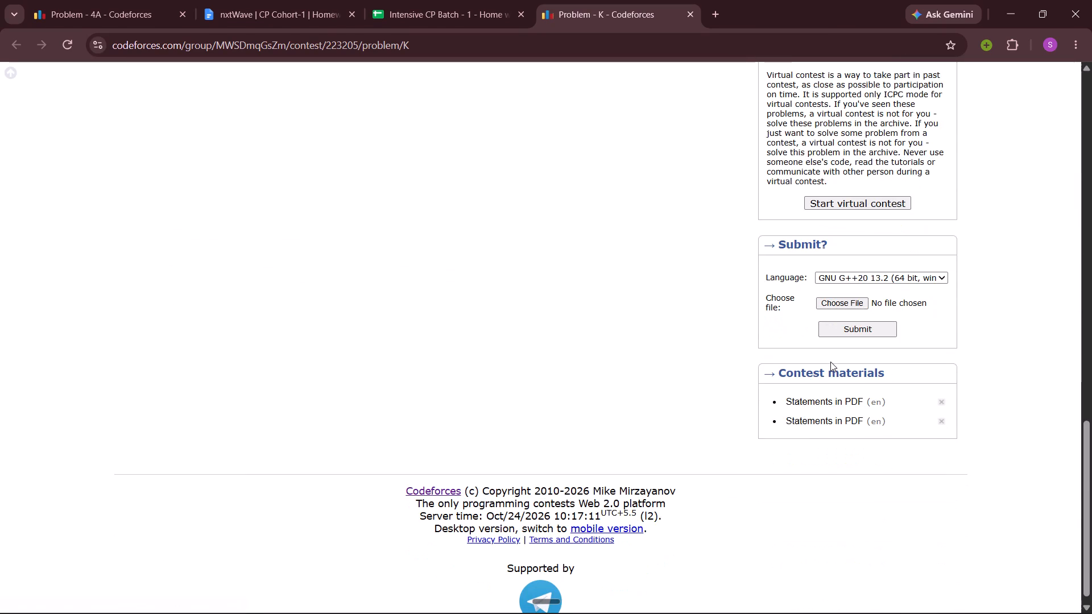
scroll(830, 362, "up", 1)
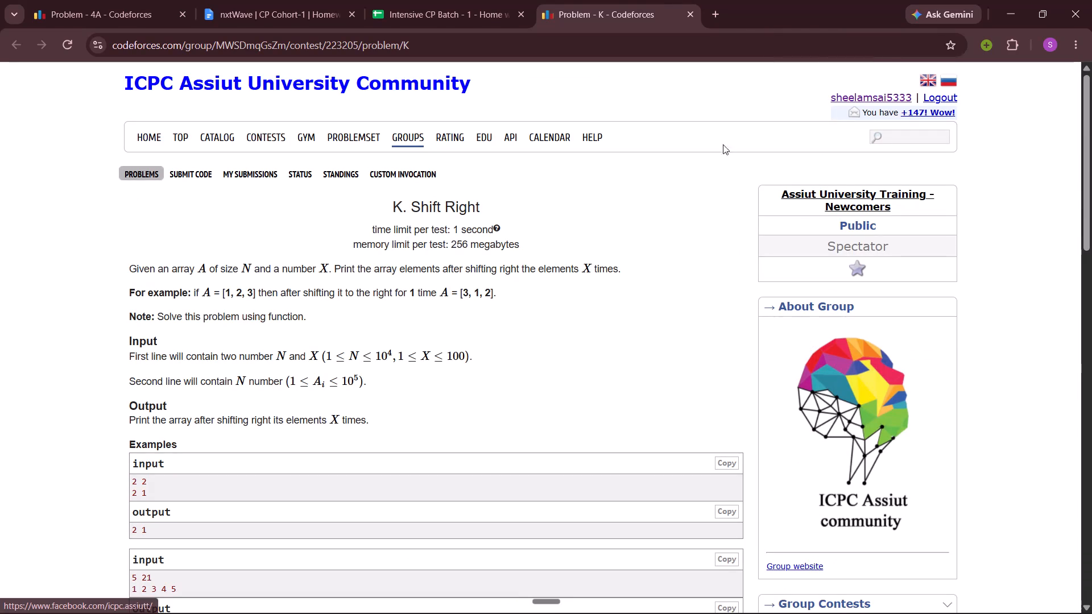
left_click(483, 0)
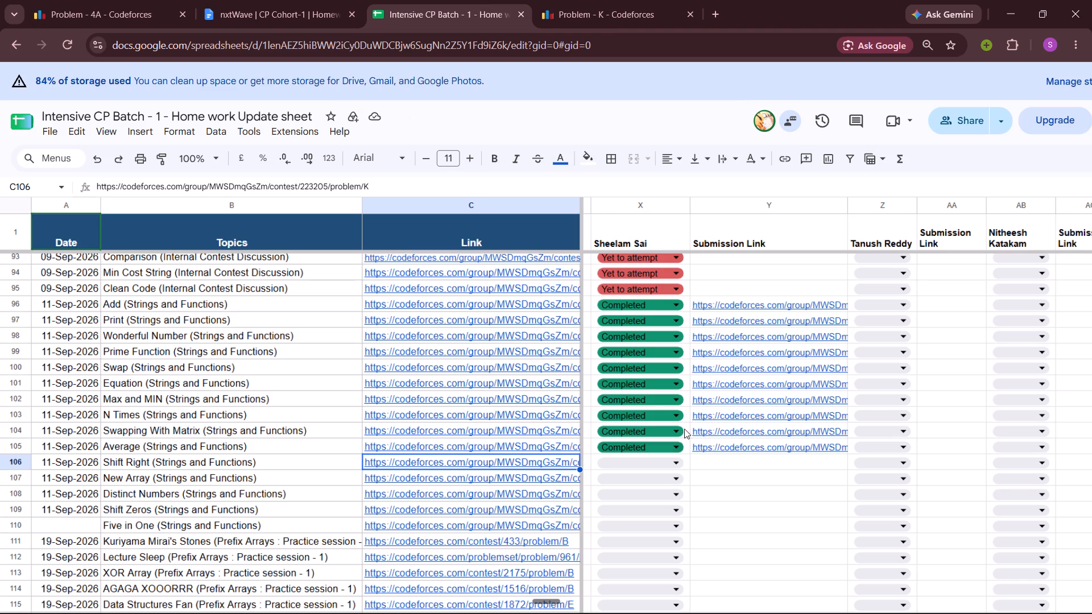
left_click(617, 463)
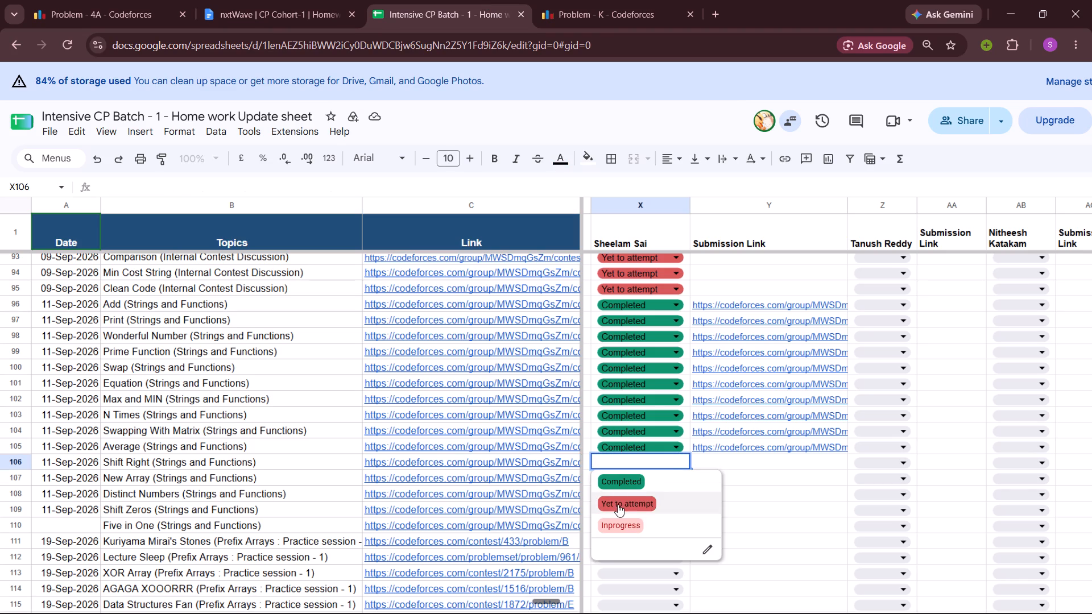
left_click(618, 504)
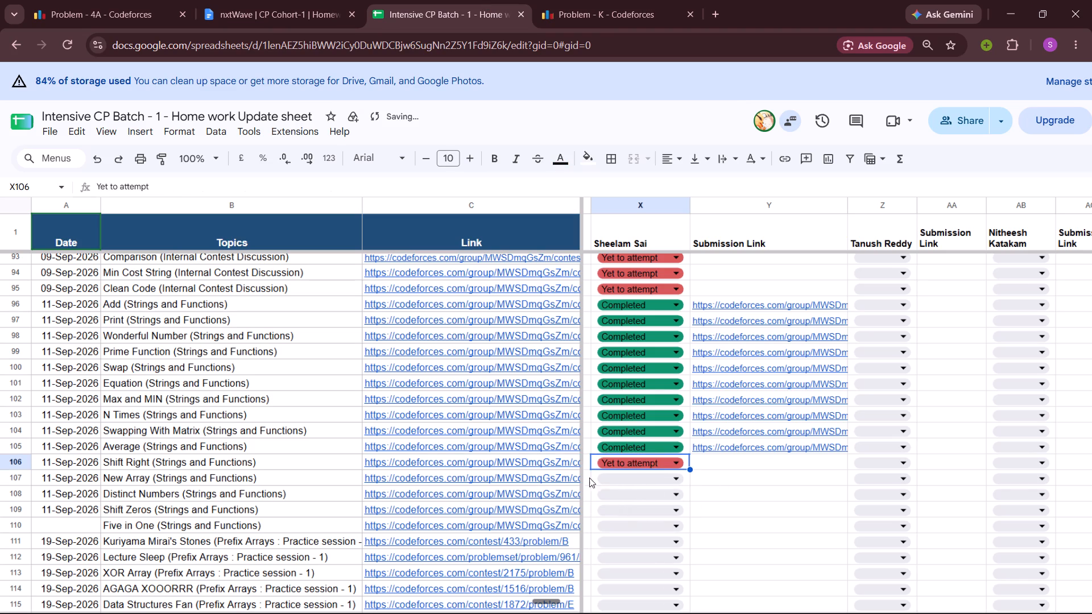
Check the New Array problem page linked in row 107 for submissions, close both problem pages, and mark it as Yet to attempt in column X.
left_click(531, 475)
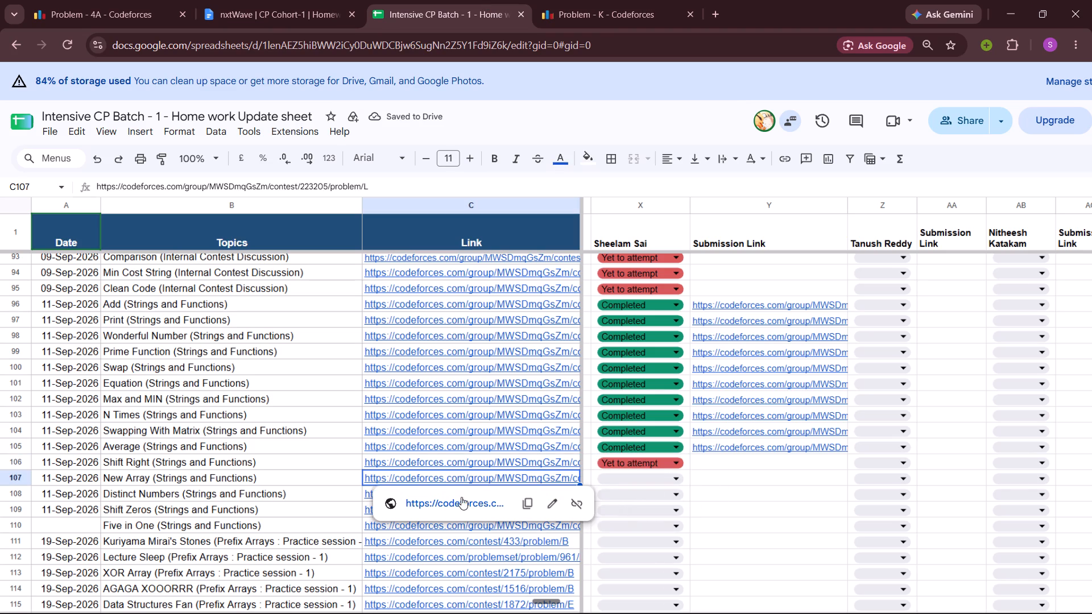
left_click(461, 499)
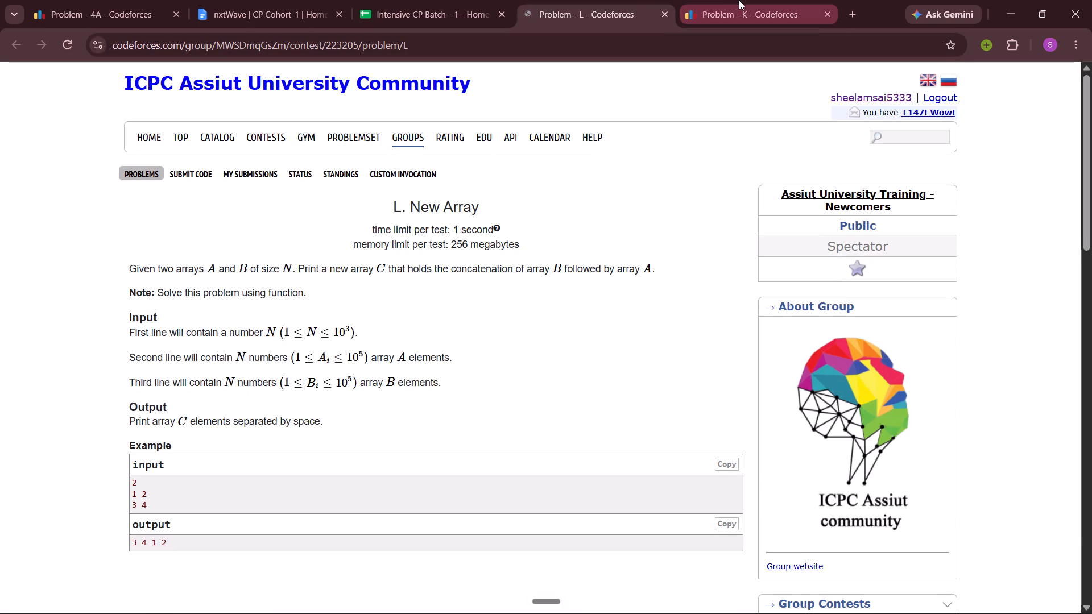
left_click(739, 0)
left_click(820, 11)
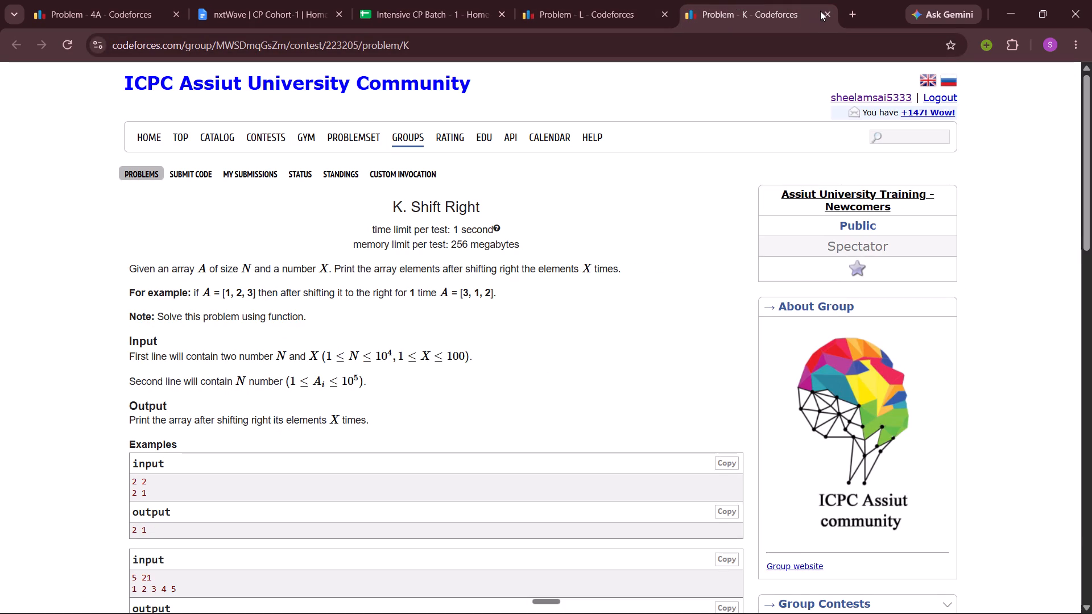
left_click(823, 11)
scroll(655, 165, "down", 2)
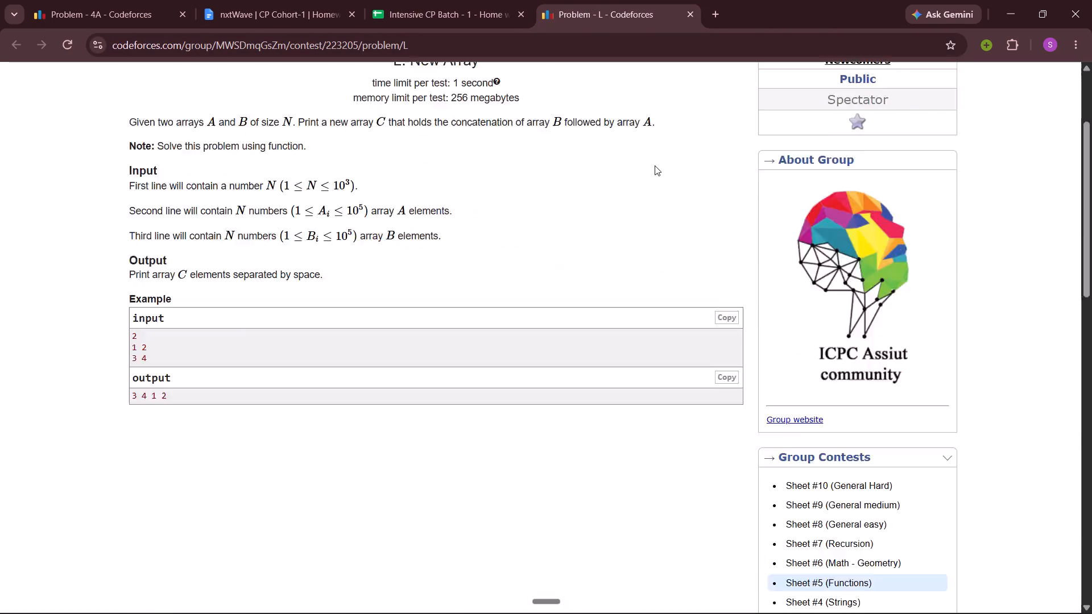
scroll(655, 165, "down", 7)
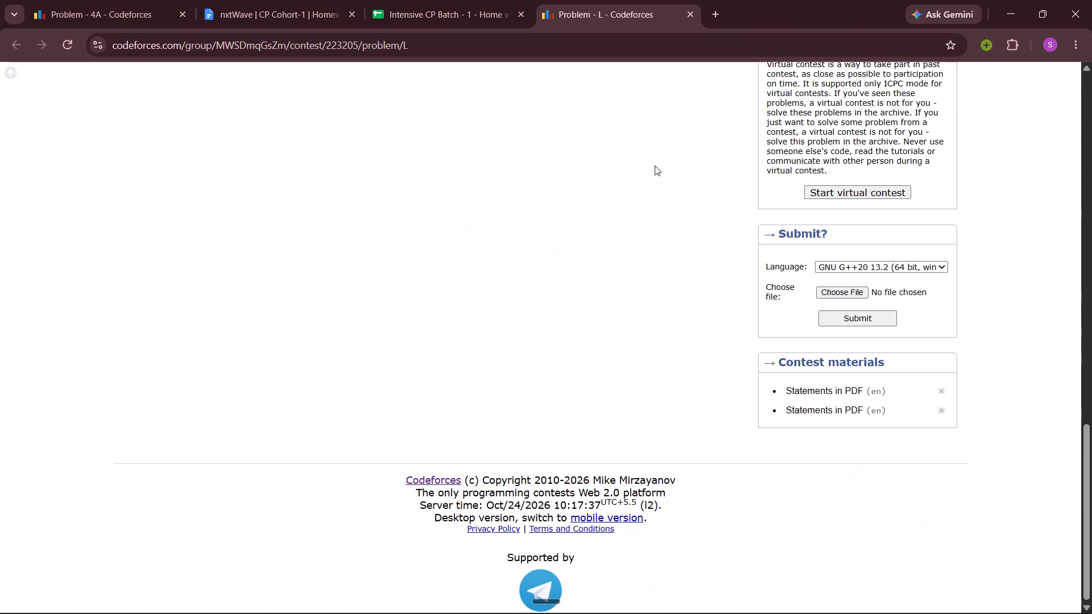
scroll(614, 389, "up", 12)
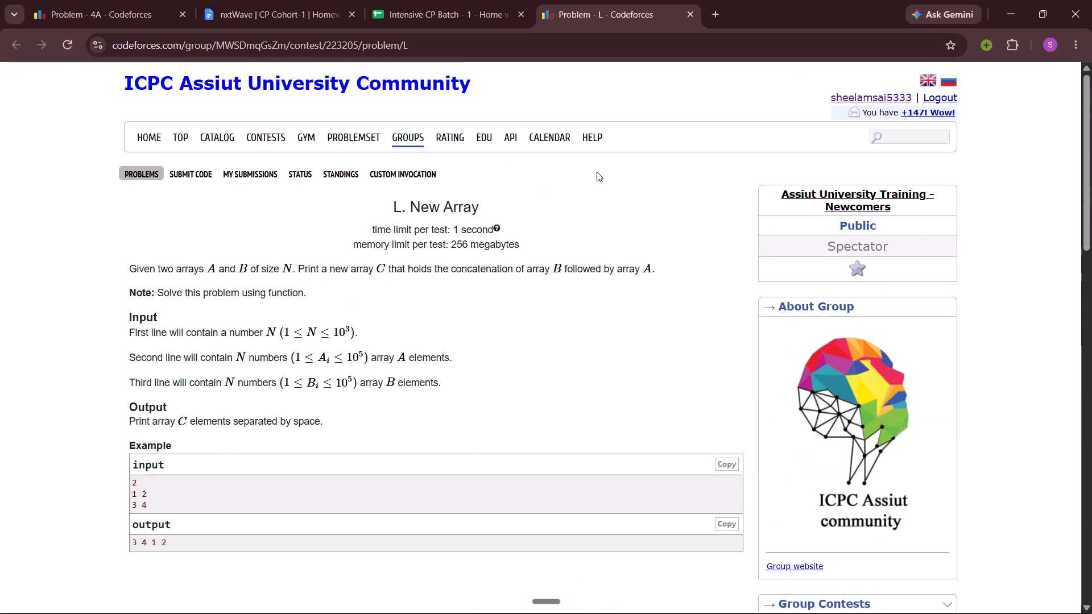
key("ctrl+w")
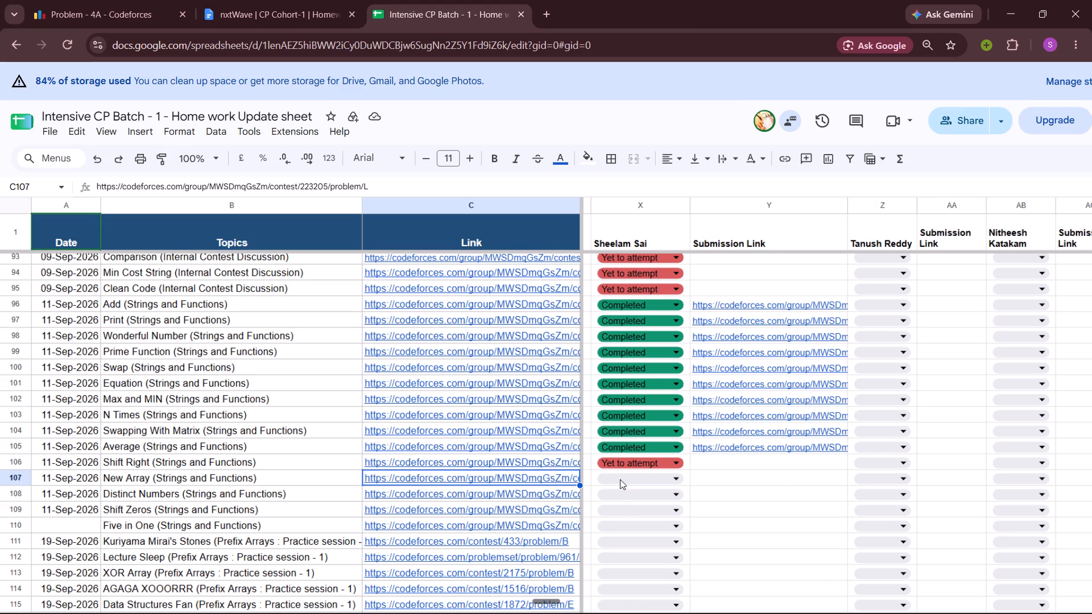
left_click(628, 478)
left_click(627, 518)
Check the Distinct Numbers problem page linked in row 108 for submissions, close it, and mark the problem as Yet to attempt in column X.
scroll(627, 518, "down", 1)
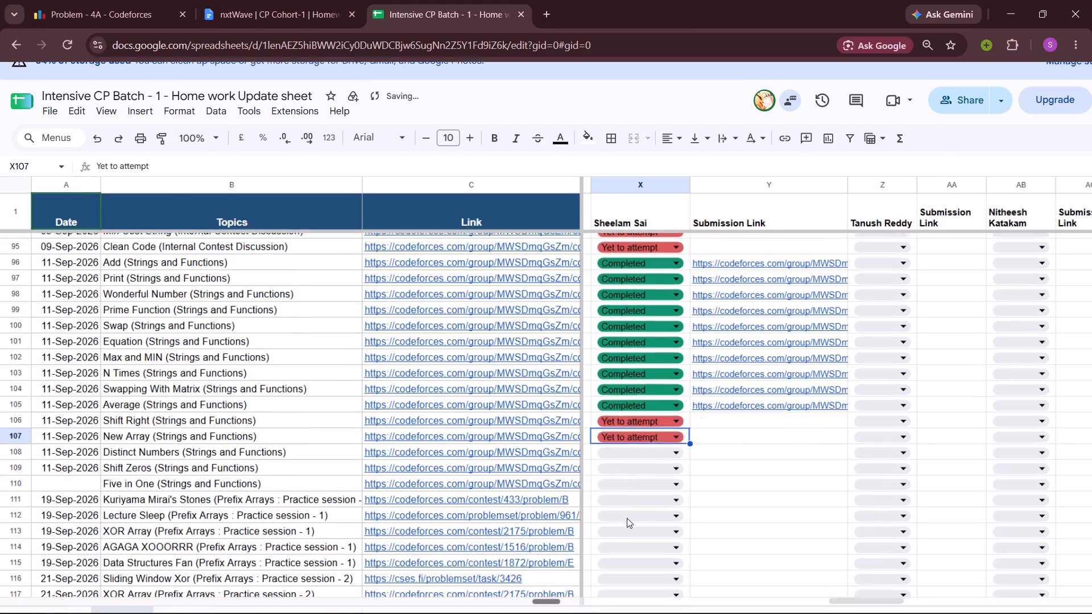
scroll(627, 518, "down", 1)
scroll(628, 470, "down", 2)
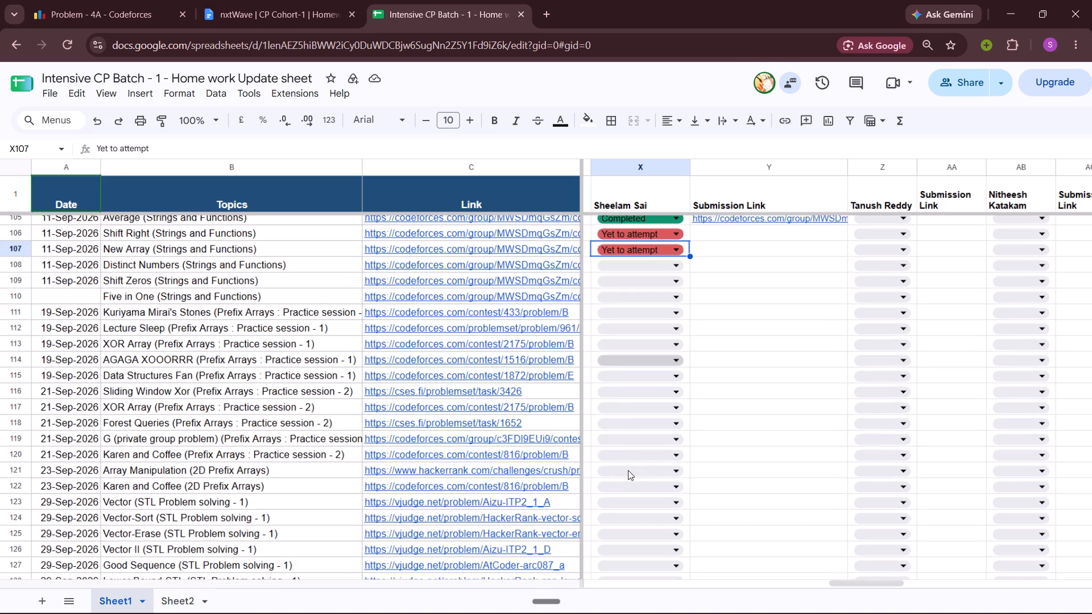
scroll(653, 347, "up", 1)
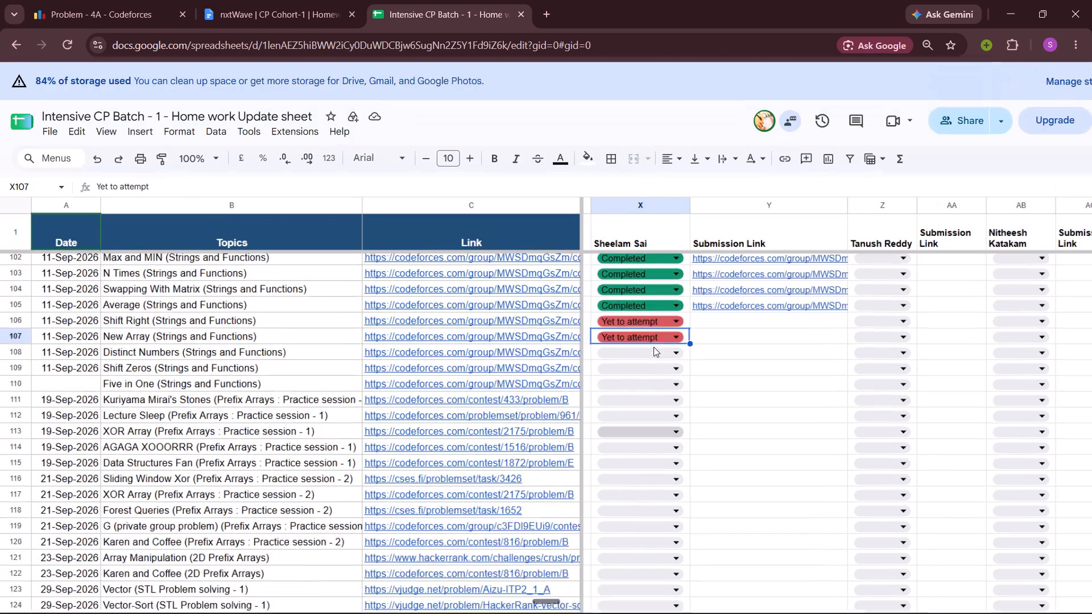
scroll(653, 347, "up", 1)
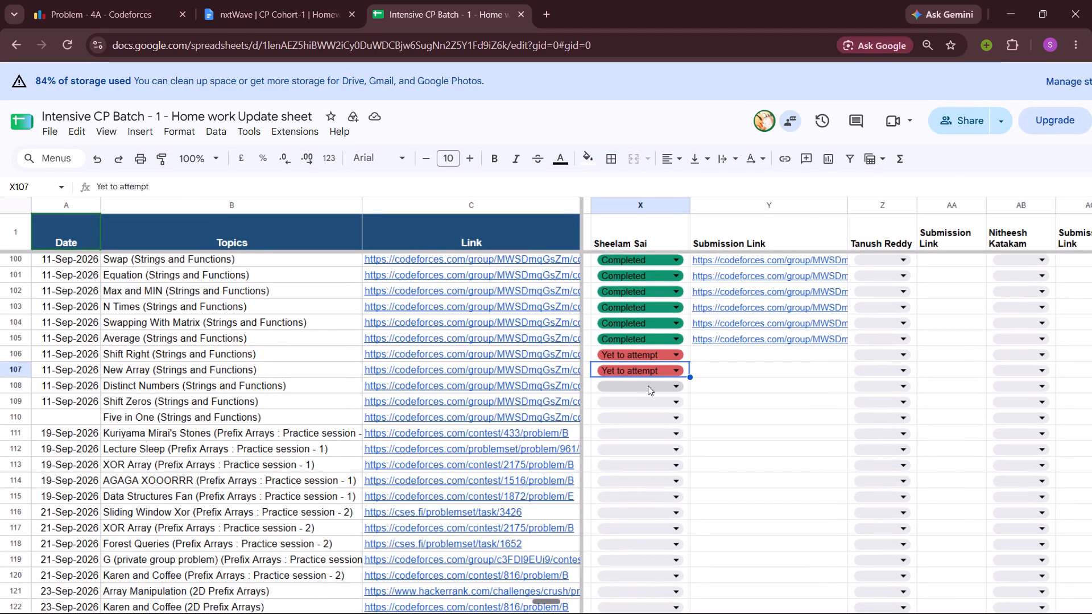
left_click(555, 384)
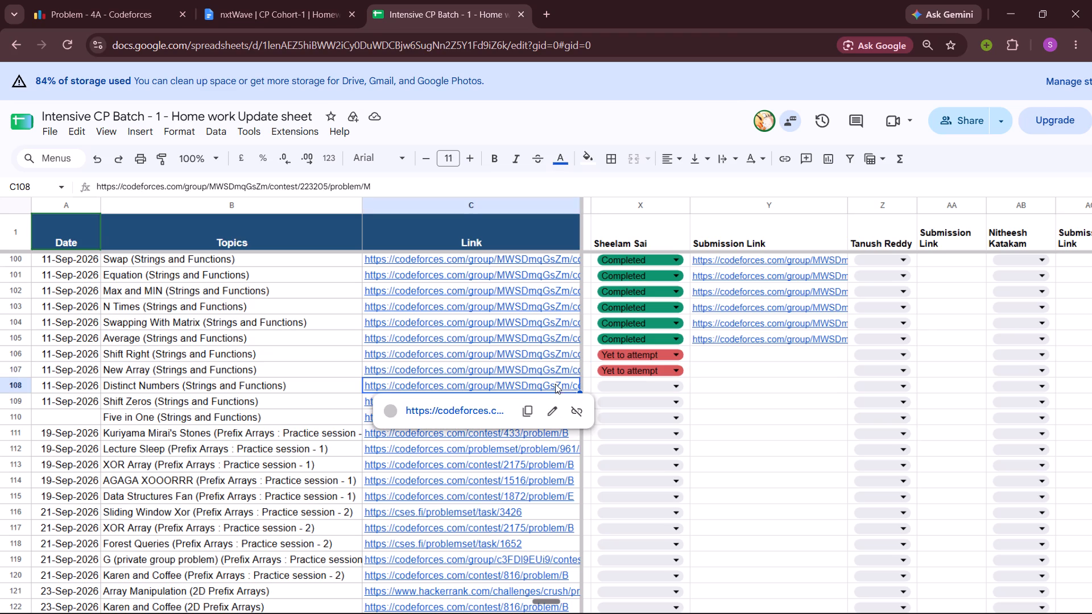
left_click(474, 406)
scroll(500, 398, "down", 7)
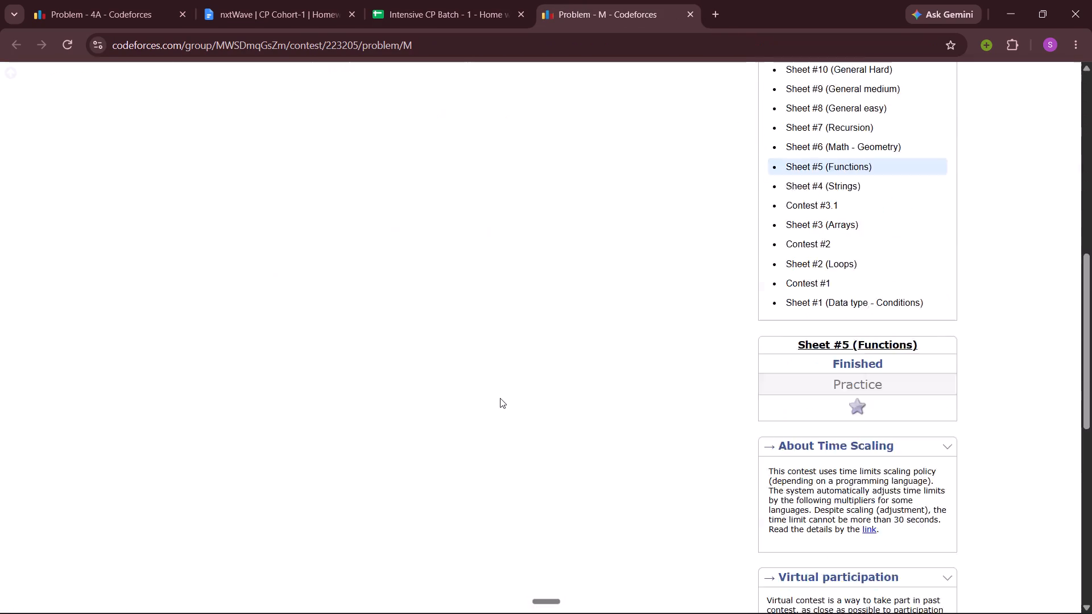
scroll(500, 398, "down", 4)
key("ctrl+w")
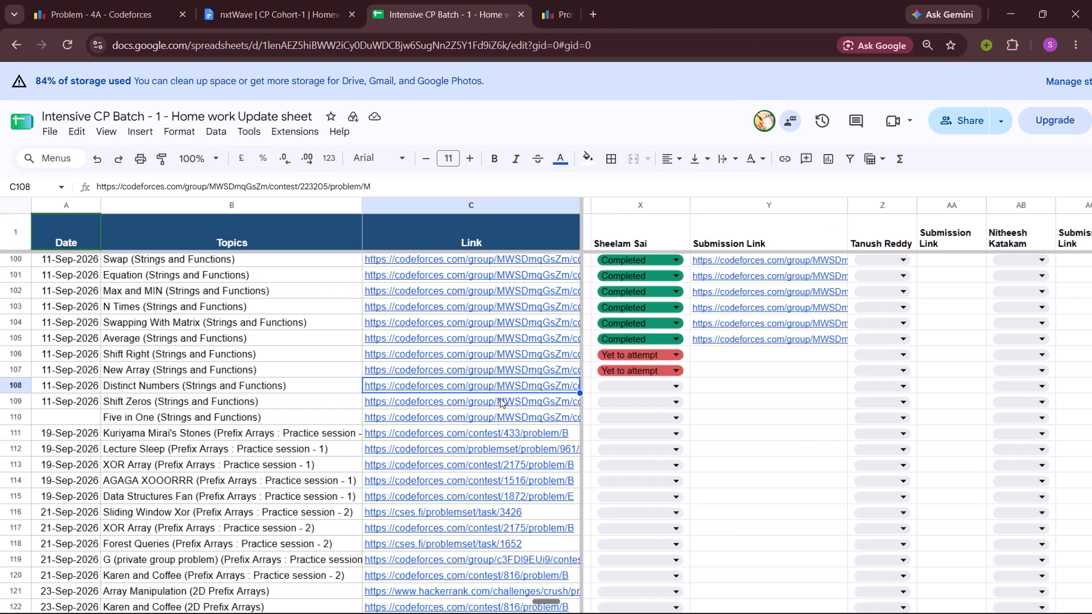
left_click_drag(617, 384, 621, 425)
left_click(621, 425)
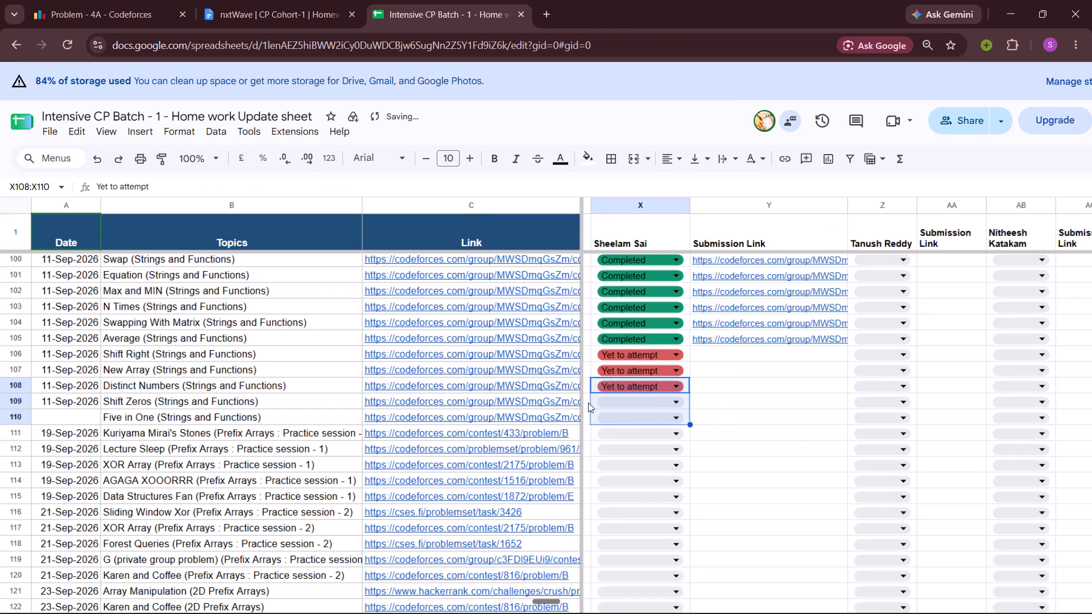
Check the Shift Zeros problem page linked in row 109 for submissions, close it, and mark the problem as Yet to attempt in column X.
left_click(551, 400)
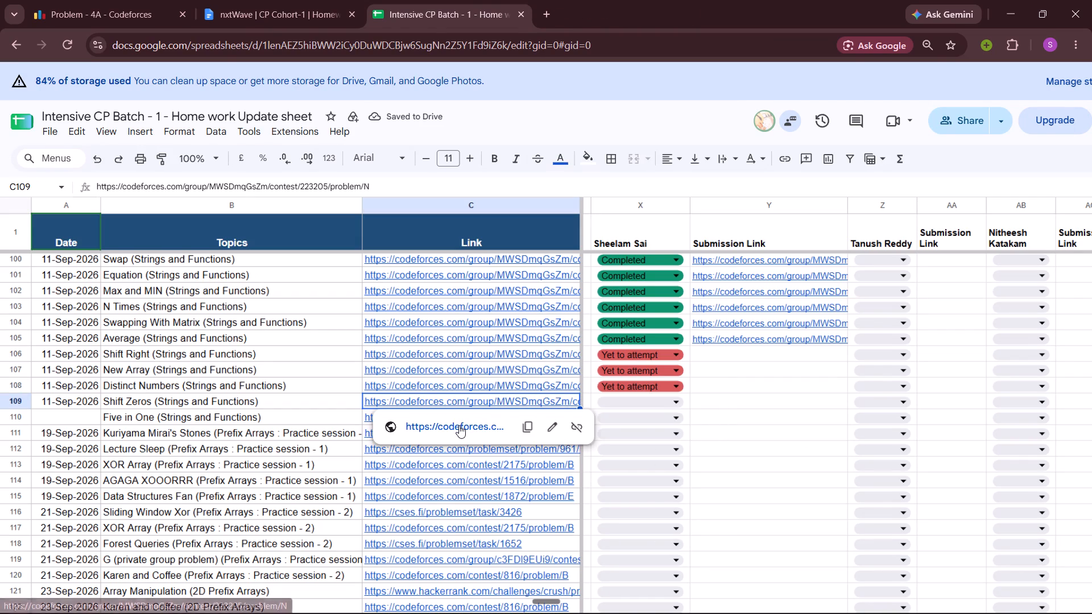
left_click(459, 425)
scroll(502, 346, "down", 11)
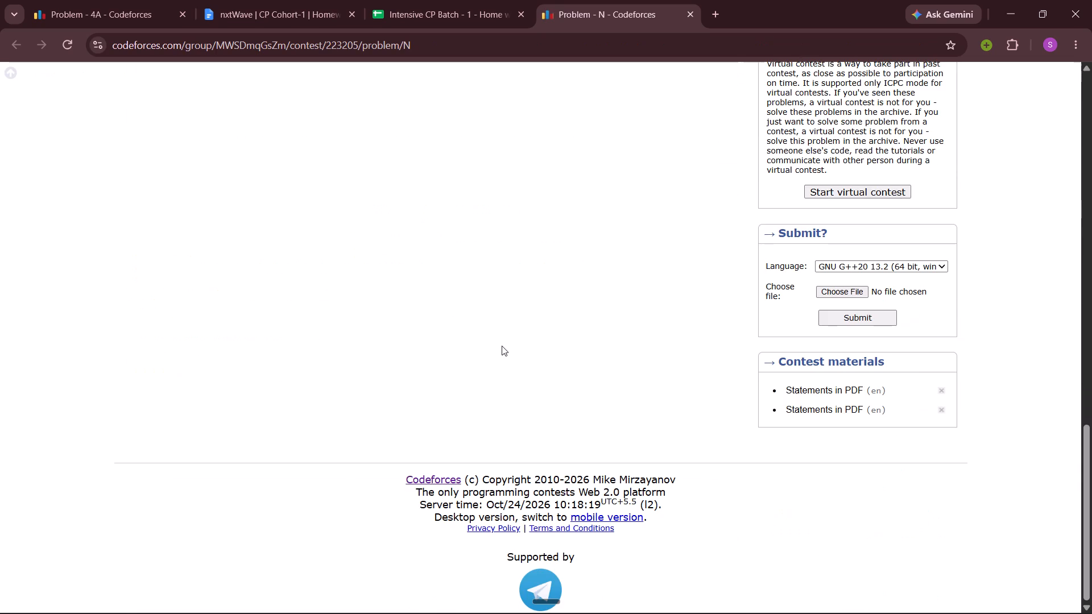
scroll(502, 346, "down", 1)
key("ctrl+w")
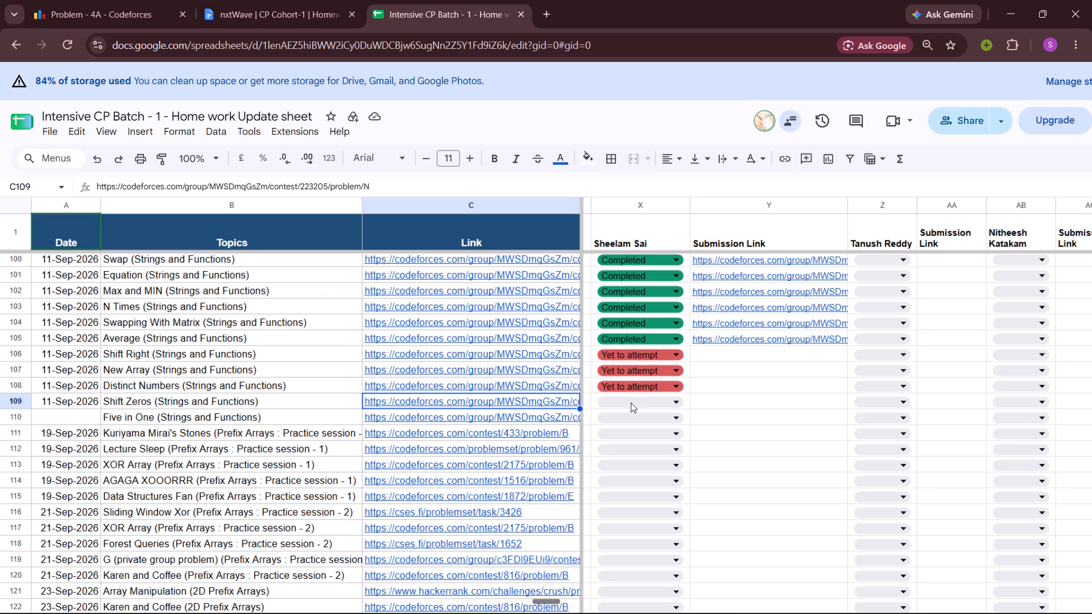
left_click(627, 399)
left_click(628, 438)
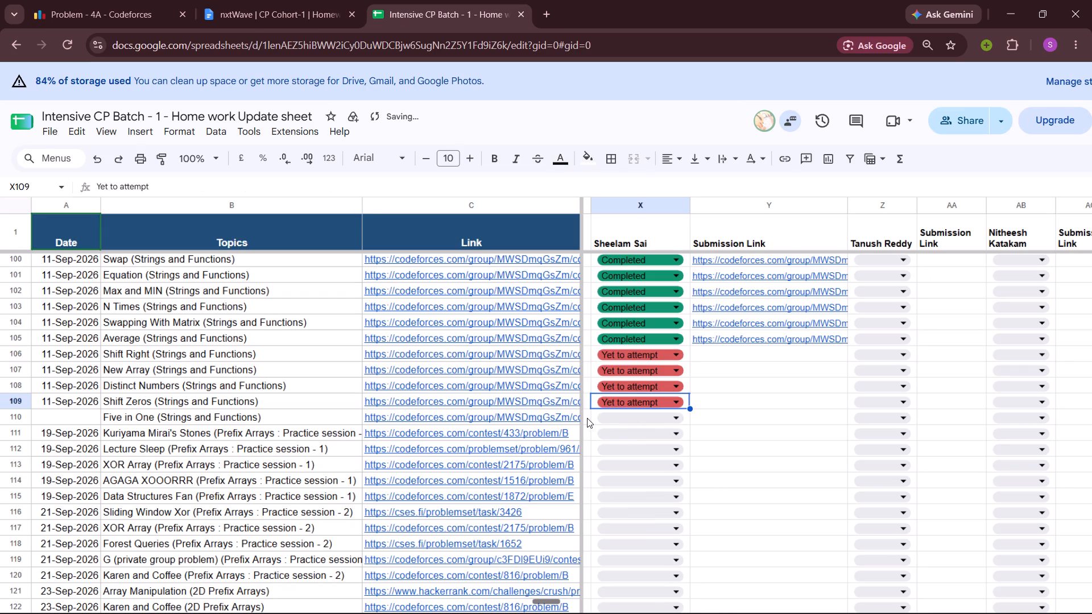
Open the Five in One problem linked in row 110, check its page for submissions, and close it.
left_click(562, 420)
left_click(453, 446)
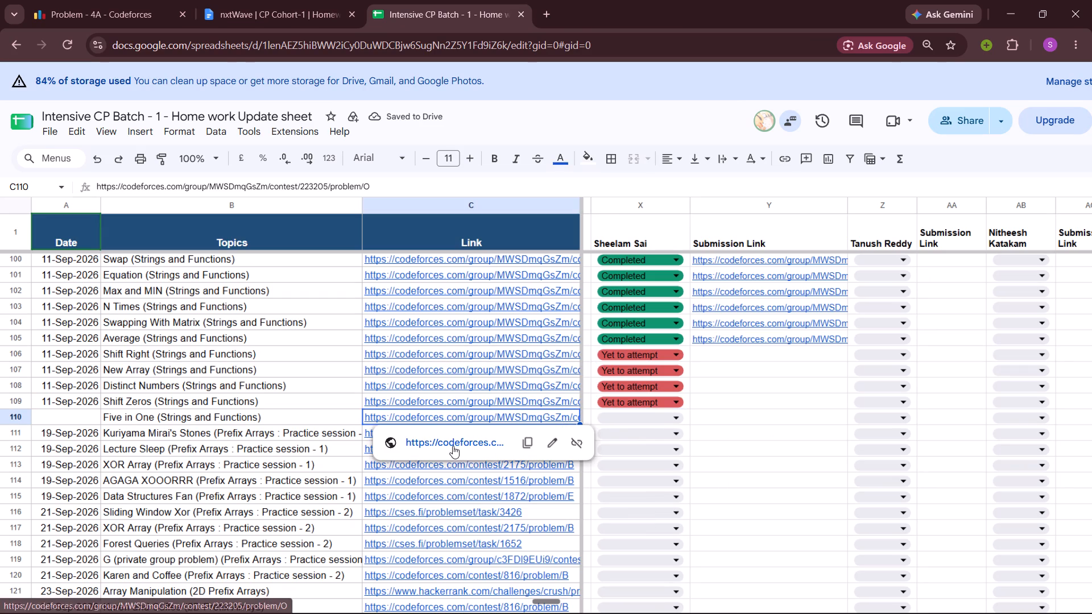
scroll(528, 309, "down", 10)
scroll(528, 309, "up", 1)
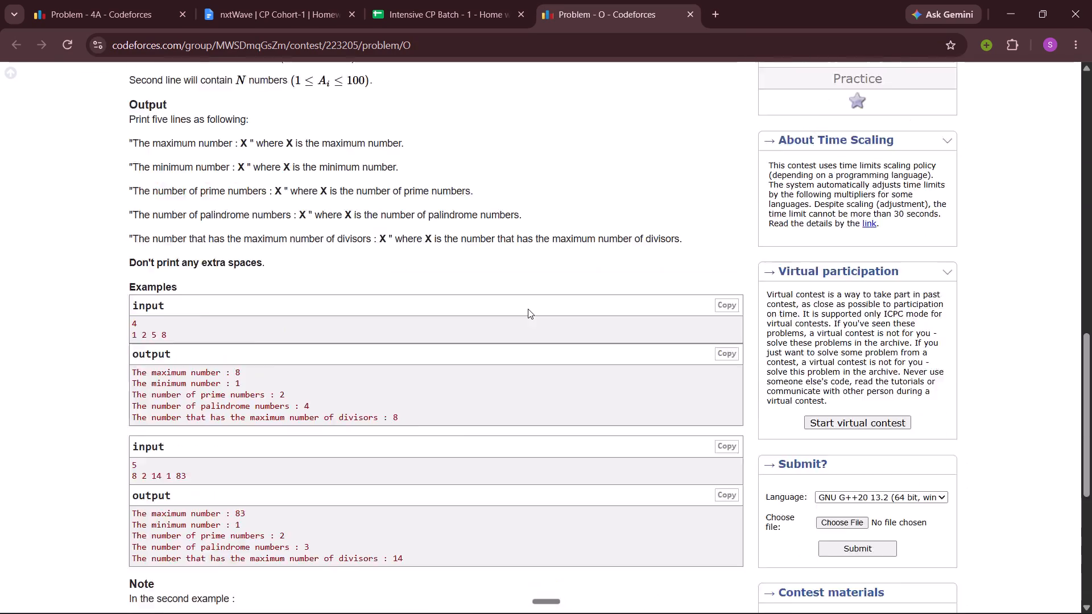
scroll(528, 309, "up", 1)
scroll(528, 309, "down", 4)
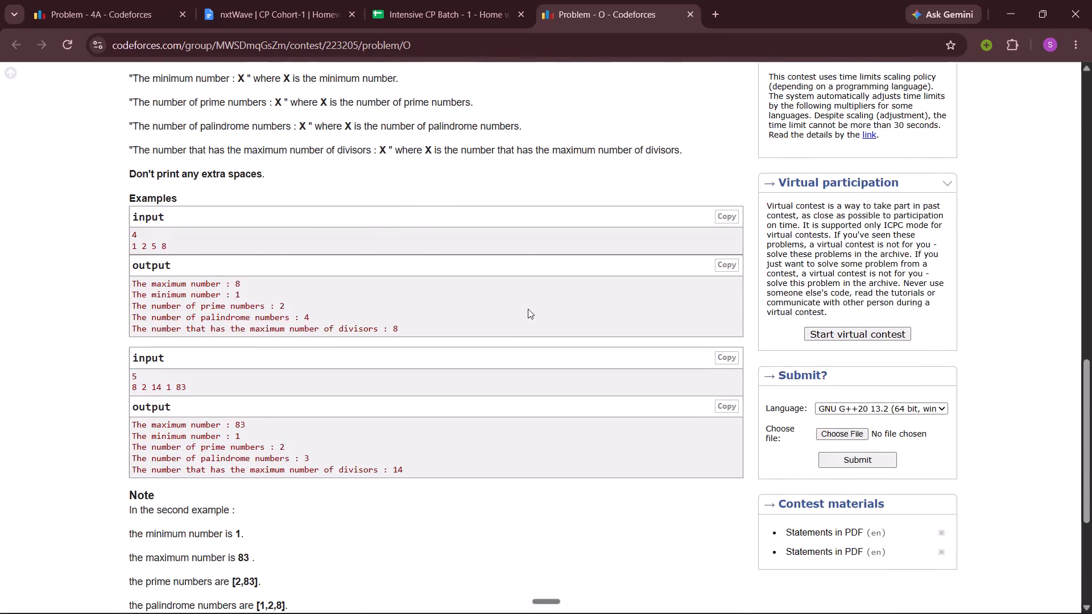
scroll(528, 309, "up", 1)
scroll(528, 309, "down", 3)
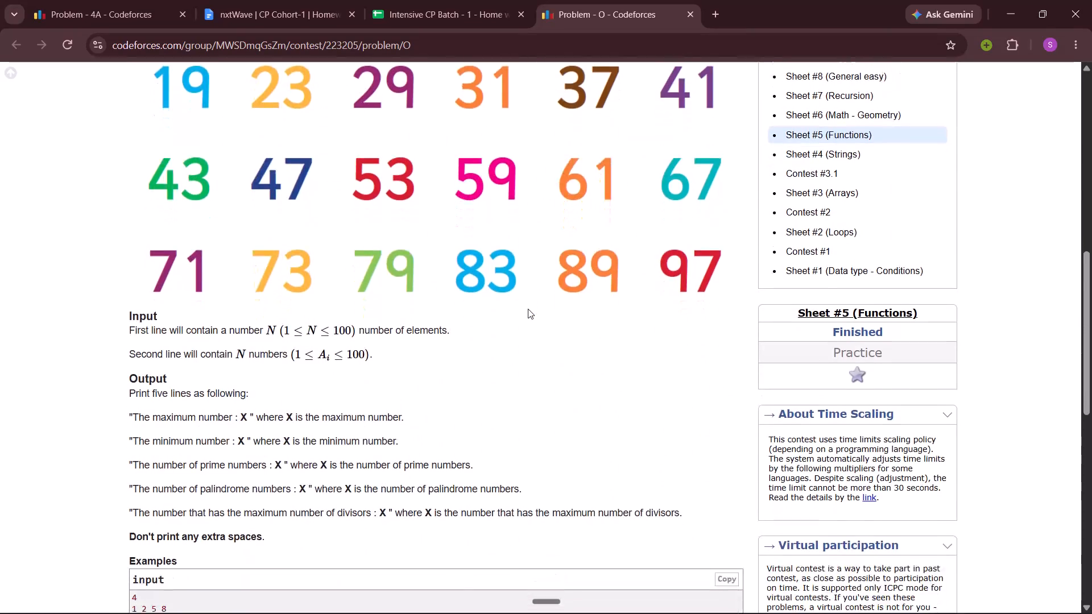
scroll(528, 309, "down", 2)
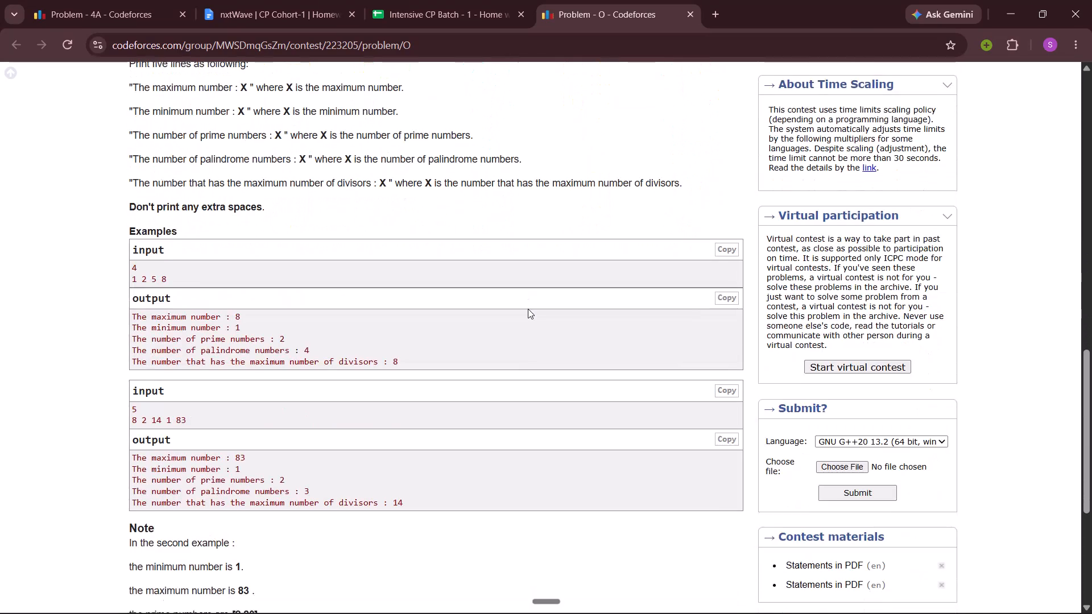
scroll(528, 309, "down", 6)
key("ctrl+w")
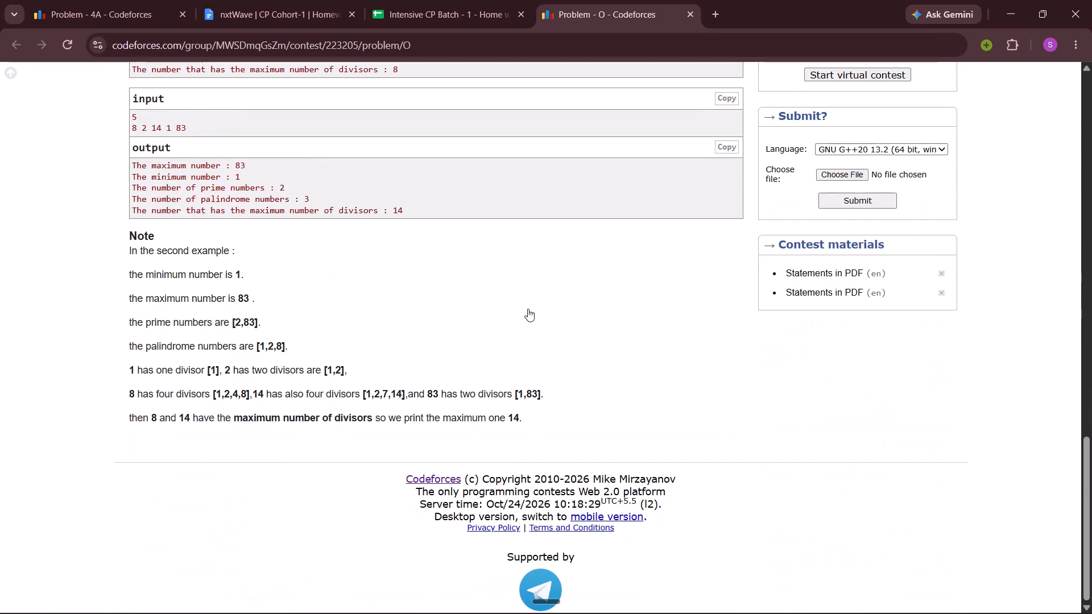
Mark the Five in One problem in row 110 as Yet to attempt in column X.
left_click(618, 418)
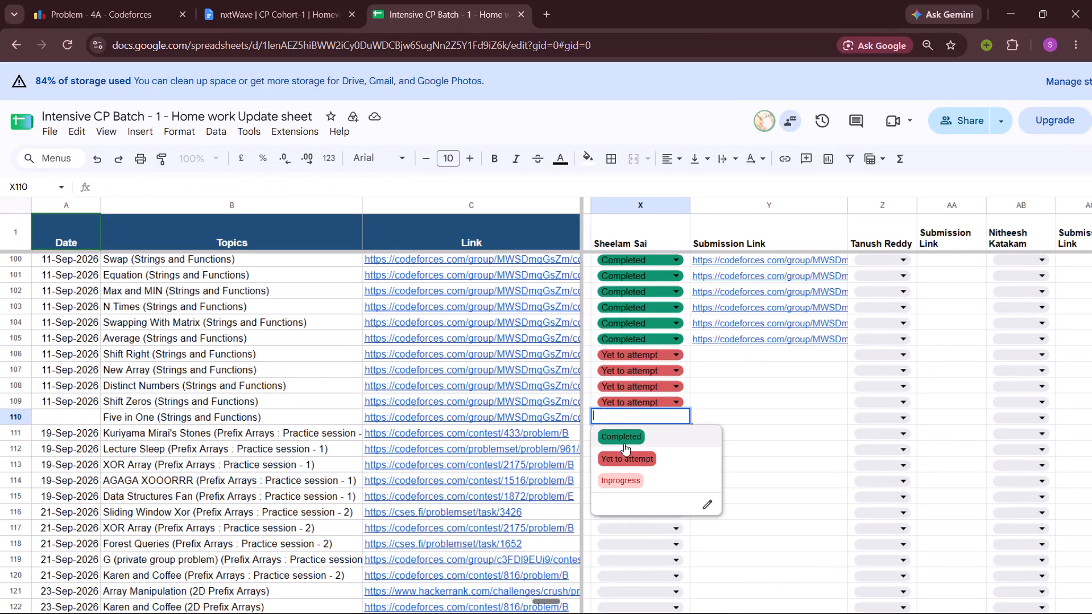
left_click(627, 454)
From the Kuriyama Mirai's Stones problem linked in row 111, open the accepted submission 391406199, copy its page address, and close the page.
scroll(627, 454, "down", 1)
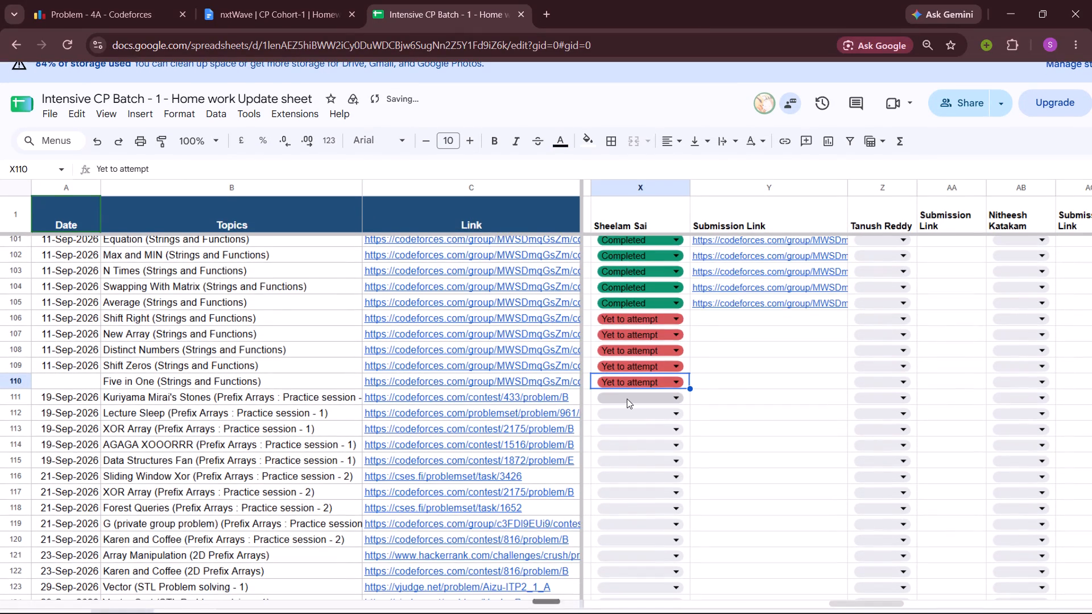
left_click(544, 395)
left_click(460, 418)
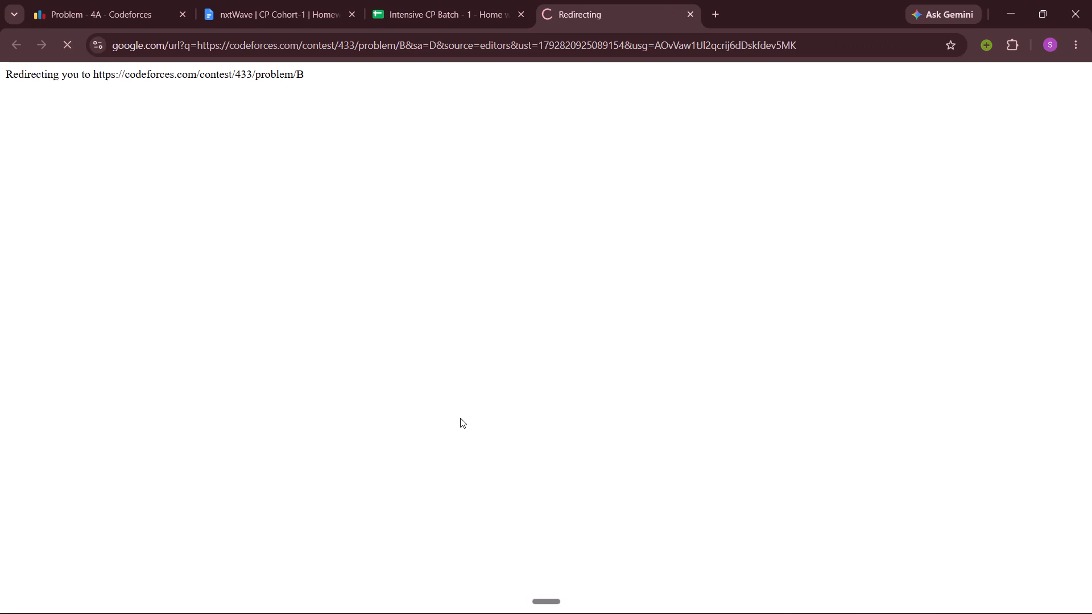
scroll(460, 418, "down", 6)
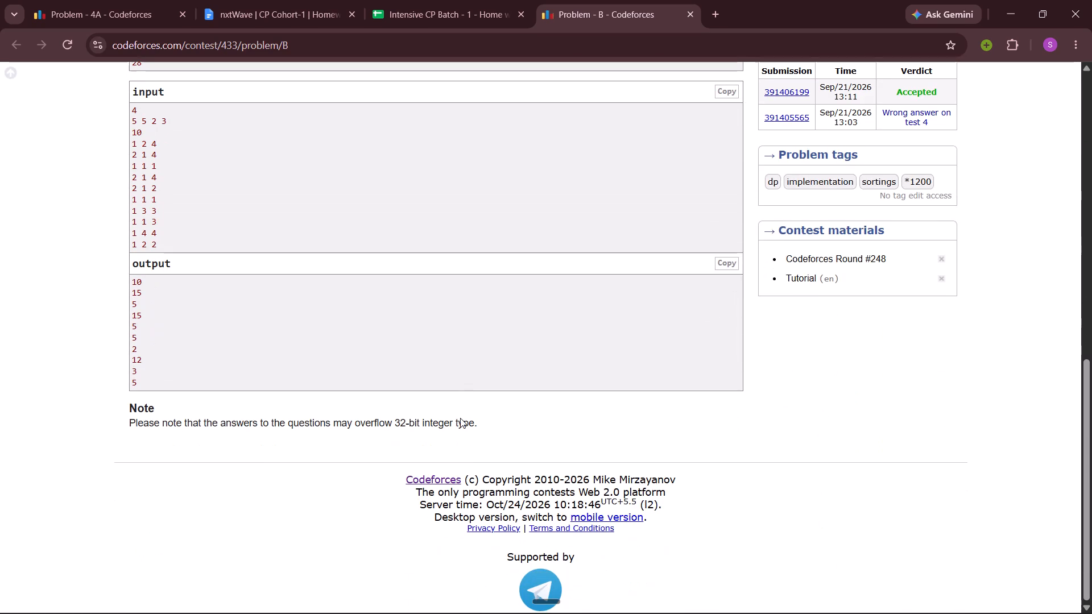
scroll(460, 418, "up", 2)
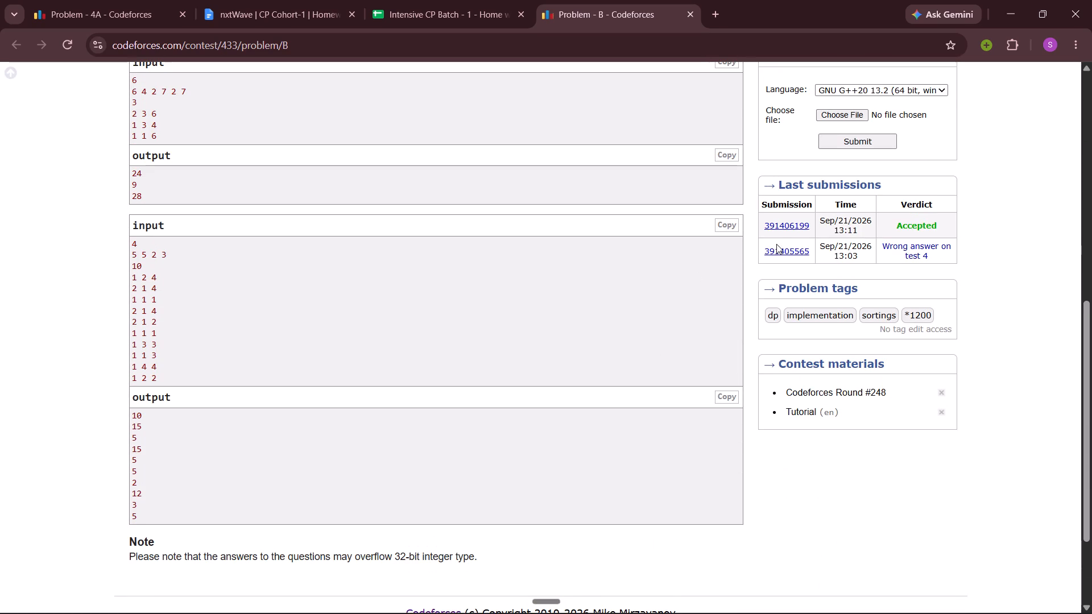
scroll(711, 282, "up", 5)
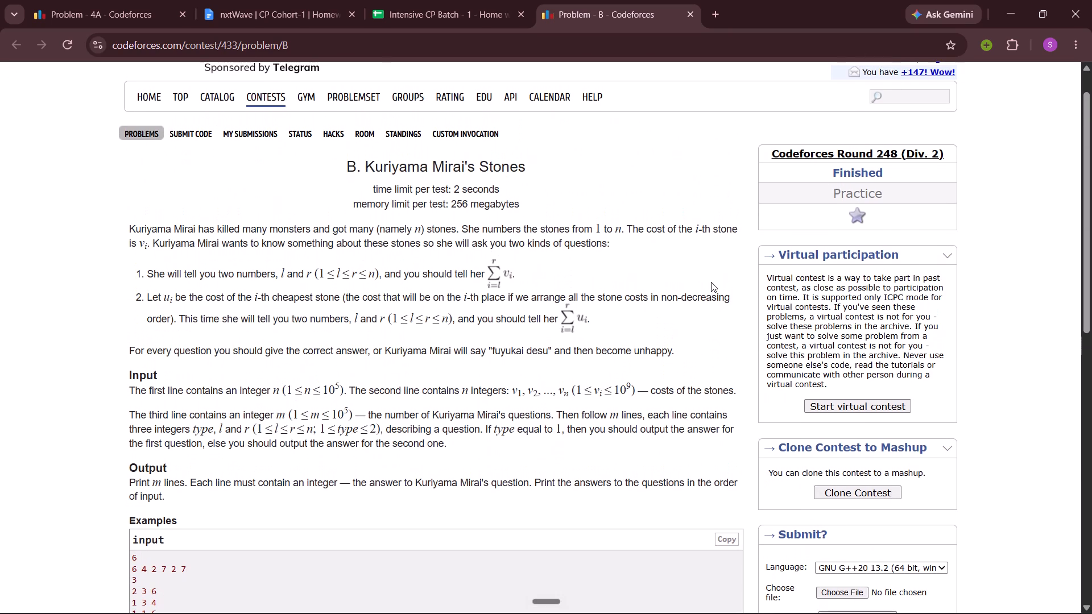
scroll(711, 282, "down", 2)
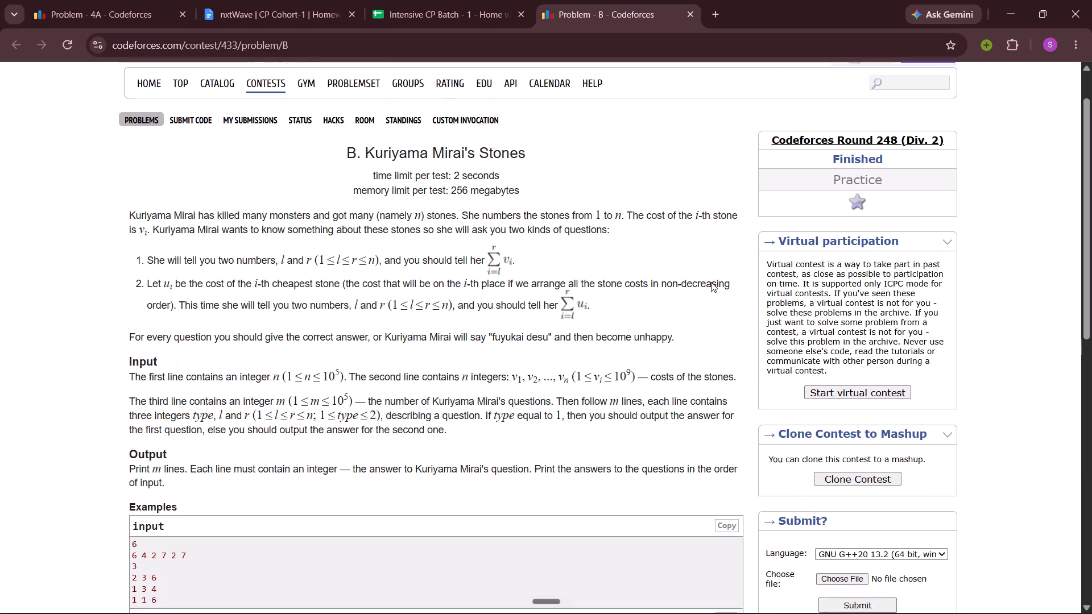
scroll(711, 282, "down", 3)
left_click(778, 313)
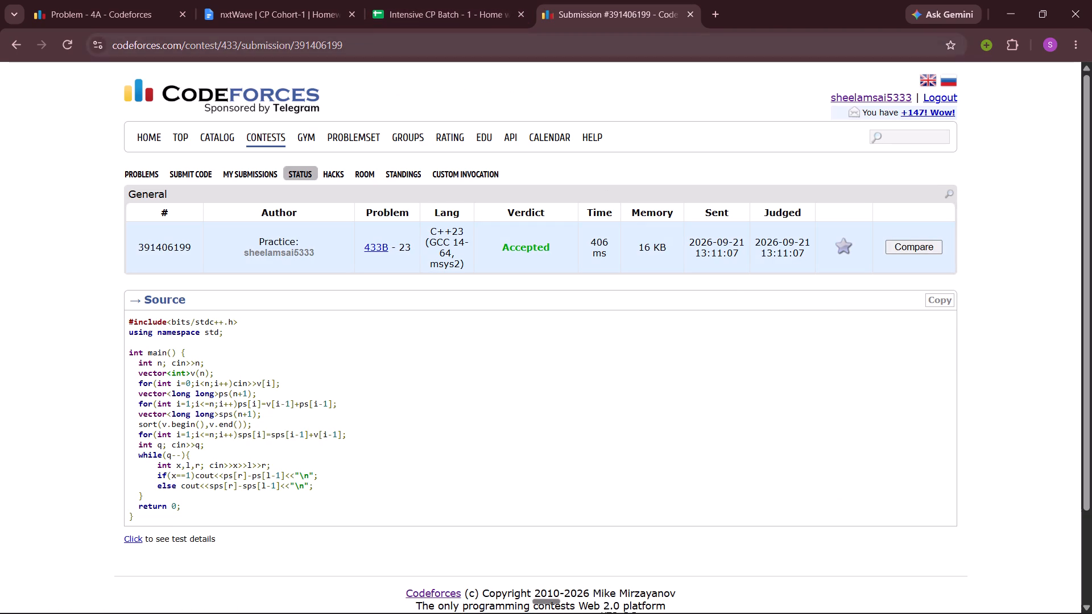
left_click(415, 47)
key("ctrl+c")
key("ctrl+w")
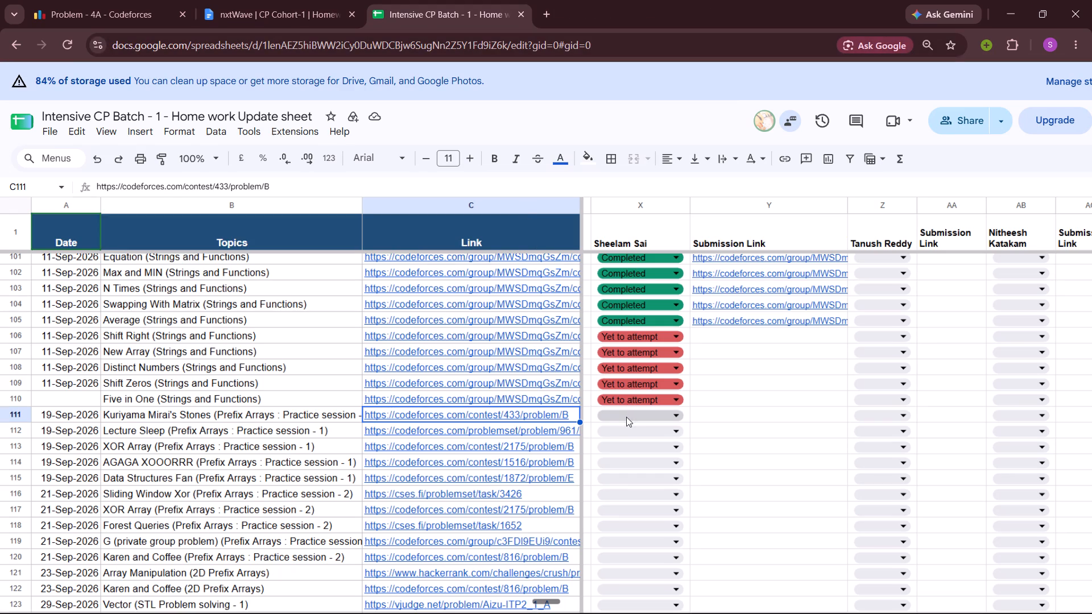
Mark Kuriyama Mirai's Stones in row 111 as Completed and paste the copied submission link into column Y.
left_click(626, 416)
left_click(622, 433)
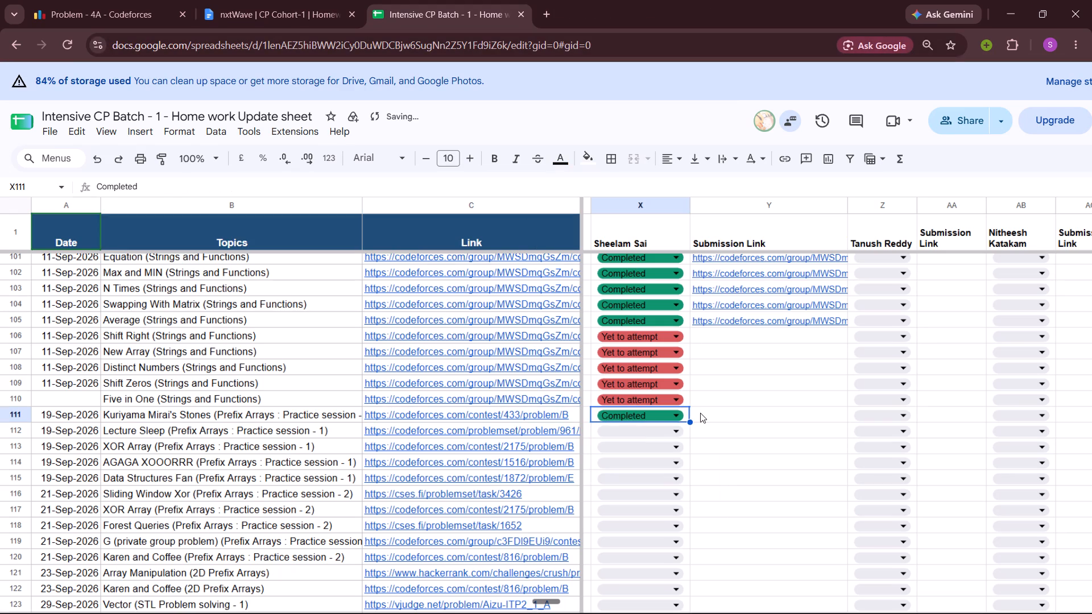
left_click(700, 413)
key("ctrl+v")
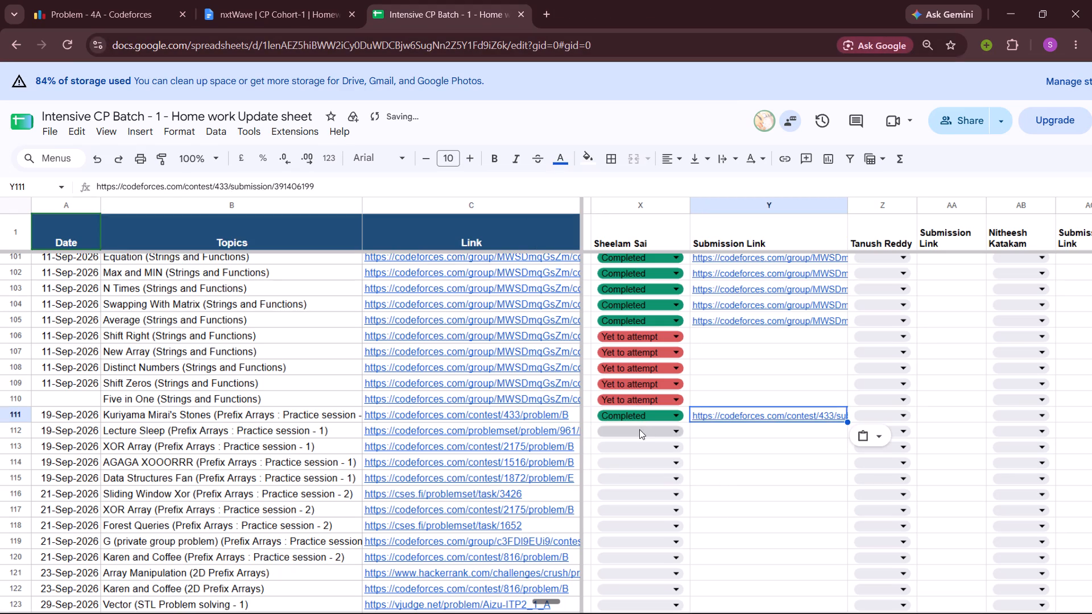
From the Lecture Sleep problem linked in row 112, open the accepted submission 391614521, copy its page address, and close the page.
left_click(566, 432)
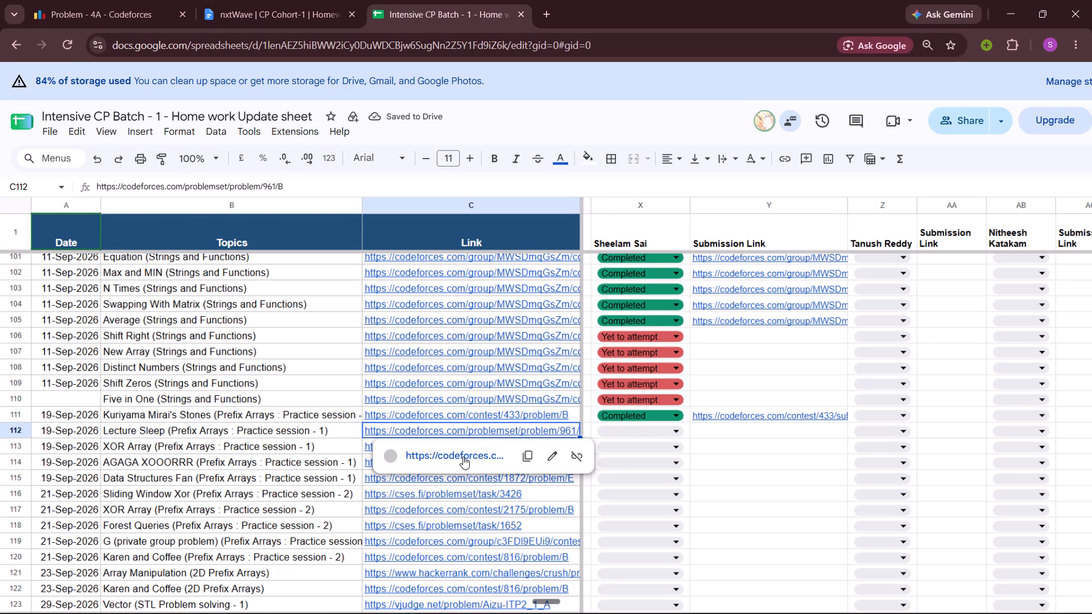
left_click(463, 457)
scroll(534, 318, "down", 8)
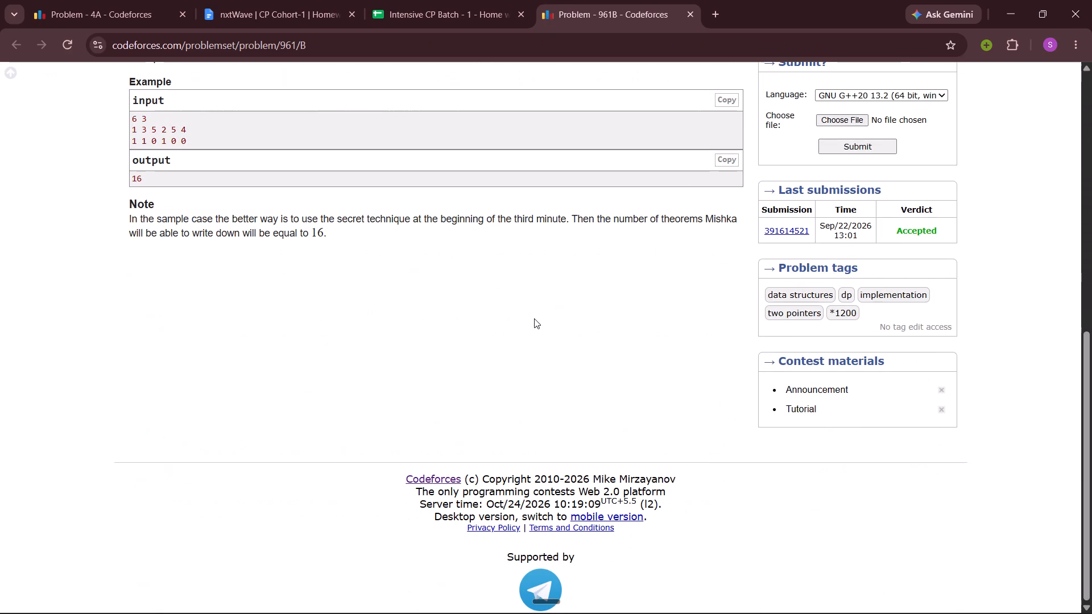
scroll(534, 318, "down", 1)
left_click(793, 231)
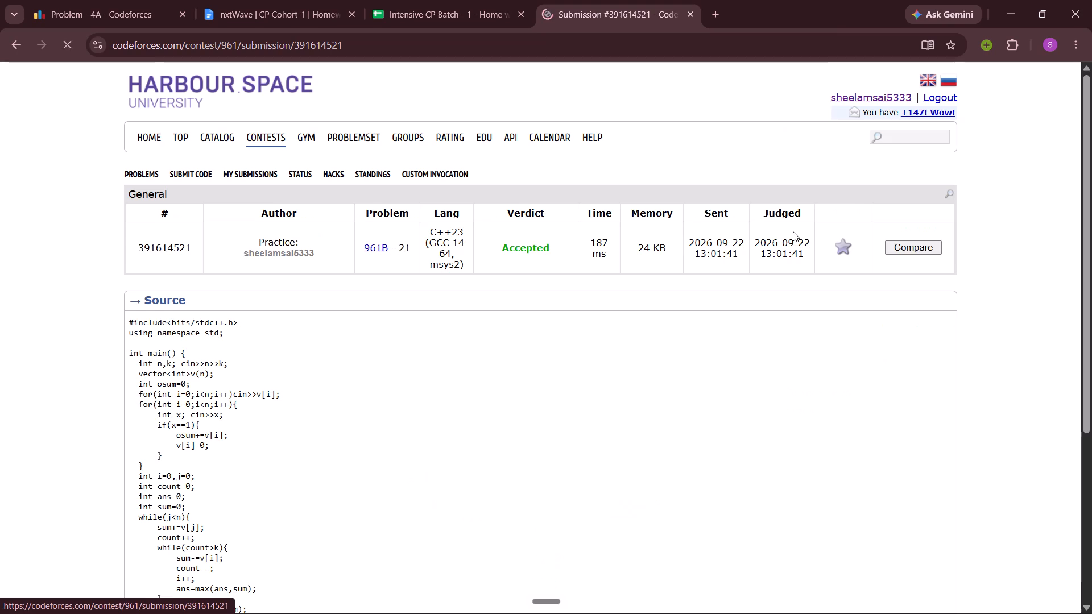
left_click(408, 39)
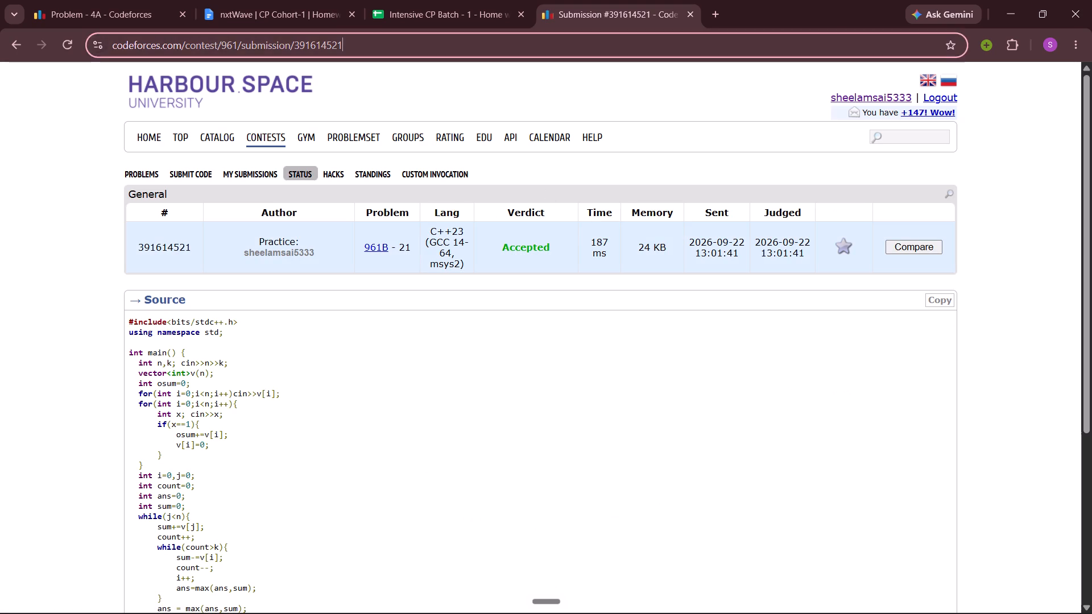
key("ctrl+c")
key("ctrl+w")
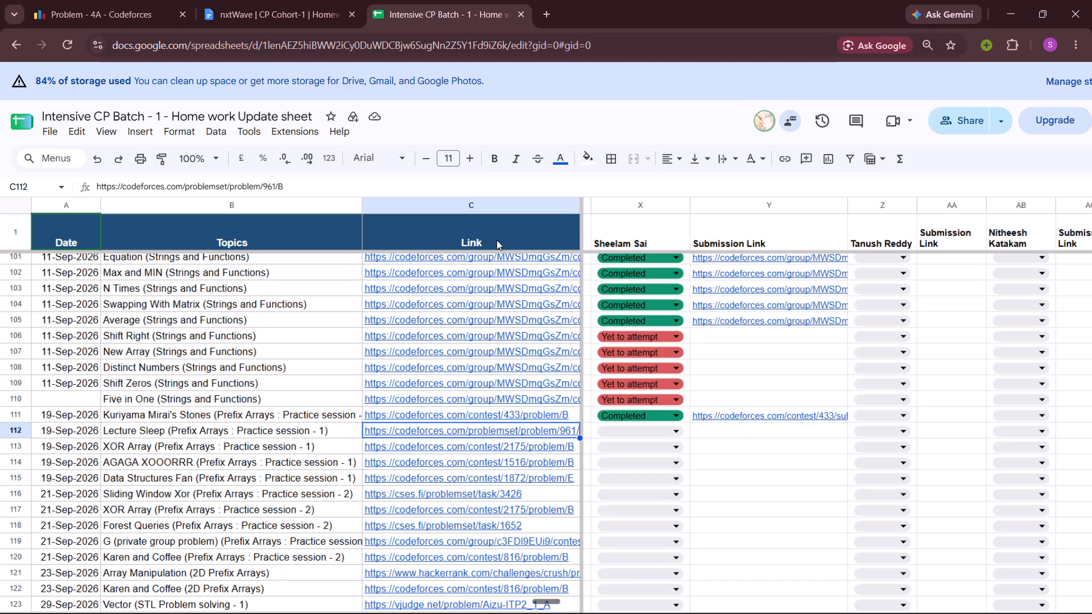
Mark Lecture Sleep in row 112 as Completed and paste the copied submission link into column Y.
left_click(622, 432)
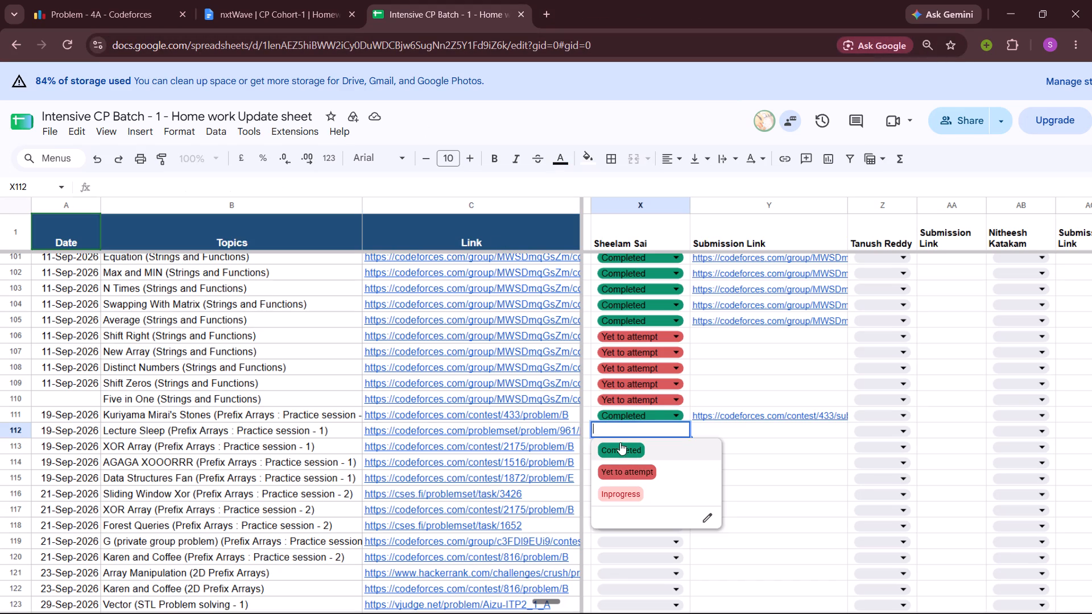
left_click(621, 449)
left_click(712, 428)
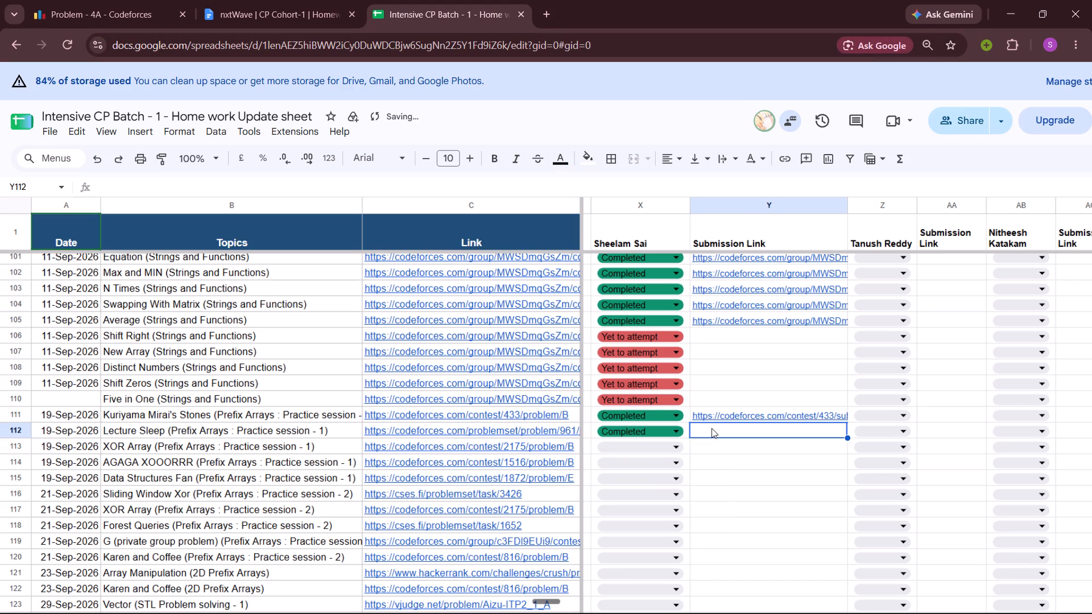
key("ctrl+v")
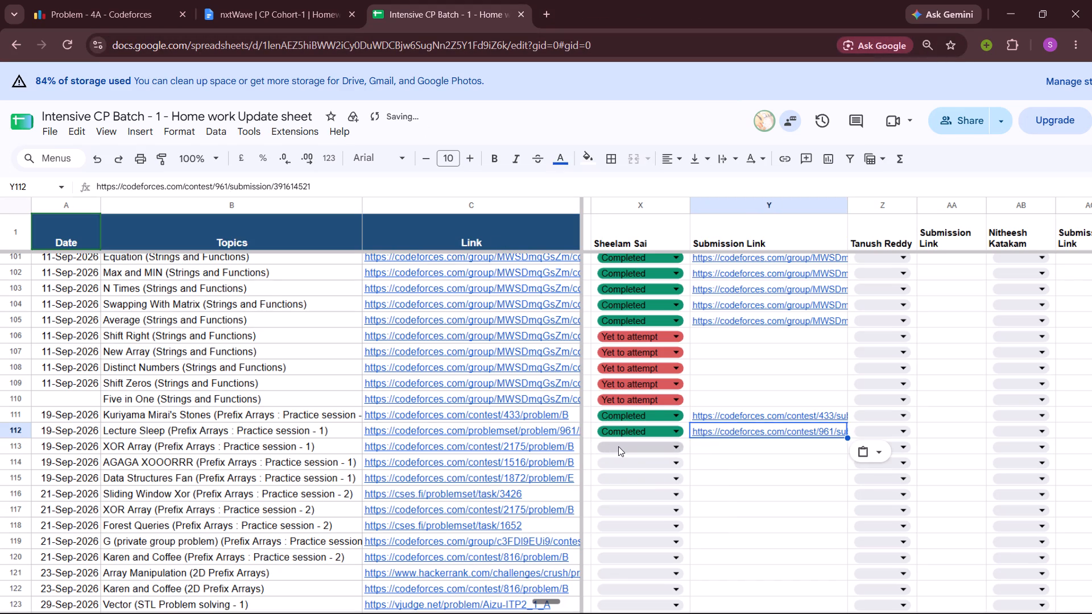
Check the XOR Array problem page linked in row 113 for submissions, close it, and mark the problem as Yet to attempt in column X.
left_click(543, 447)
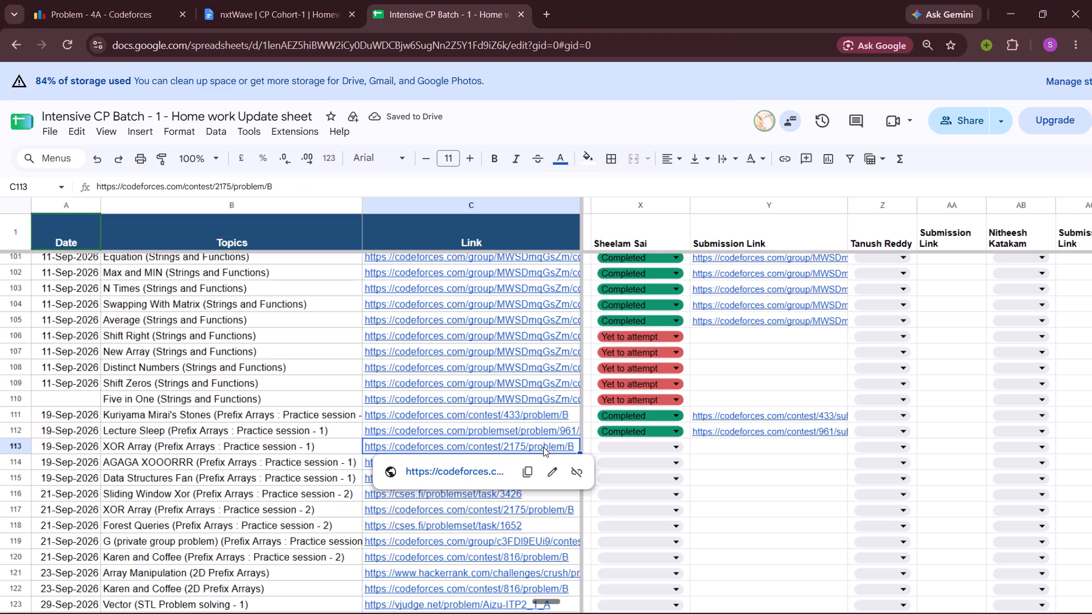
left_click(475, 468)
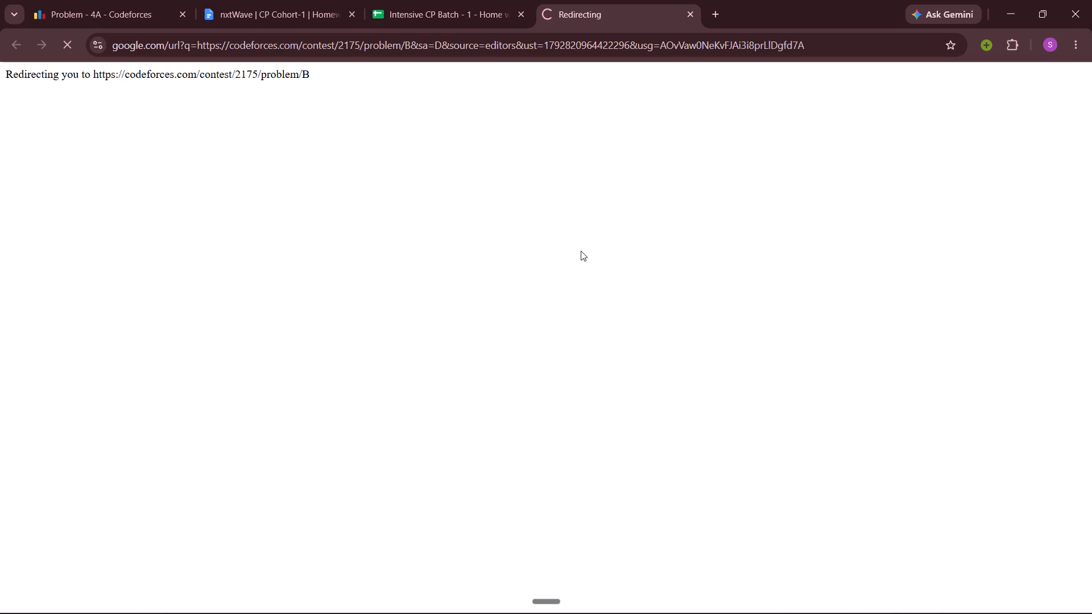
scroll(581, 251, "down", 5)
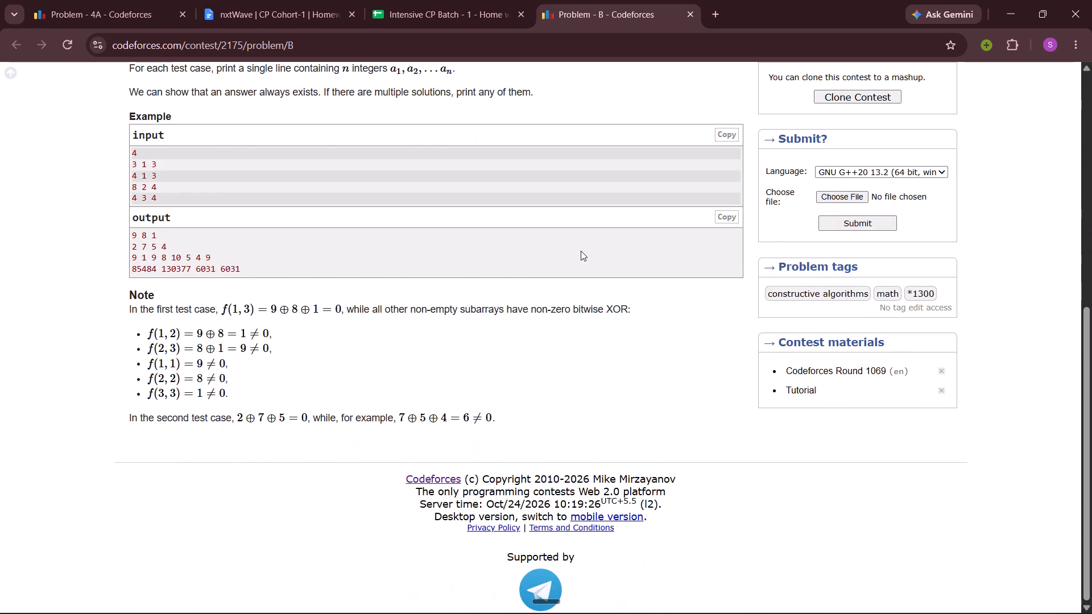
scroll(581, 251, "up", 3)
scroll(465, 188, "up", 4)
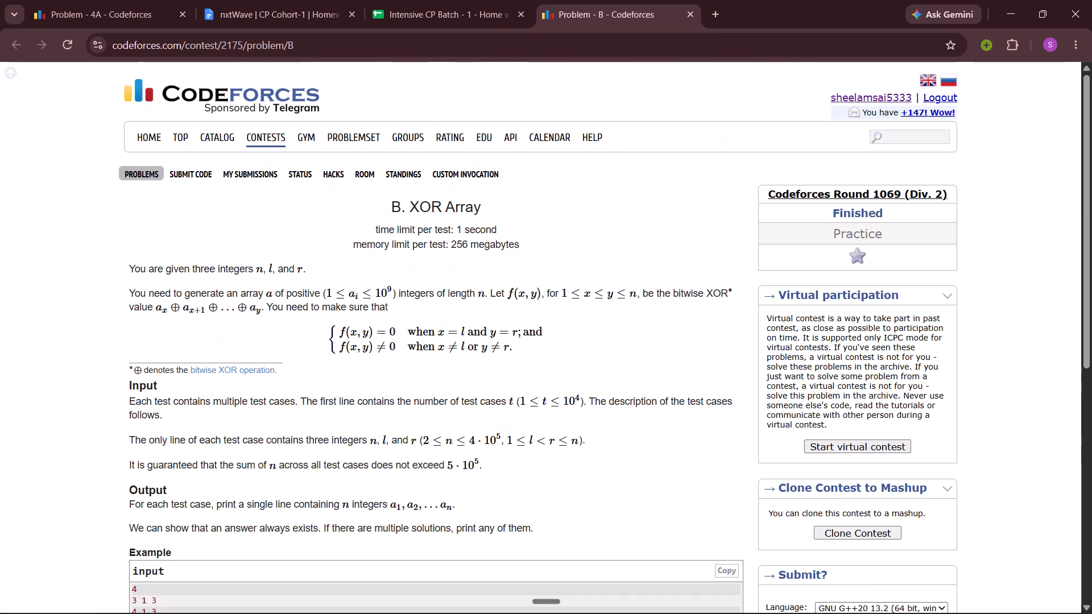
left_click_drag(494, 202, 422, 208)
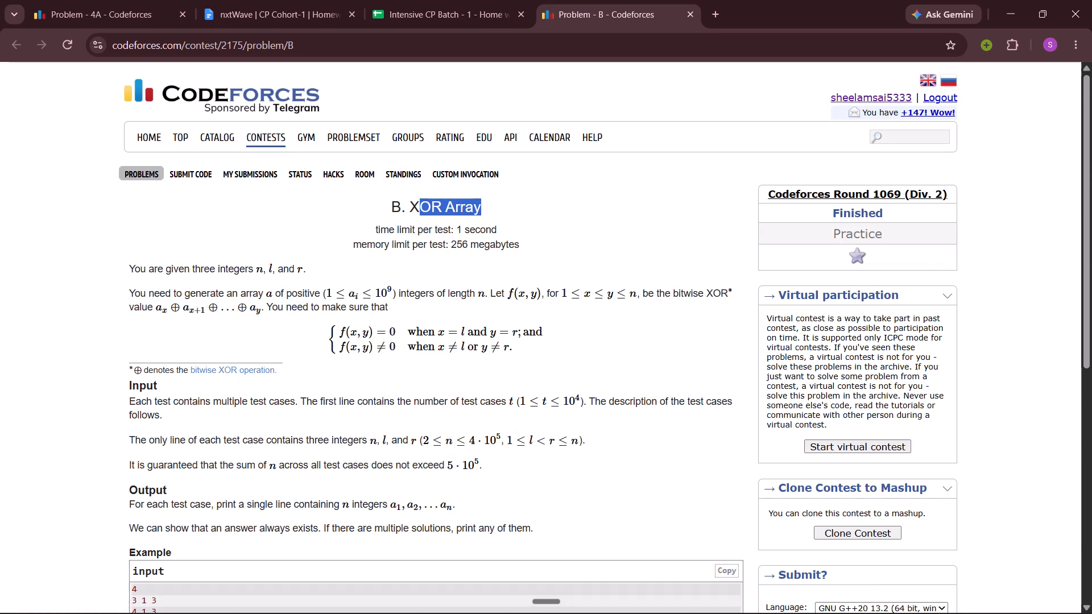
left_click_drag(422, 208, 415, 208)
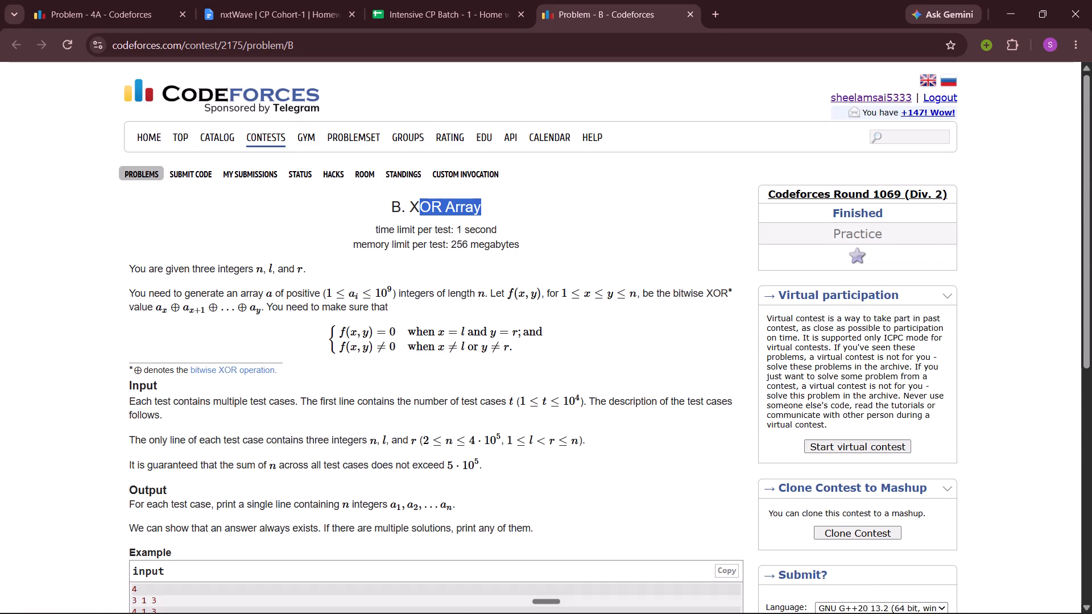
left_click(415, 208)
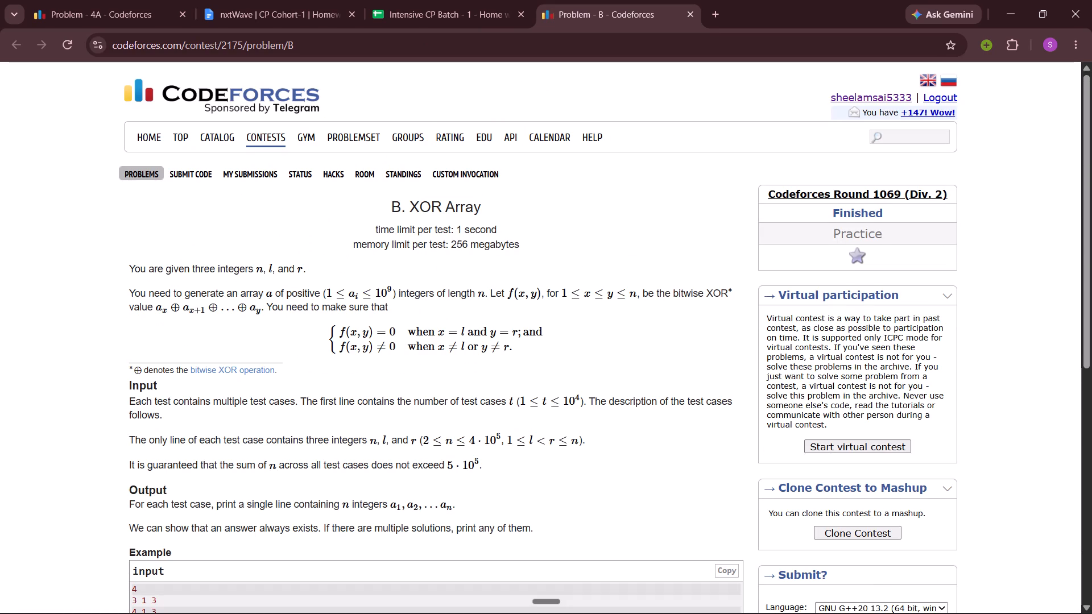
key("ctrl+w")
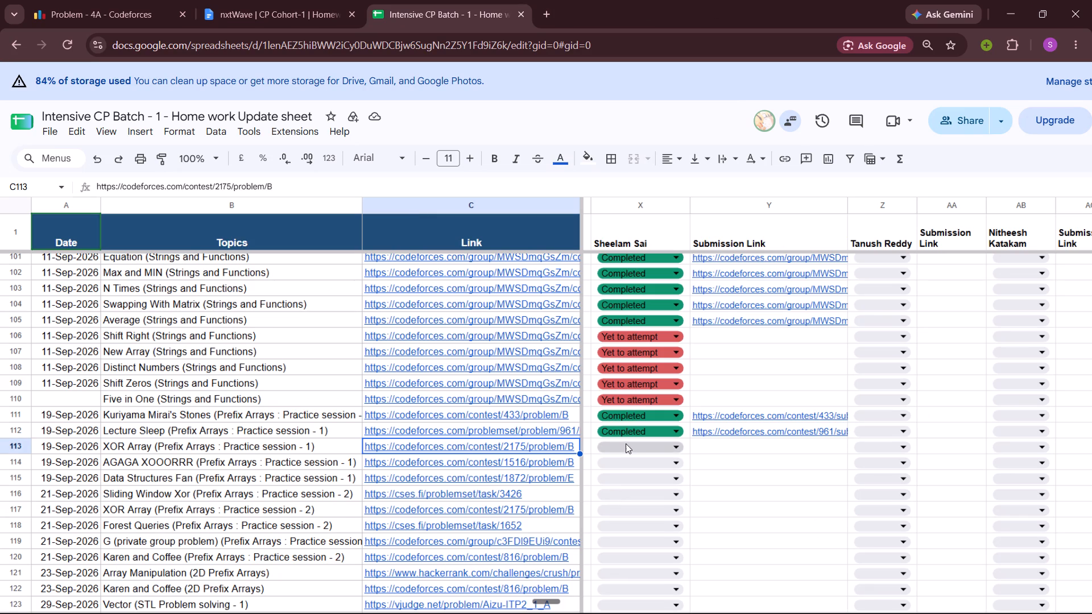
left_click(626, 444)
left_click(621, 480)
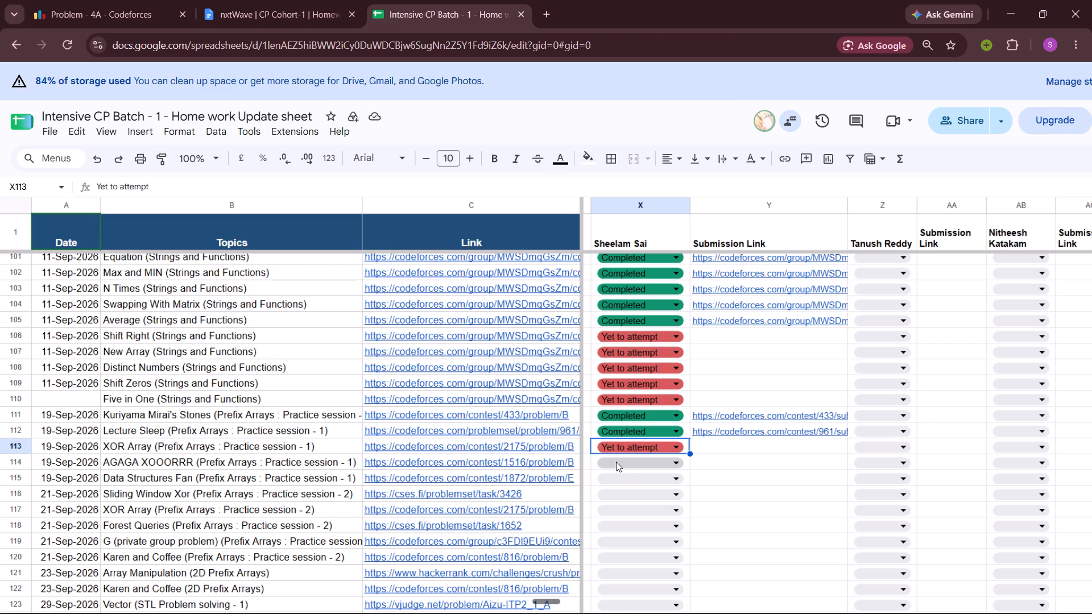
Check the AGAGA XOOORRR problem page linked in row 114 for submissions, and mark the problem as Yet to attempt in column X.
left_click(557, 461)
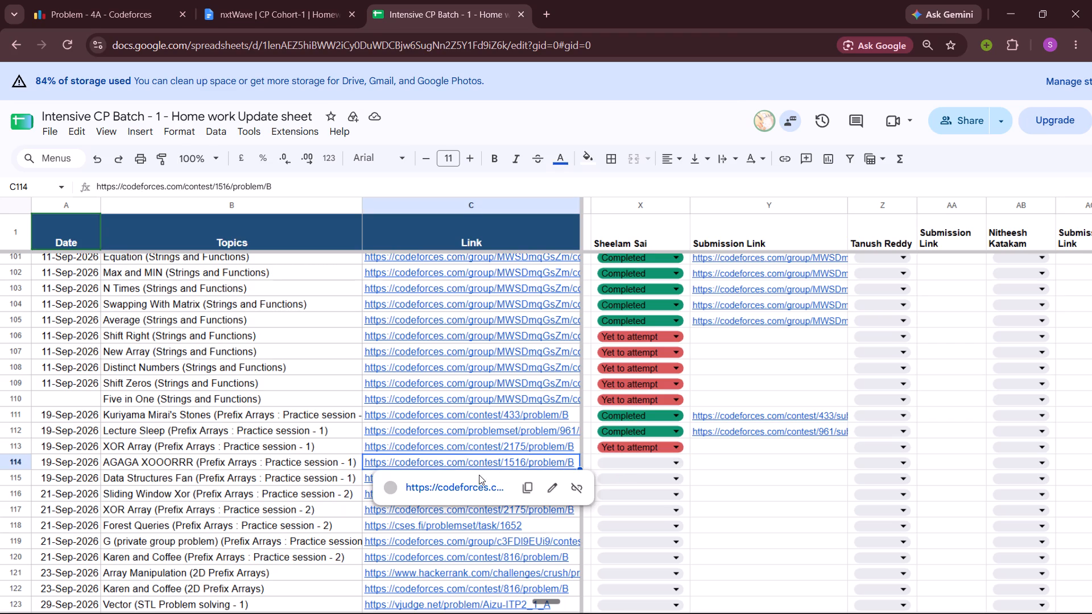
left_click(468, 485)
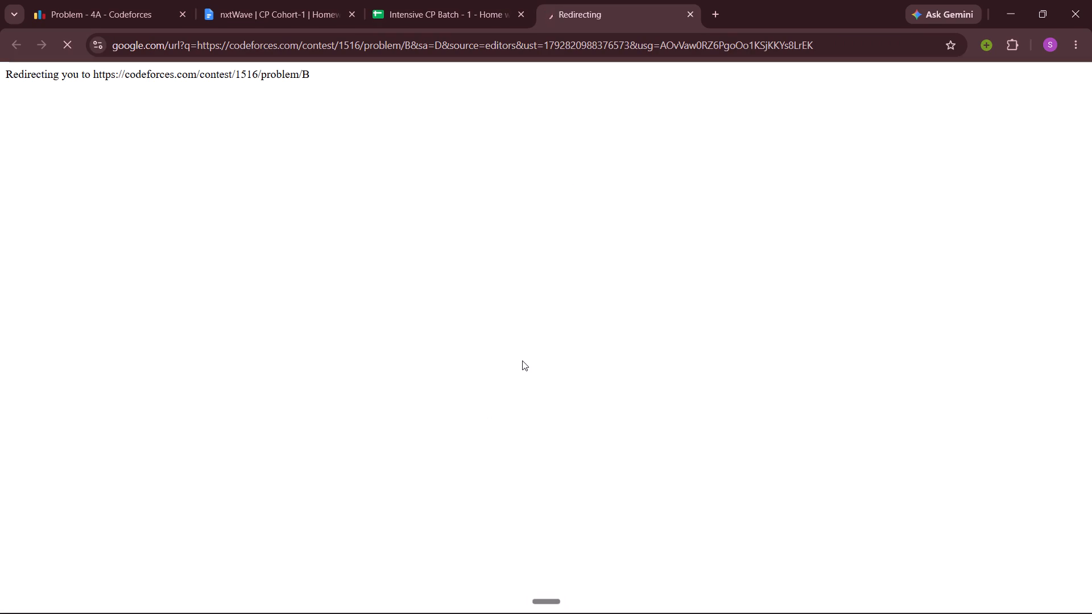
scroll(522, 360, "down", 2)
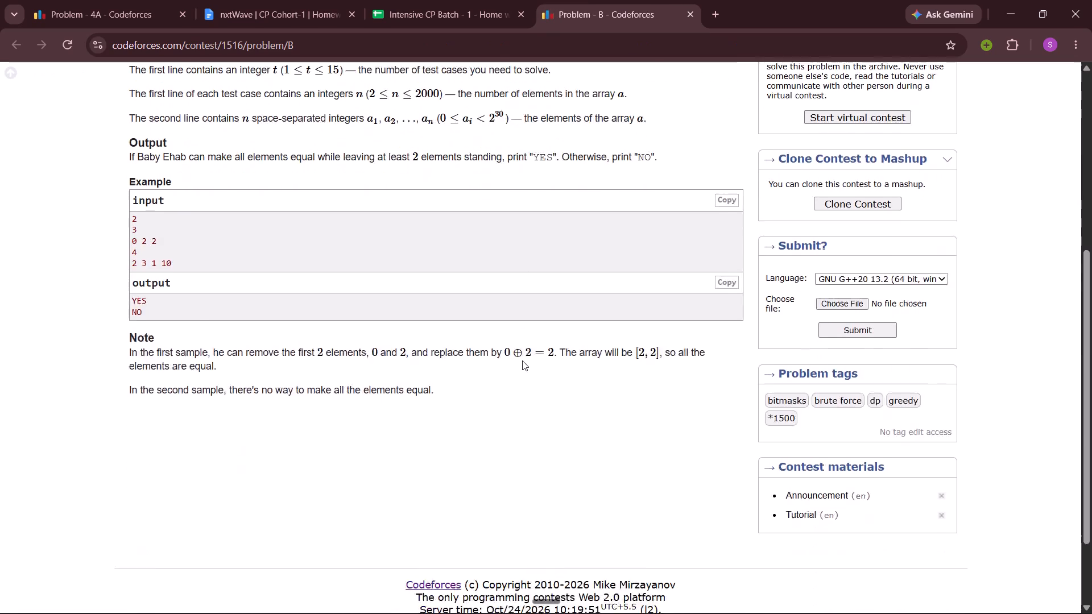
scroll(522, 360, "down", 3)
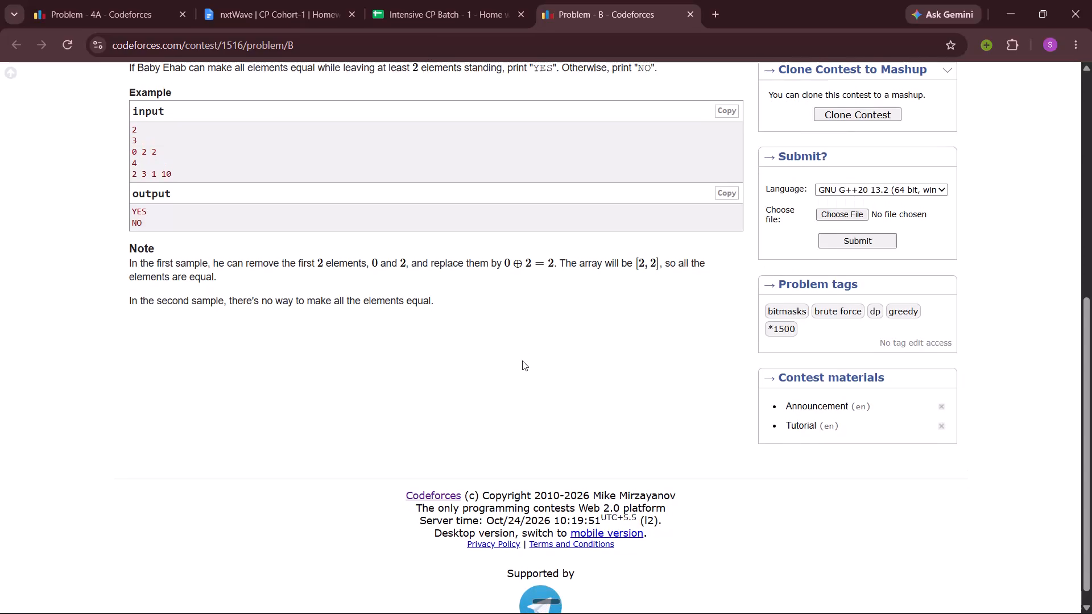
scroll(522, 360, "up", 6)
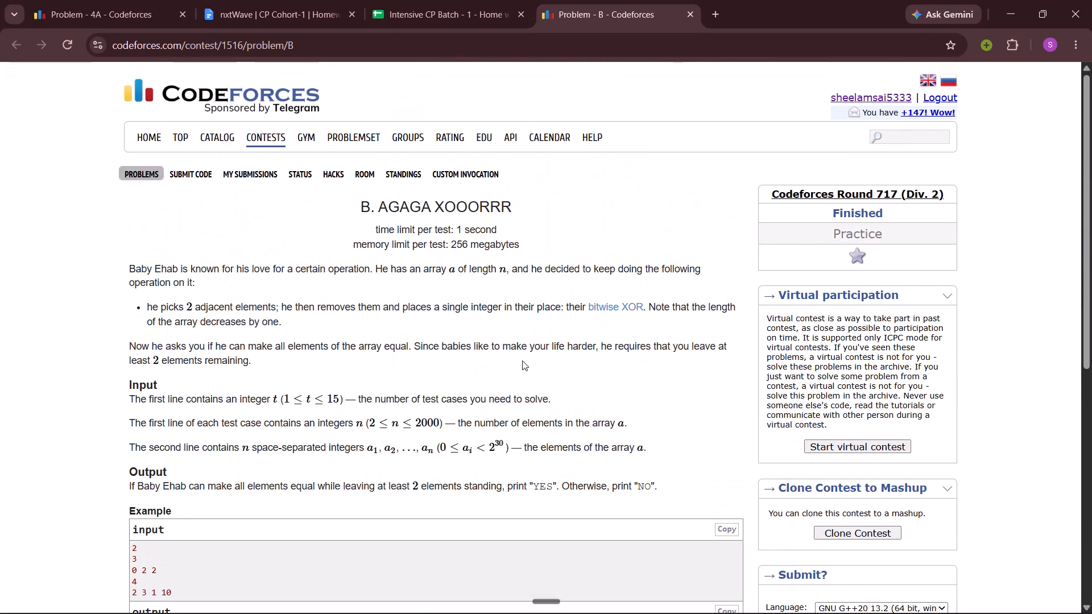
left_click_drag(377, 212, 475, 206)
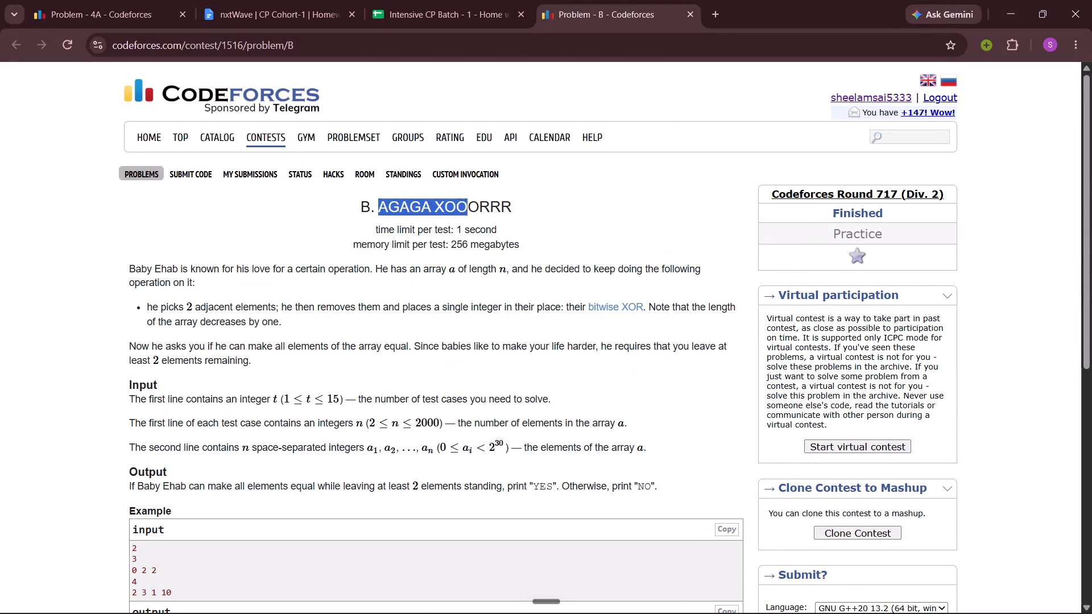
left_click_drag(475, 206, 540, 204)
left_click(540, 204)
scroll(540, 204, "down", 1)
scroll(540, 204, "up", 4)
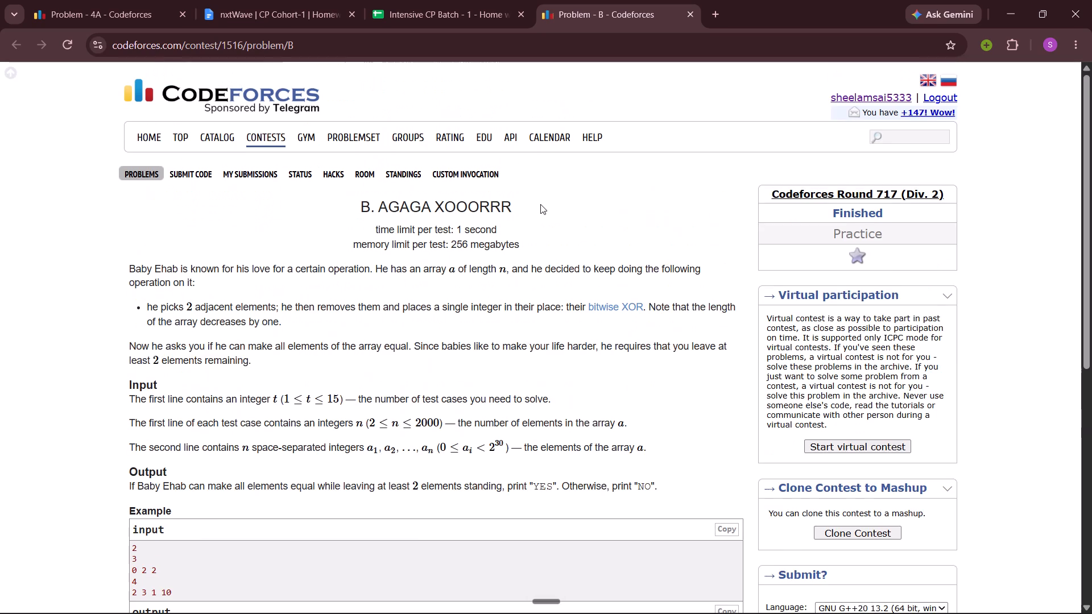
key("ctrl+w")
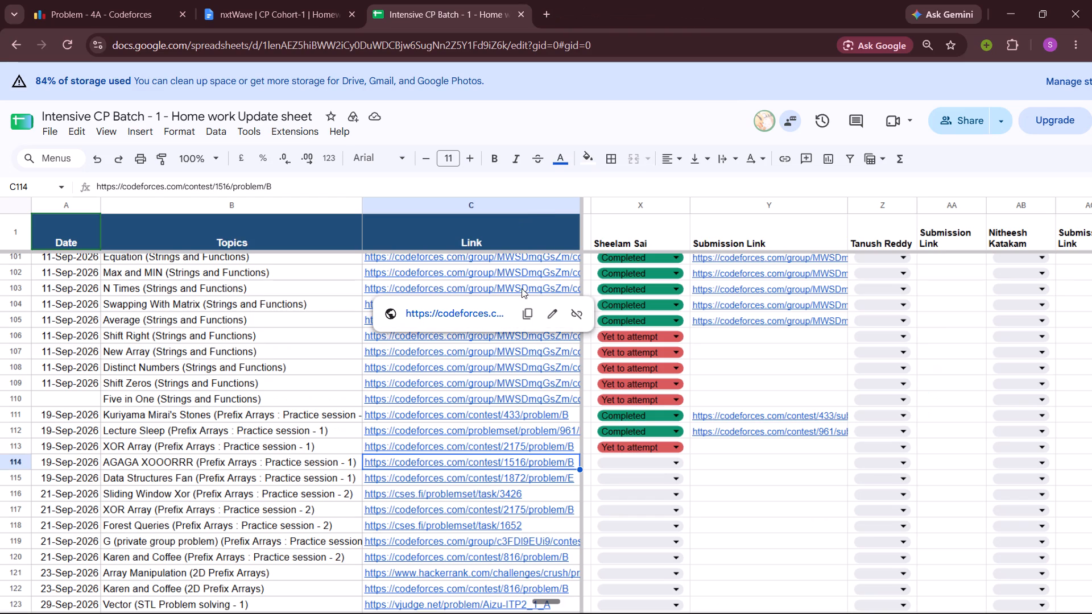
scroll(633, 359, "down", 1)
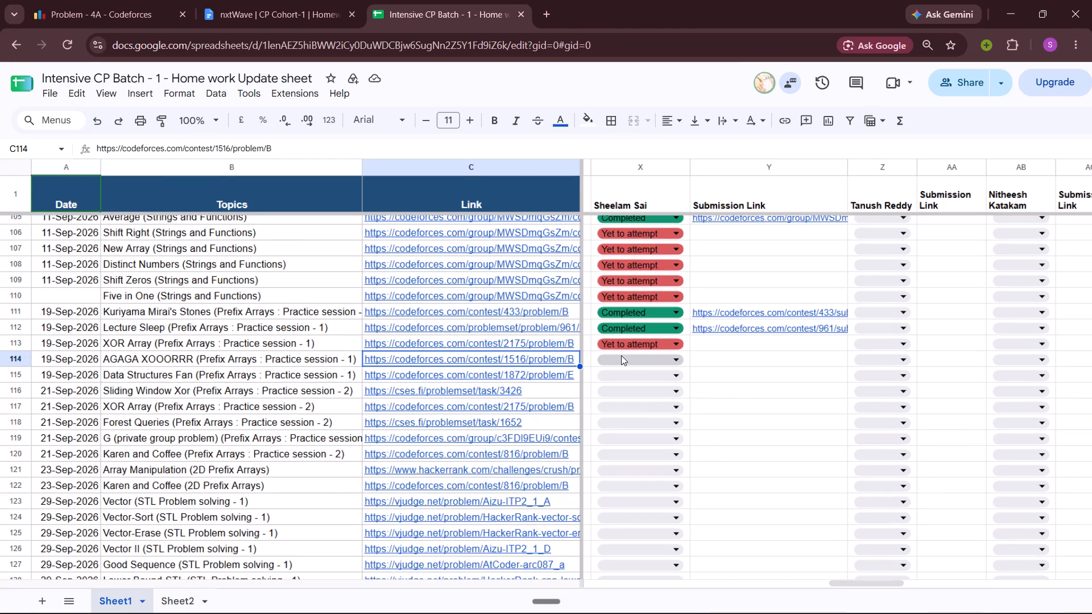
left_click_drag(621, 355, 626, 397)
left_click(626, 397)
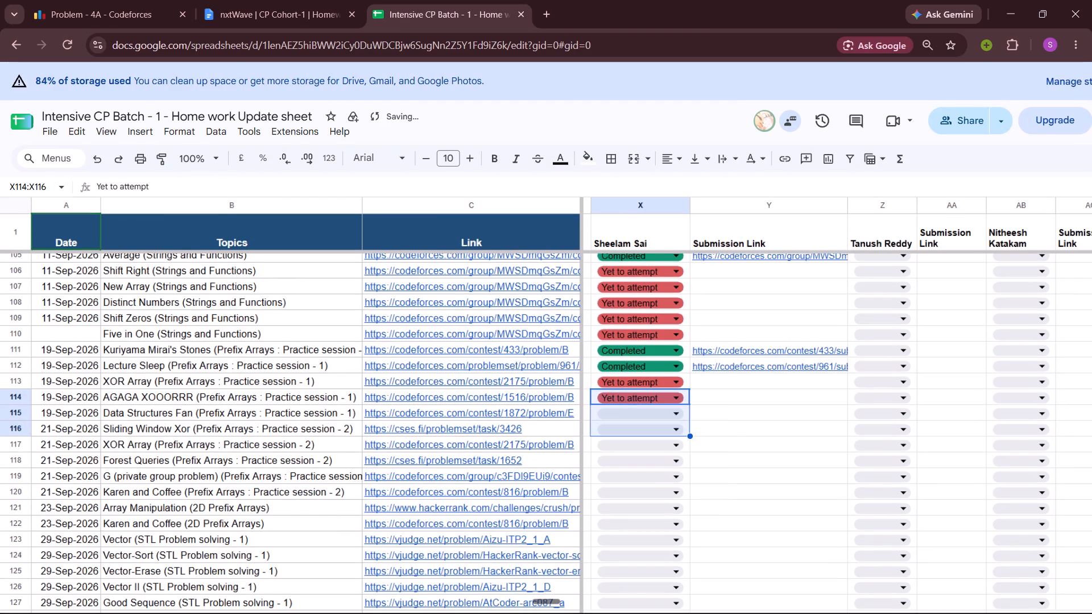
Check the Data Structures Fan problem page linked in row 115 for submissions, and mark the problem as Yet to attempt in column X.
scroll(626, 391, "down", 1)
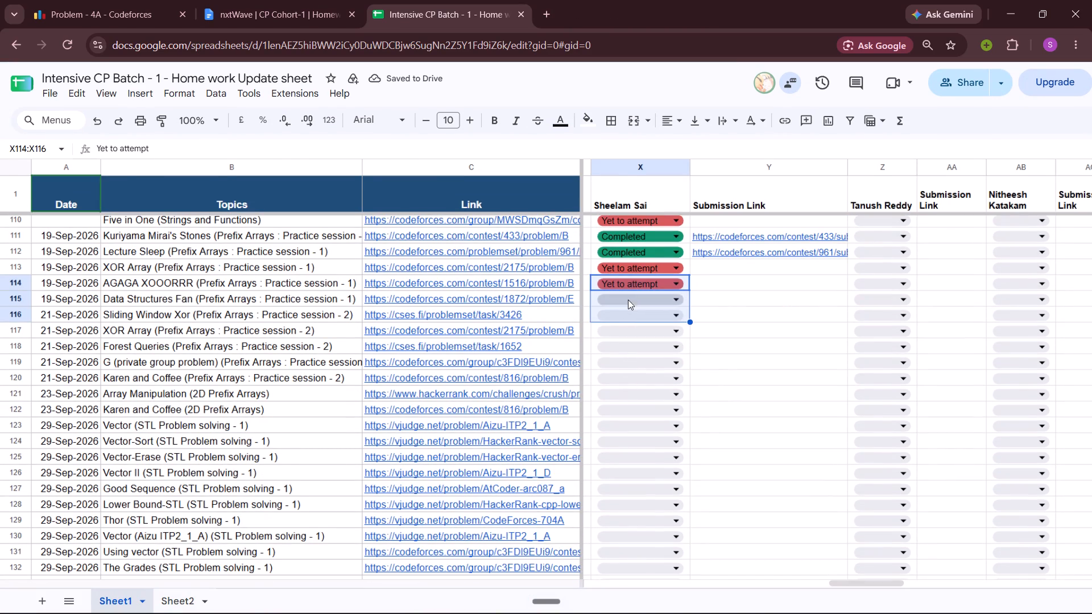
left_click(628, 300)
left_click(628, 300)
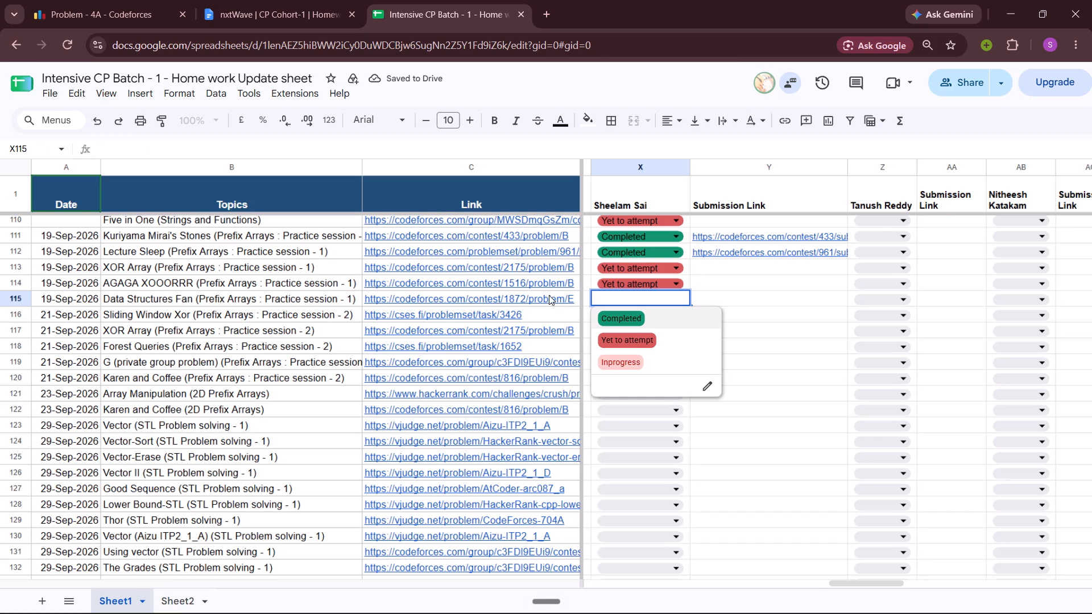
left_click(549, 295)
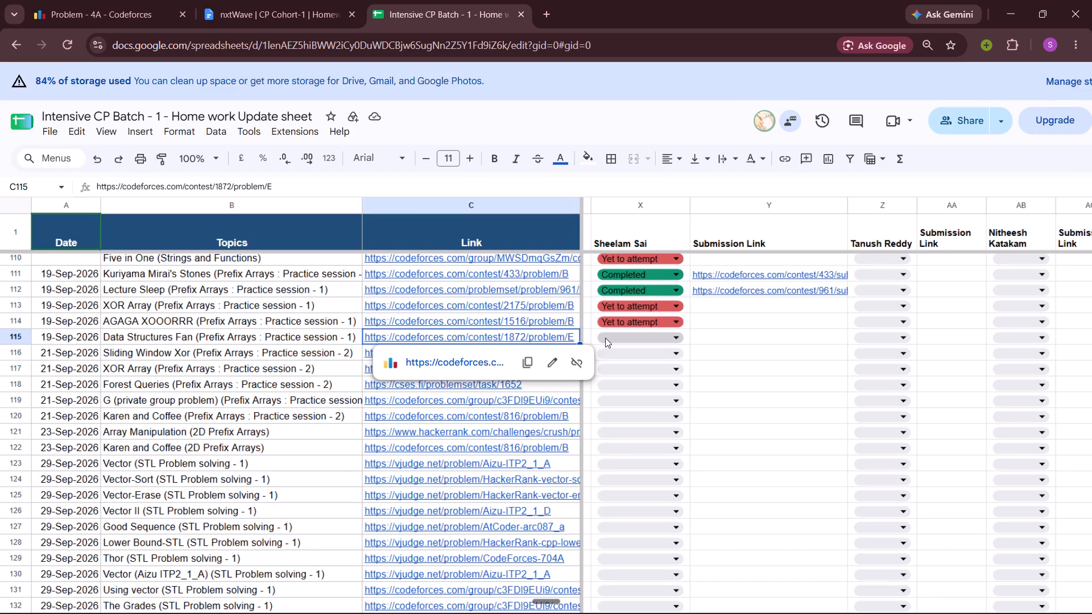
left_click(445, 358)
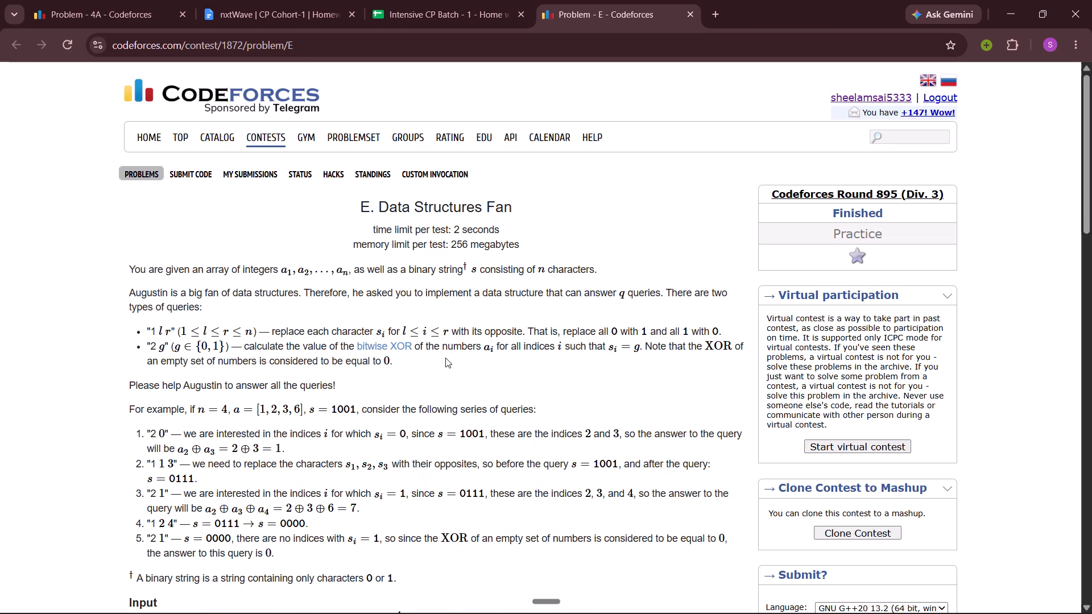
scroll(445, 358, "down", 7)
scroll(445, 358, "up", 1)
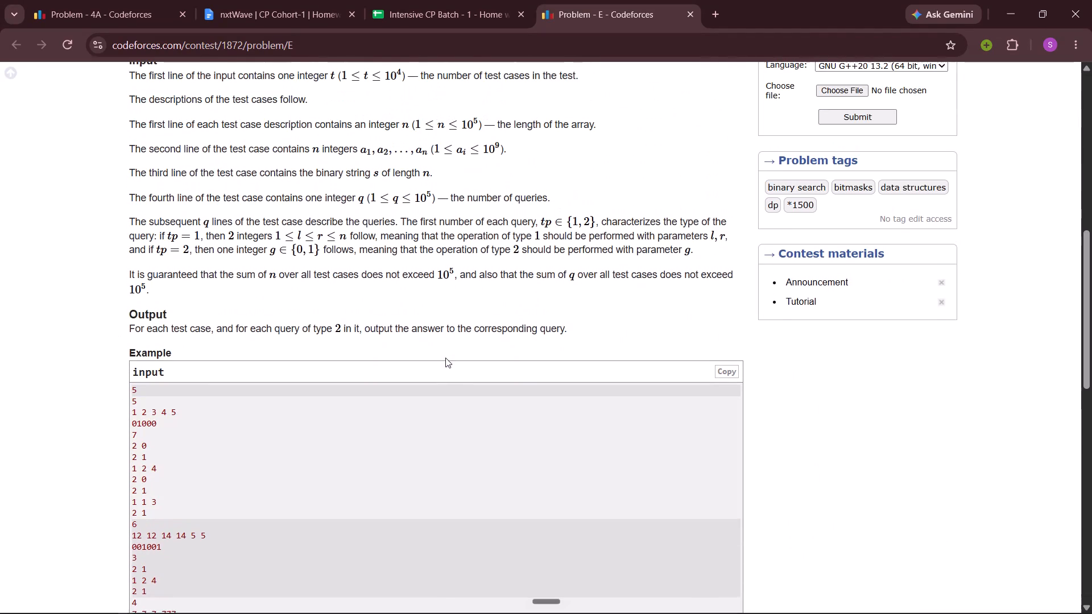
scroll(445, 358, "up", 1)
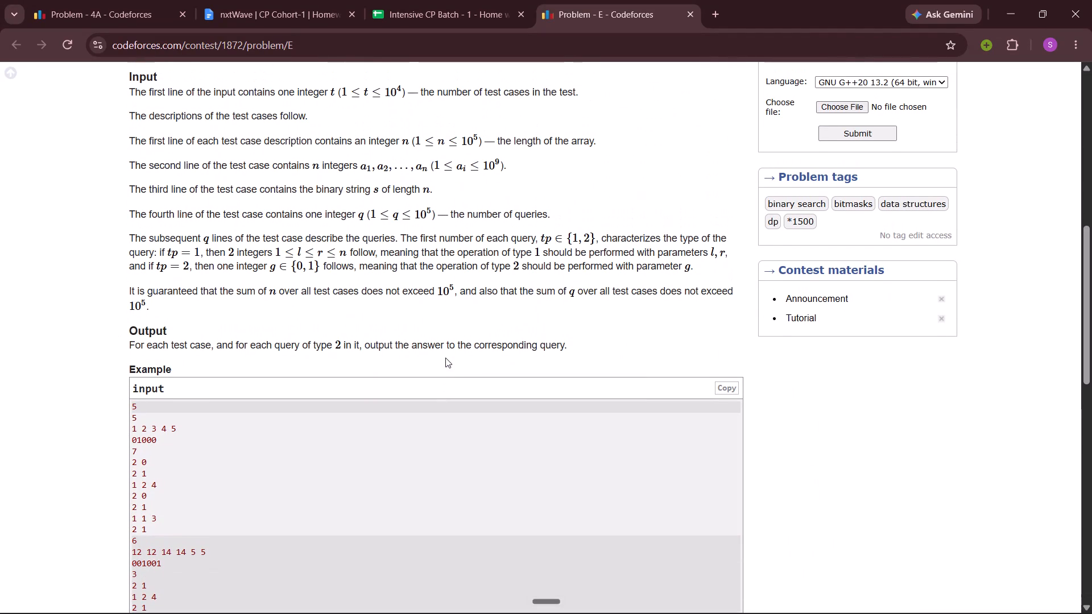
scroll(445, 358, "down", 1)
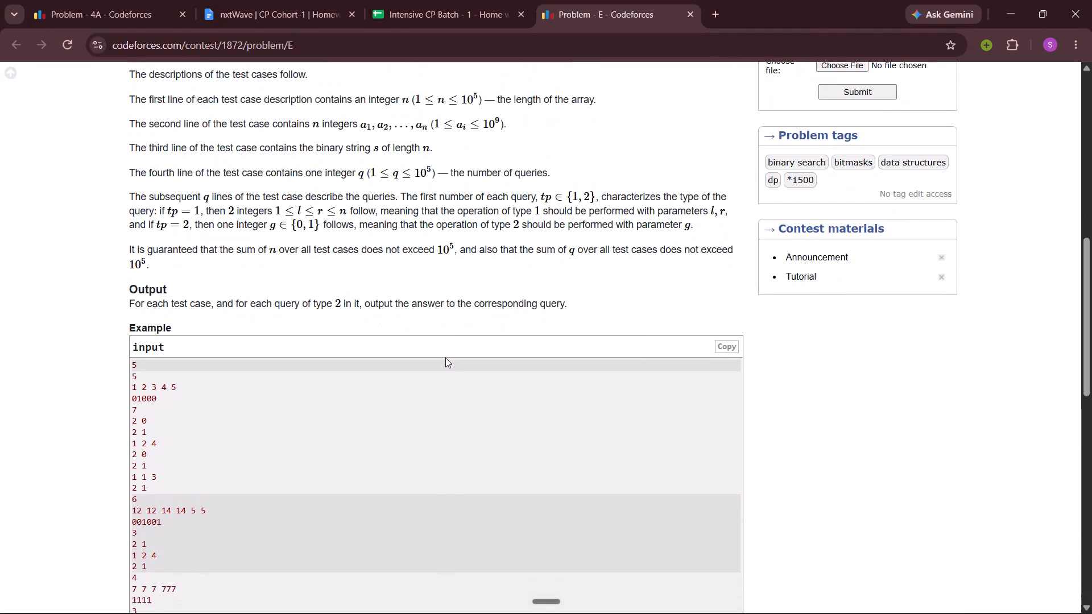
scroll(445, 358, "up", 4)
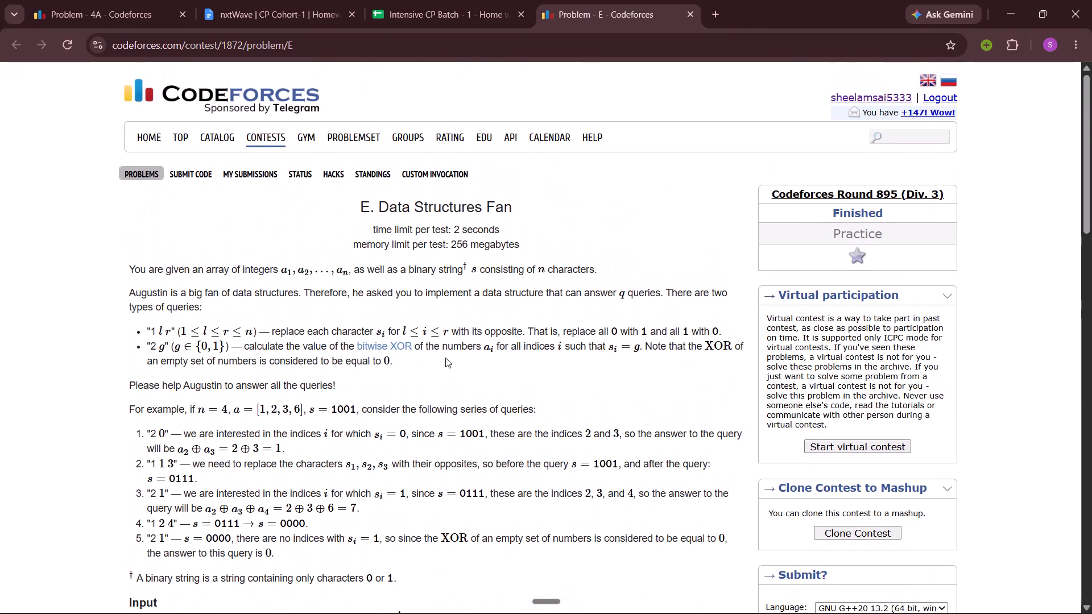
key("ctrl+w")
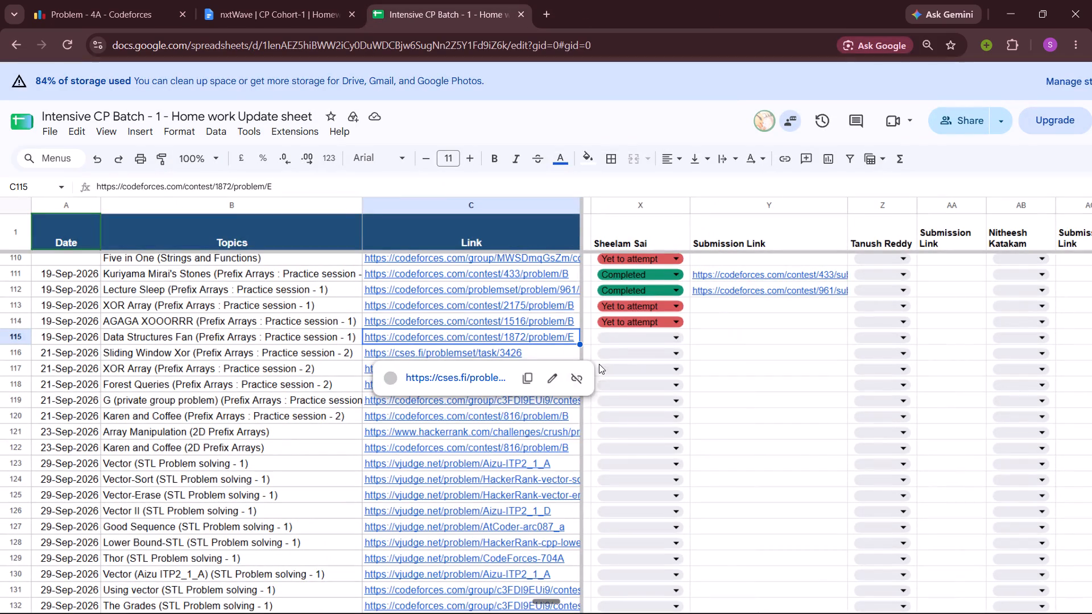
left_click(629, 334)
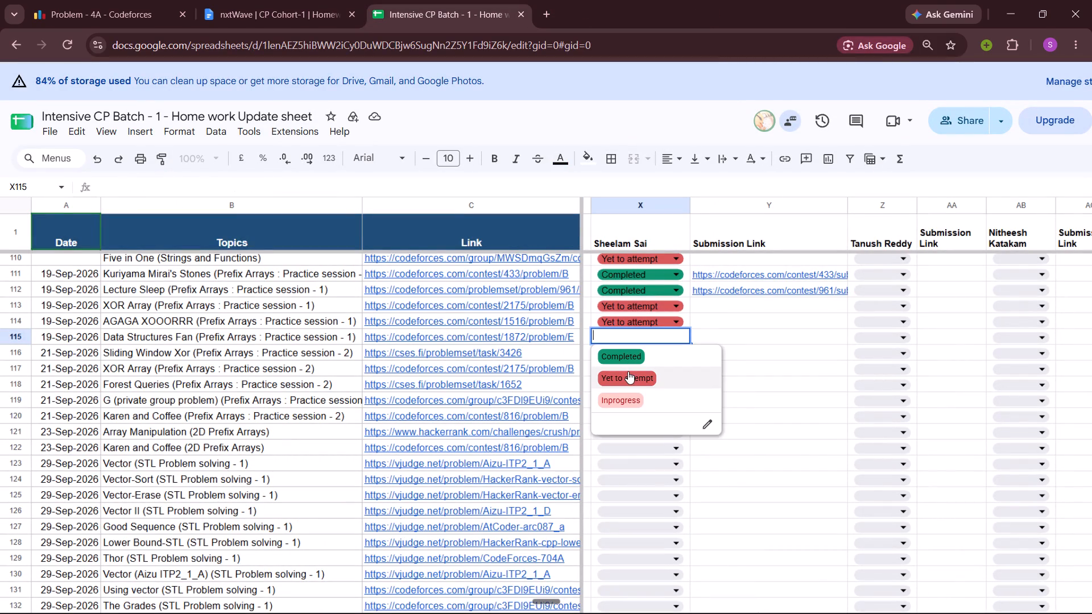
left_click(628, 371)
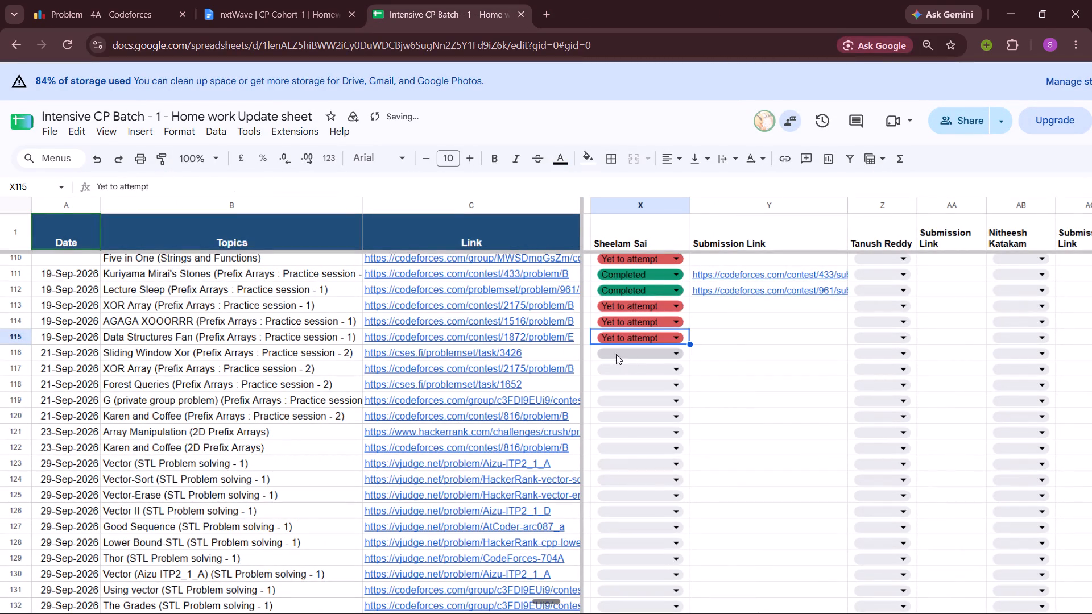
Open the Sliding Window Xor problem page linked in row 116.
left_click(463, 371)
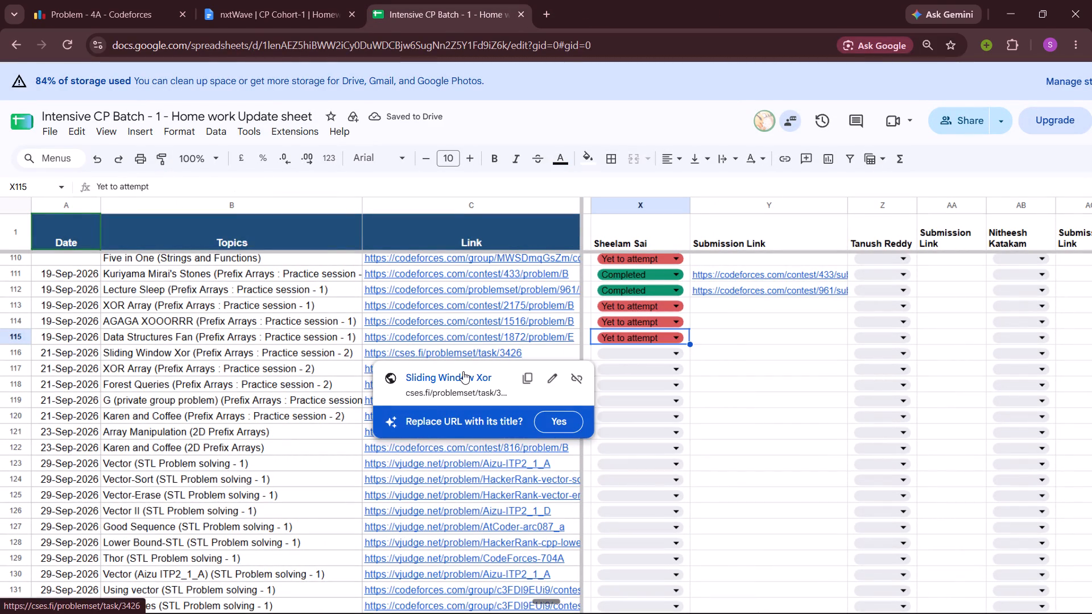
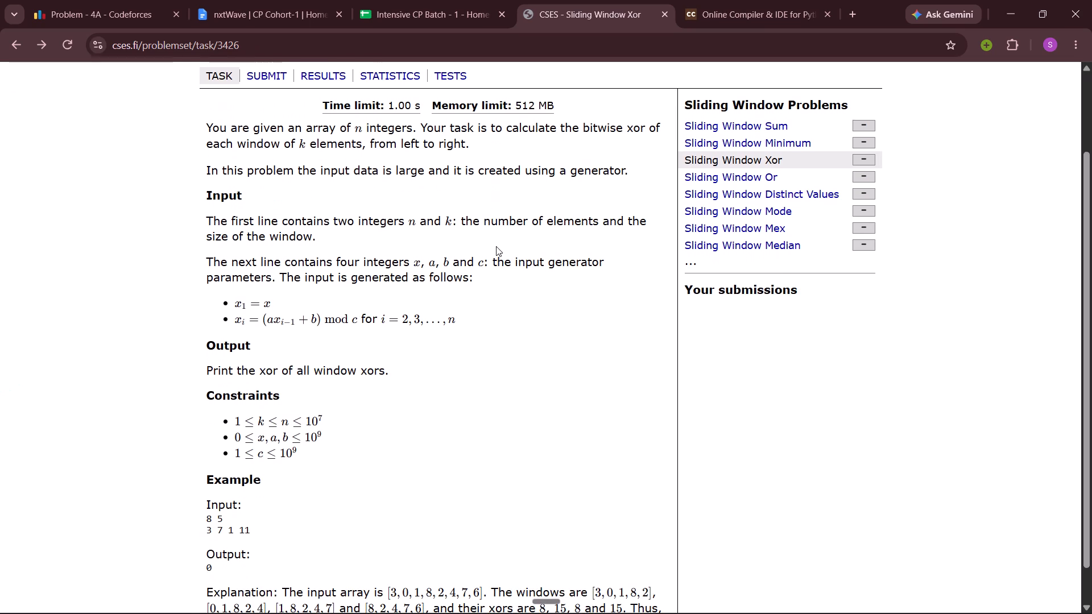
Check the Sliding Window Xor problem page for submissions.
scroll(496, 246, "down", 2)
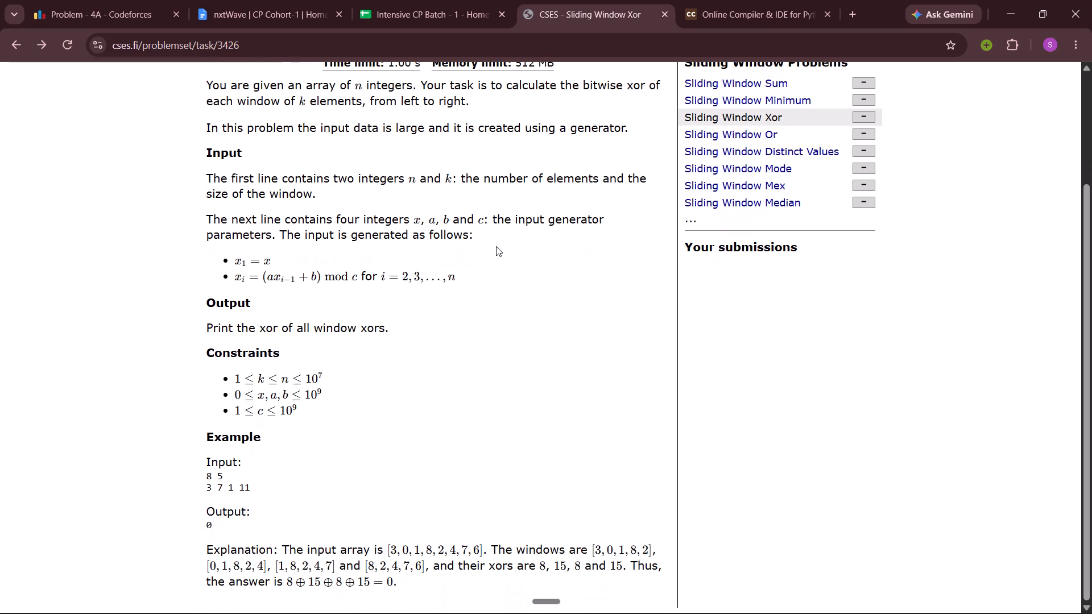
scroll(496, 246, "up", 2)
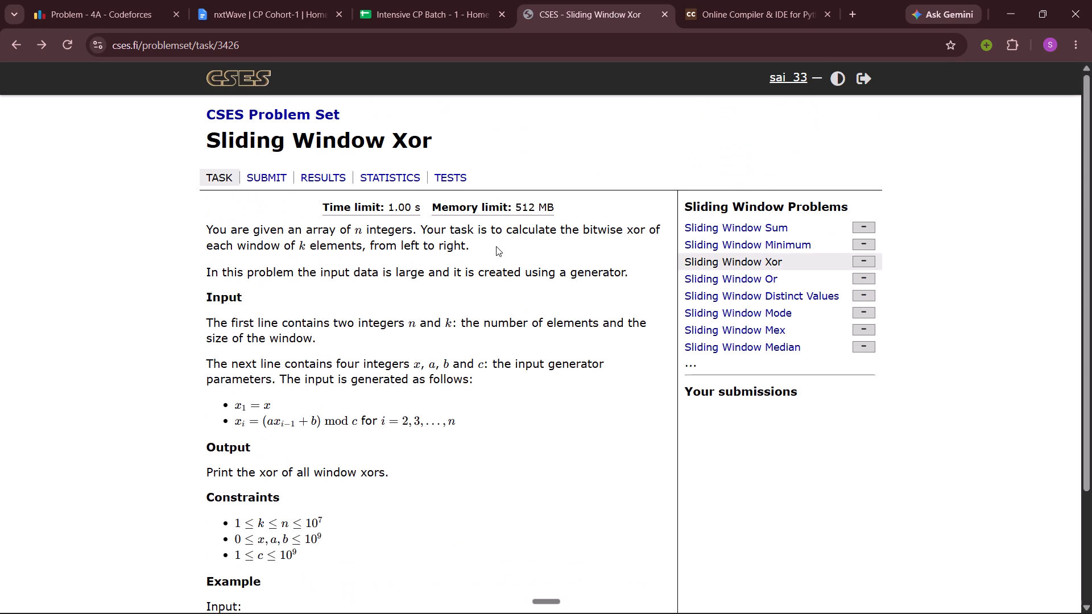
Switch to the learning portal and look through its home, curriculum and code playground pages for saved code.
key("alt+Tab")
key("alt+Tab")
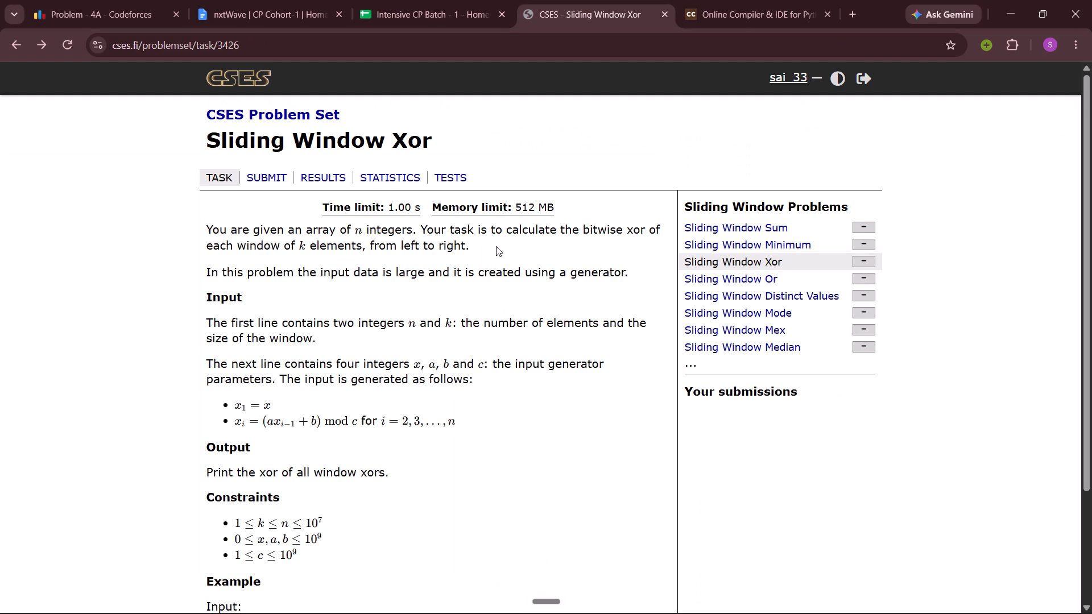
key("alt+Tab")
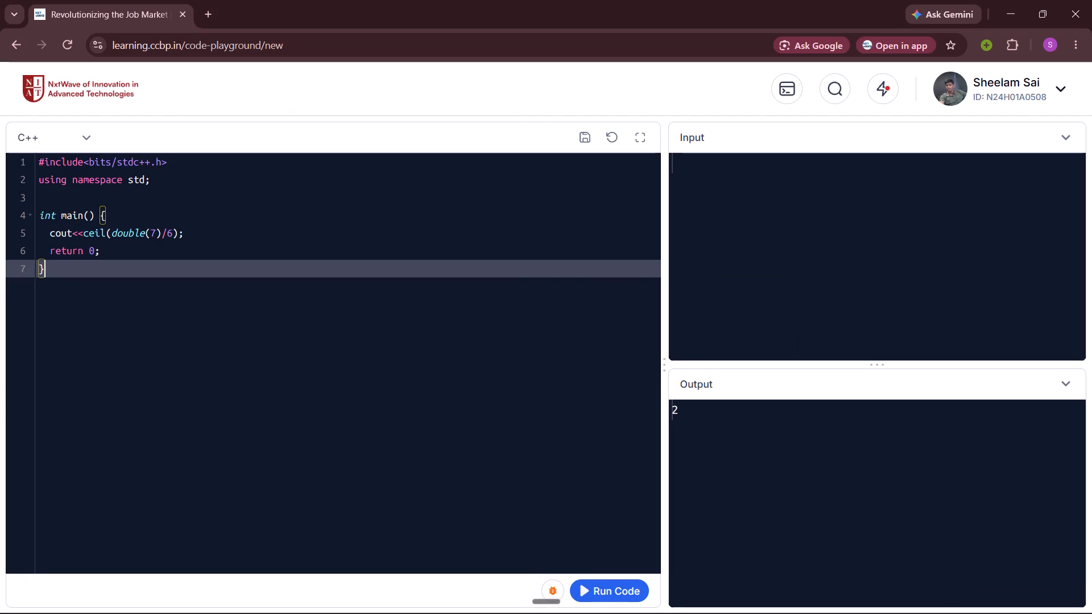
left_click(33, 86)
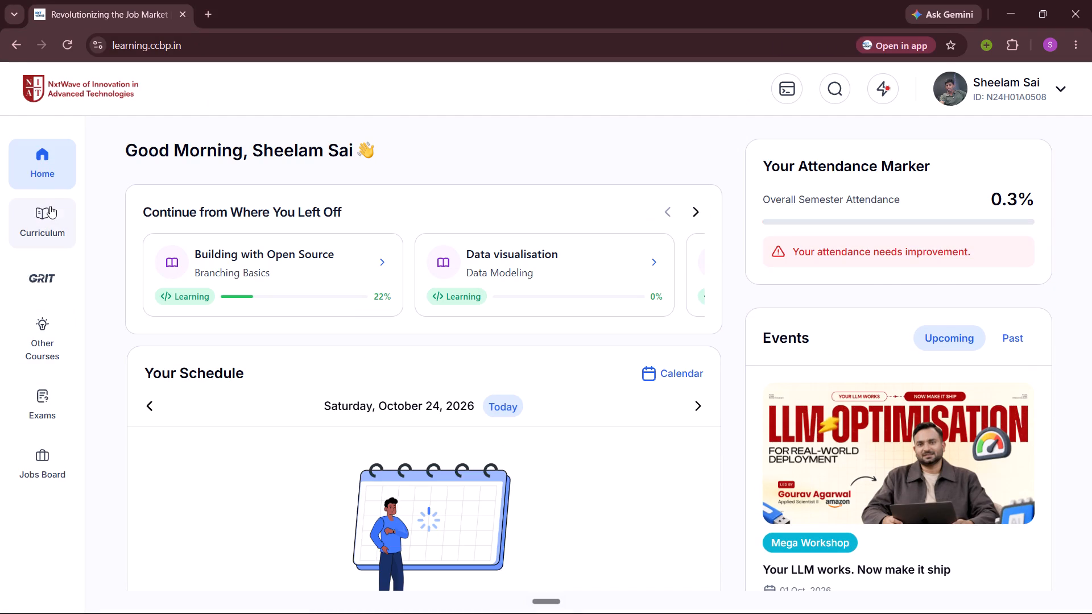
left_click(54, 226)
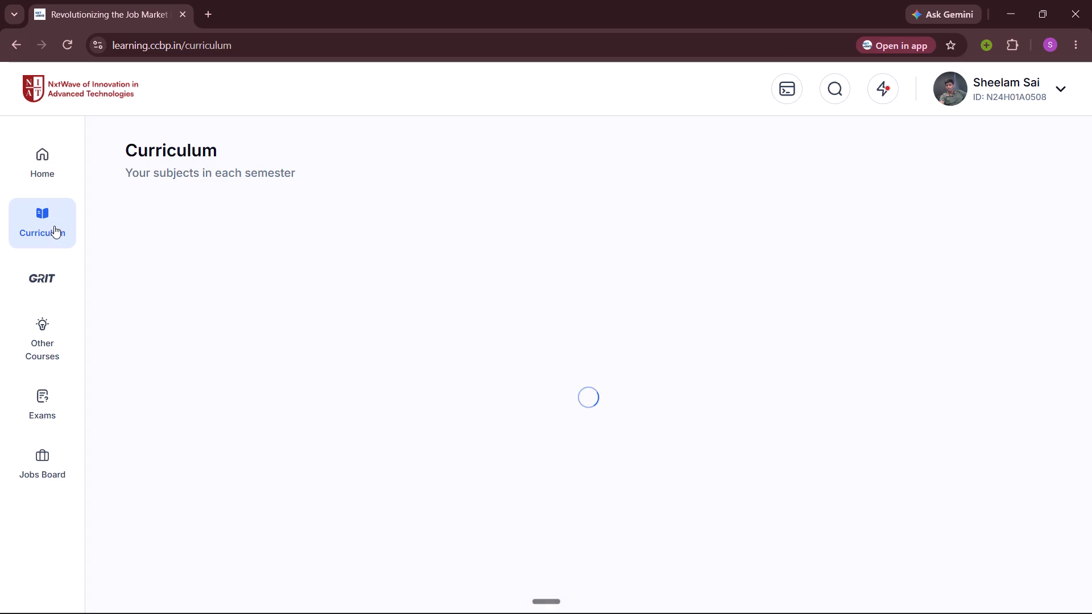
left_click(37, 179)
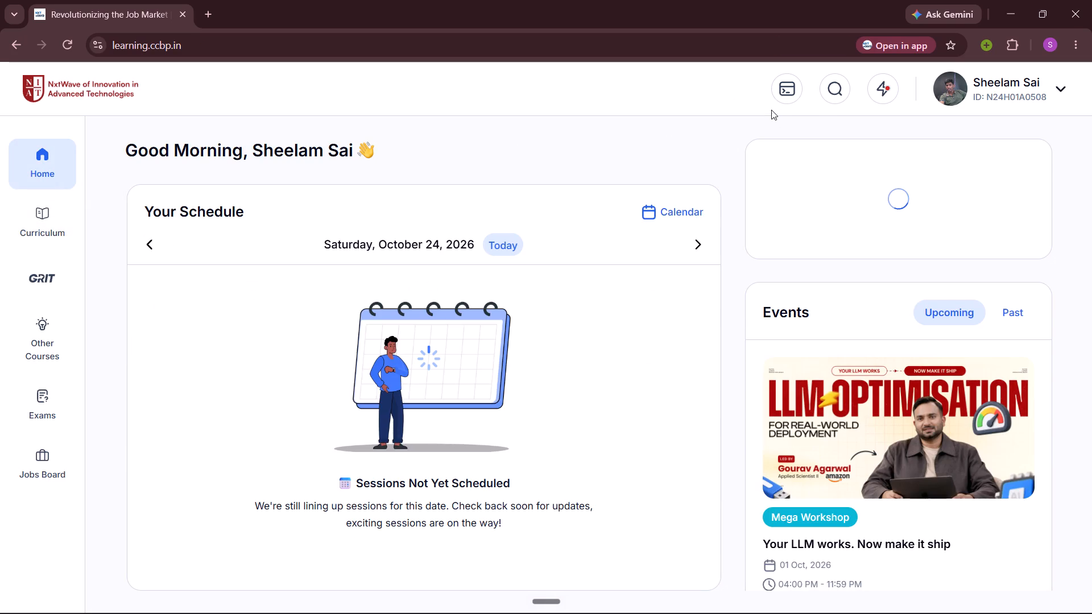
left_click(781, 94)
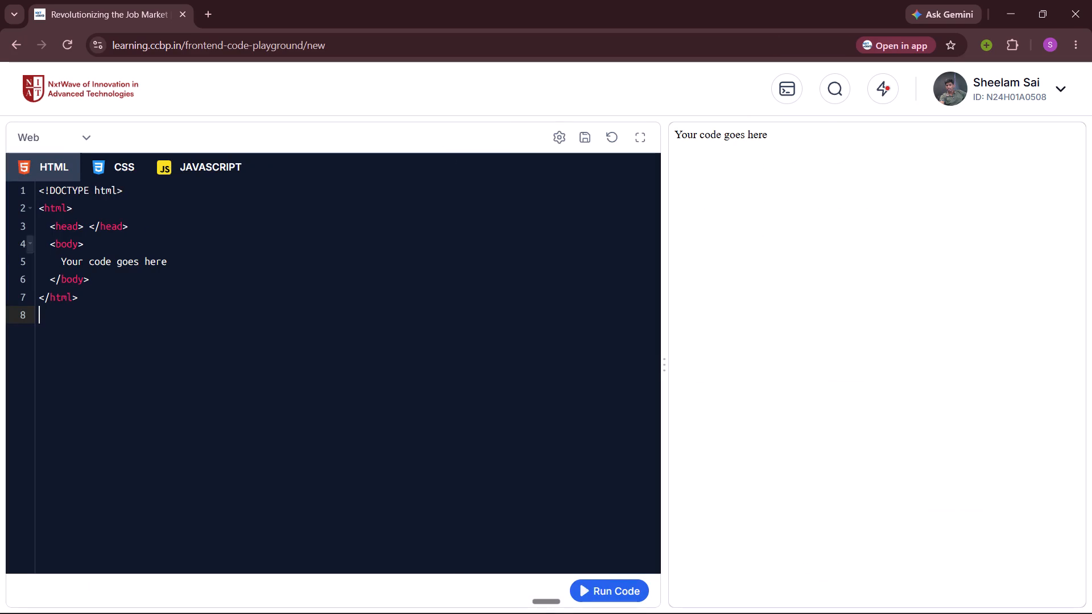
left_click(49, 143)
left_click(49, 143)
scroll(49, 143, "right", 3)
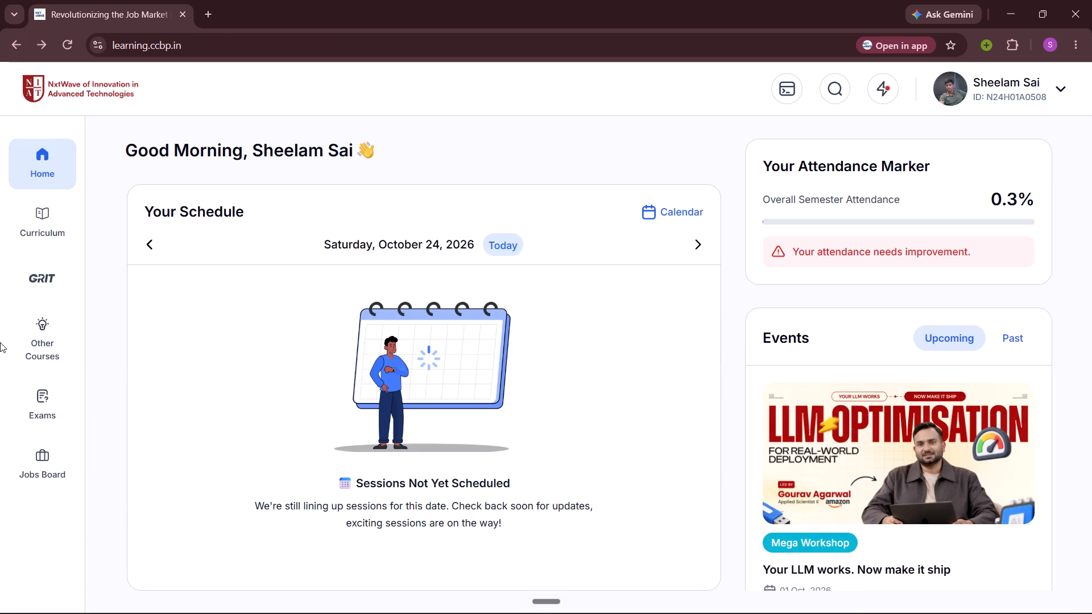
Look through the portal's Other Courses, Jobs Board, Exams, GRIT, Curriculum and Home pages for saved code.
left_click(37, 322)
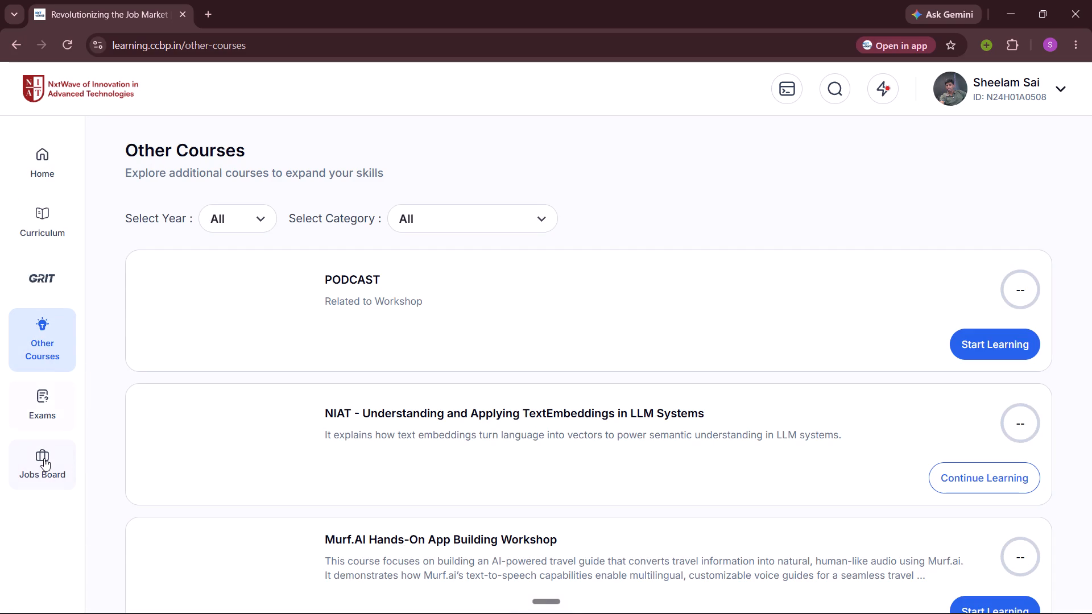
left_click(44, 458)
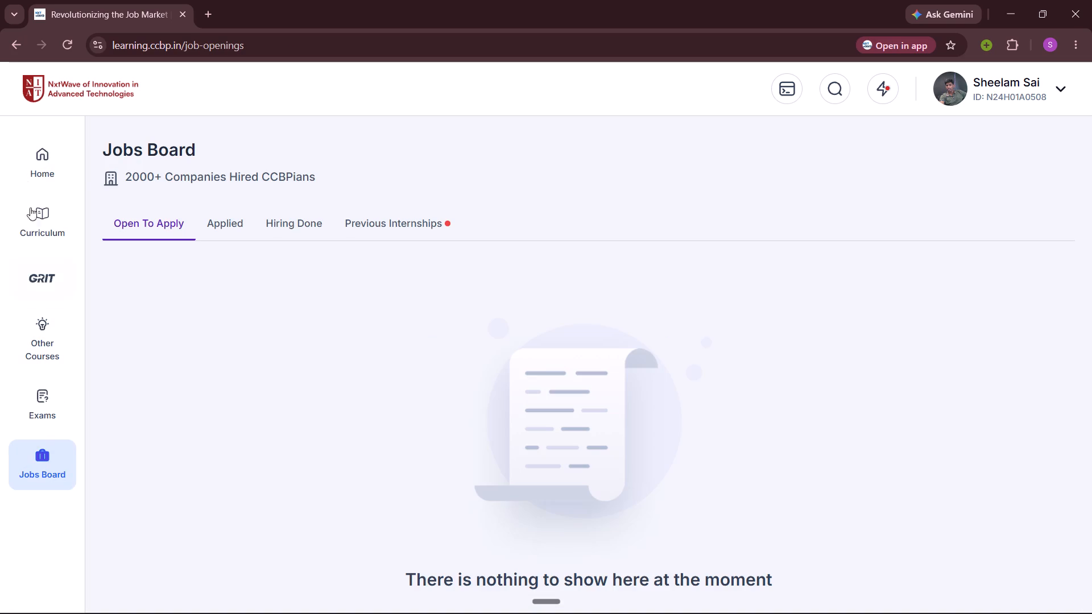
left_click(23, 157)
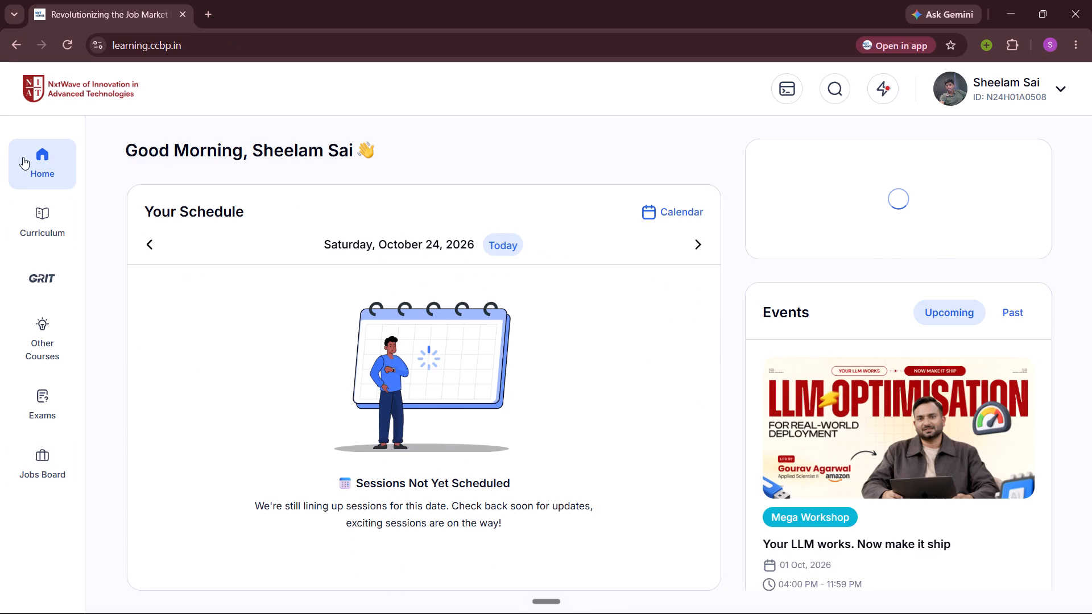
scroll(163, 234, "down", 7)
scroll(163, 234, "up", 6)
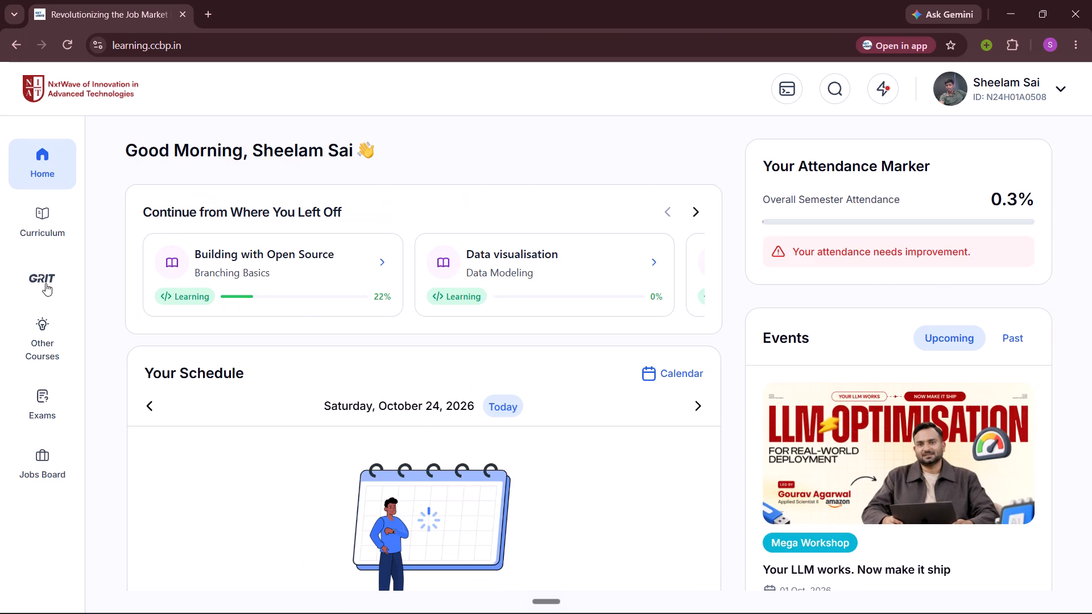
left_click(40, 464)
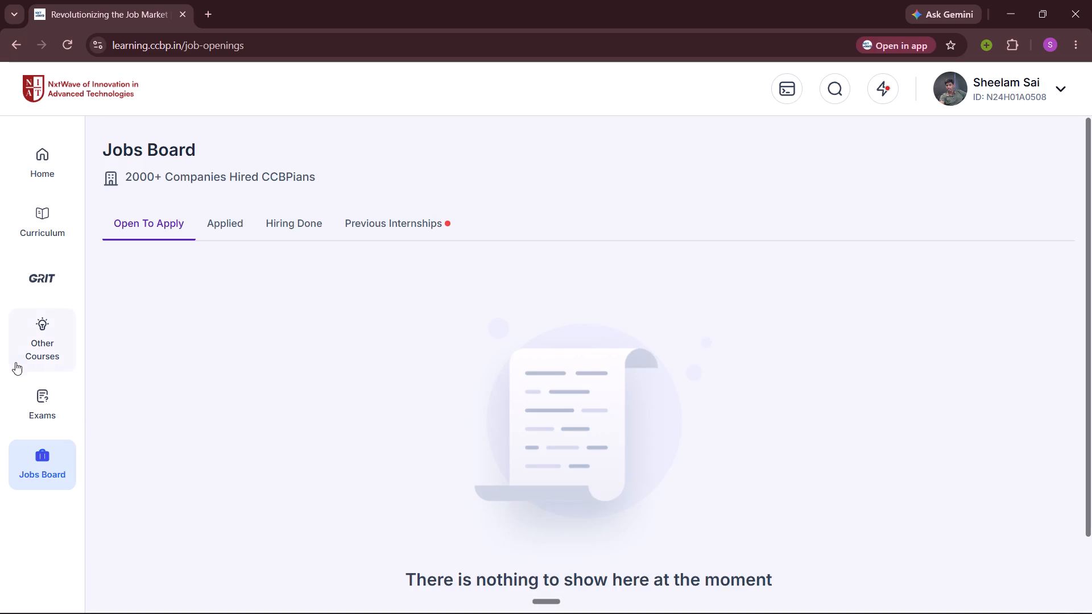
left_click(23, 393)
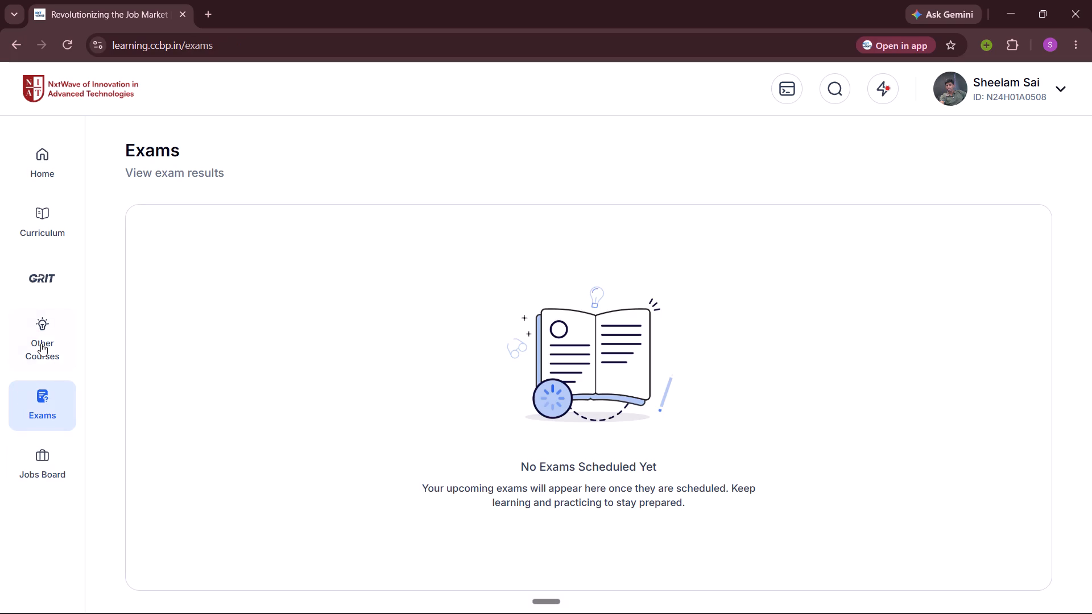
left_click(42, 335)
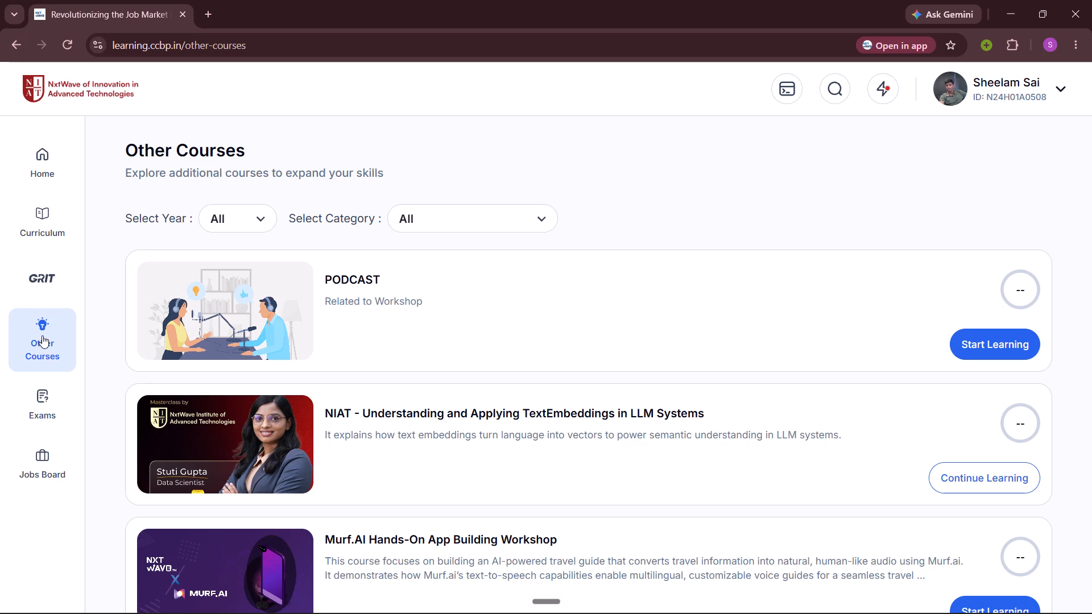
left_click(37, 291)
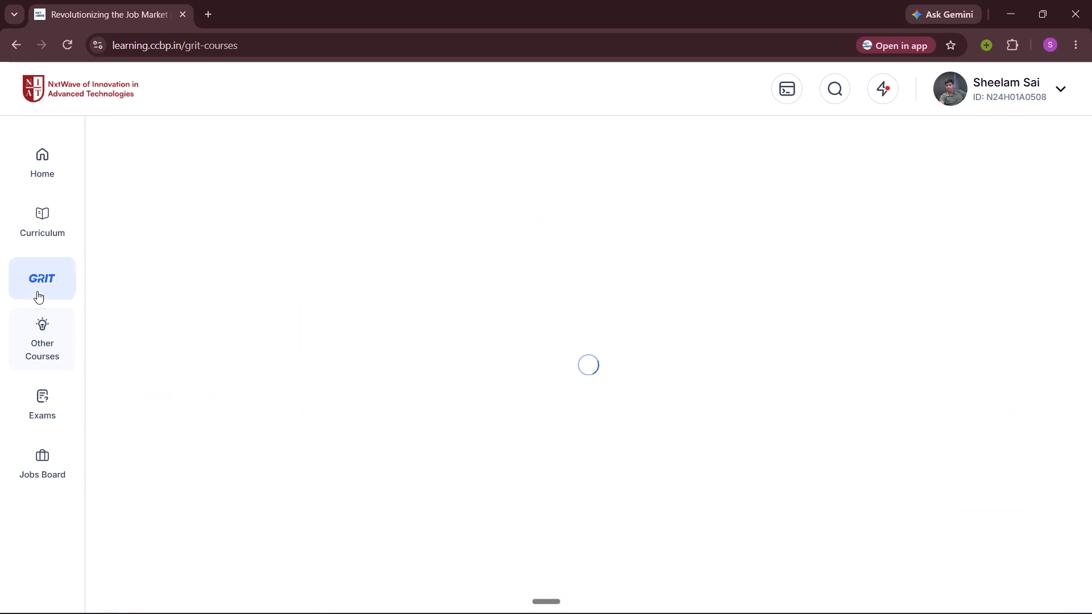
left_click(47, 222)
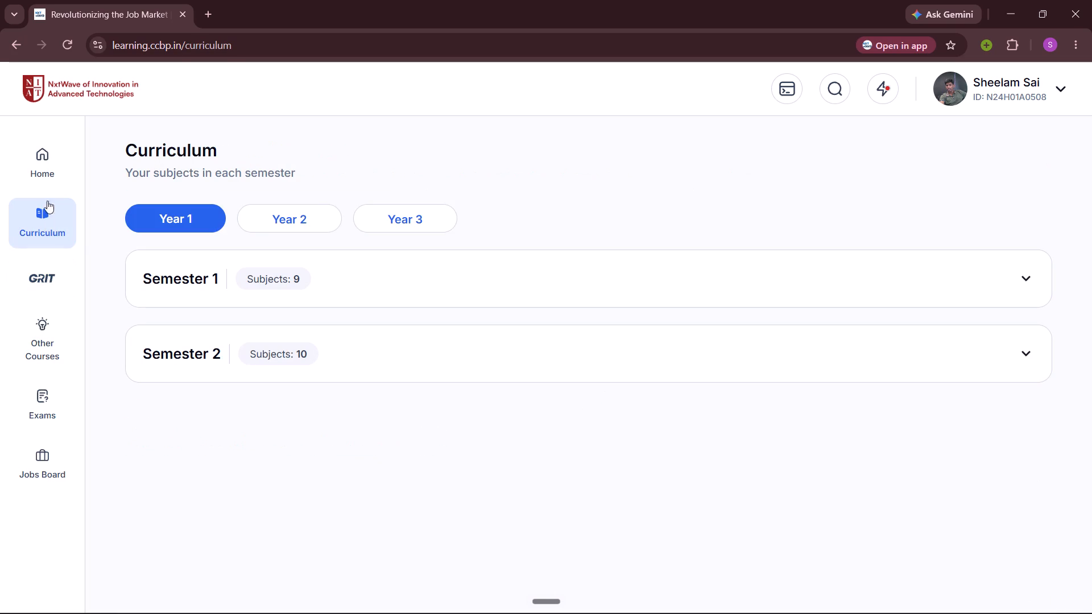
left_click(53, 171)
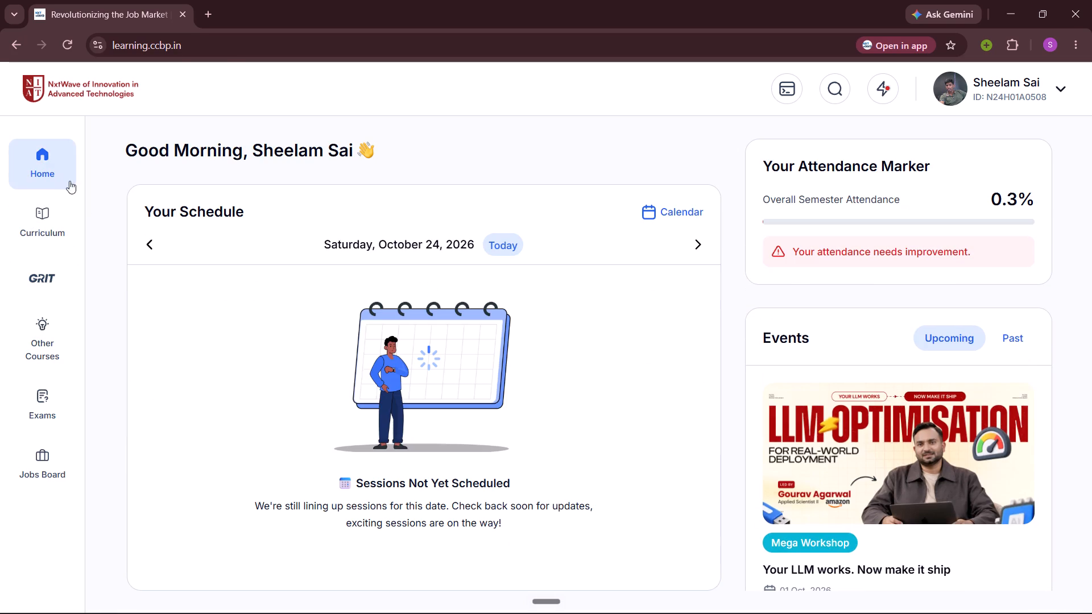
scroll(122, 280, "down", 5)
scroll(189, 368, "down", 2)
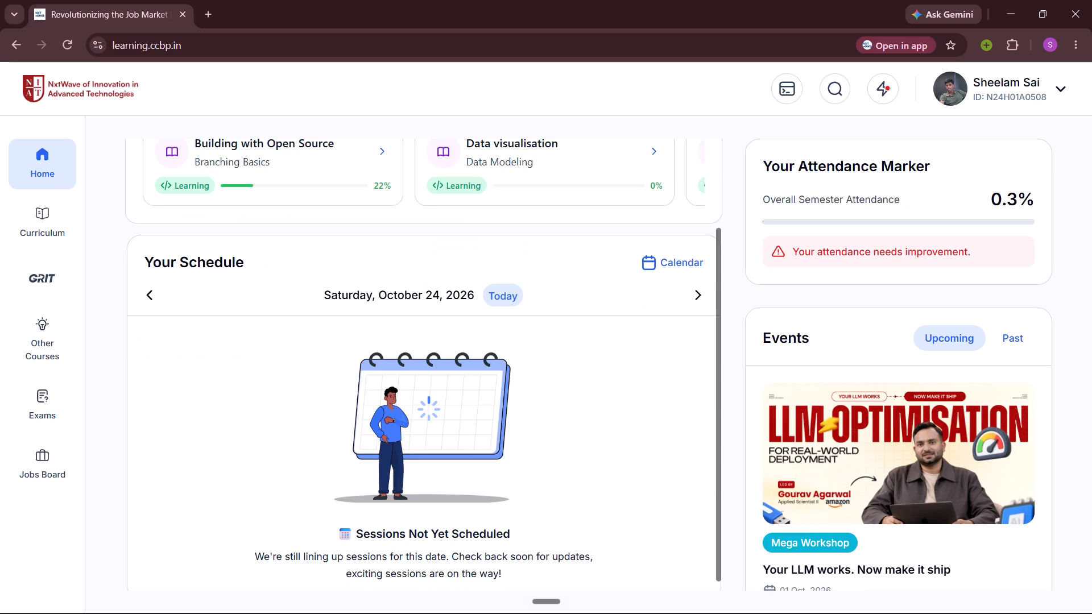
scroll(313, 329, "up", 4)
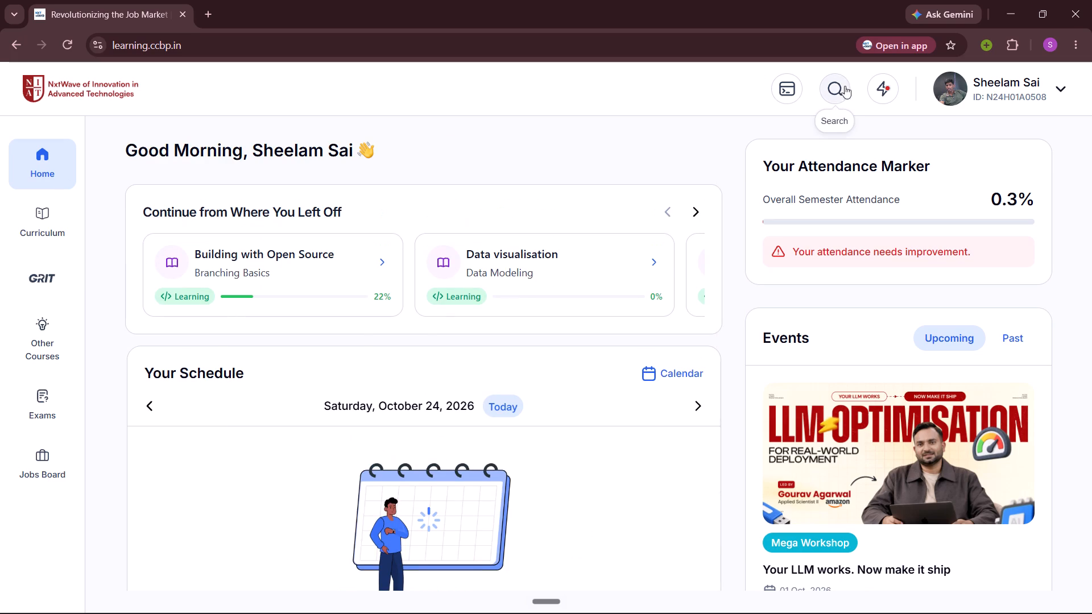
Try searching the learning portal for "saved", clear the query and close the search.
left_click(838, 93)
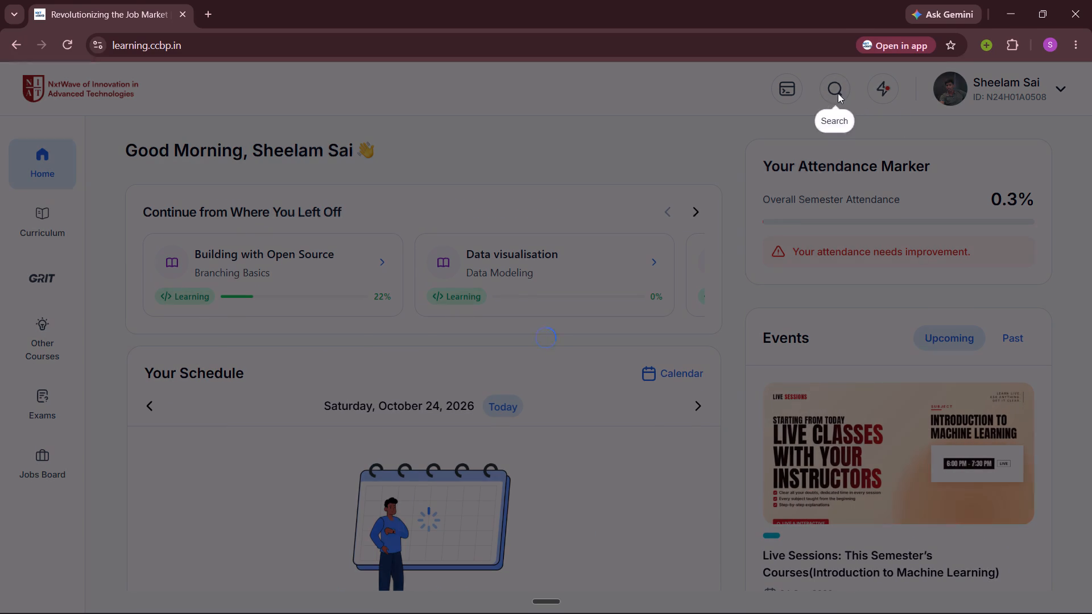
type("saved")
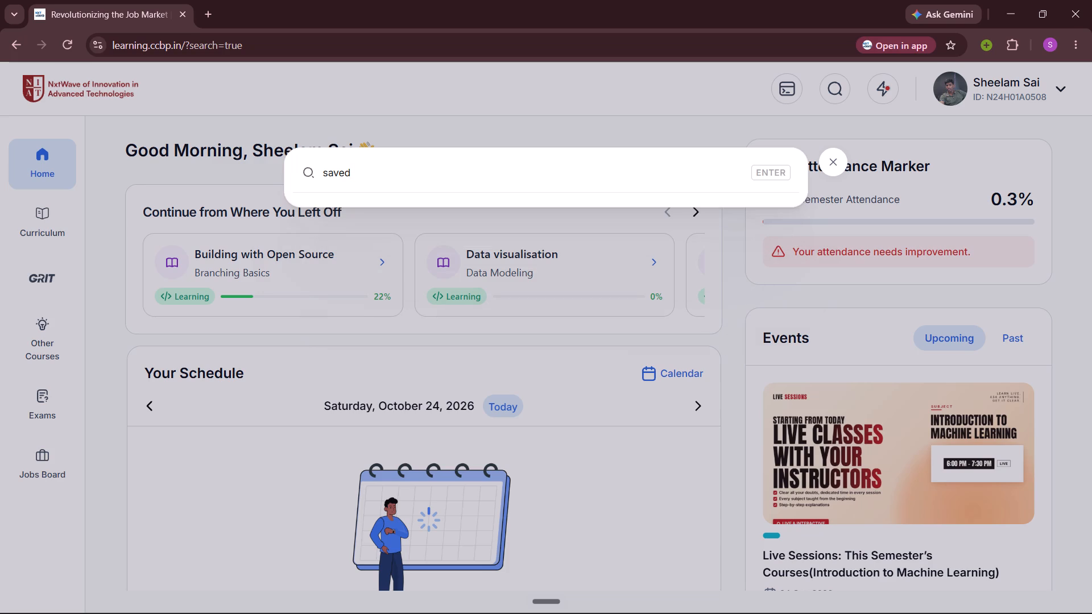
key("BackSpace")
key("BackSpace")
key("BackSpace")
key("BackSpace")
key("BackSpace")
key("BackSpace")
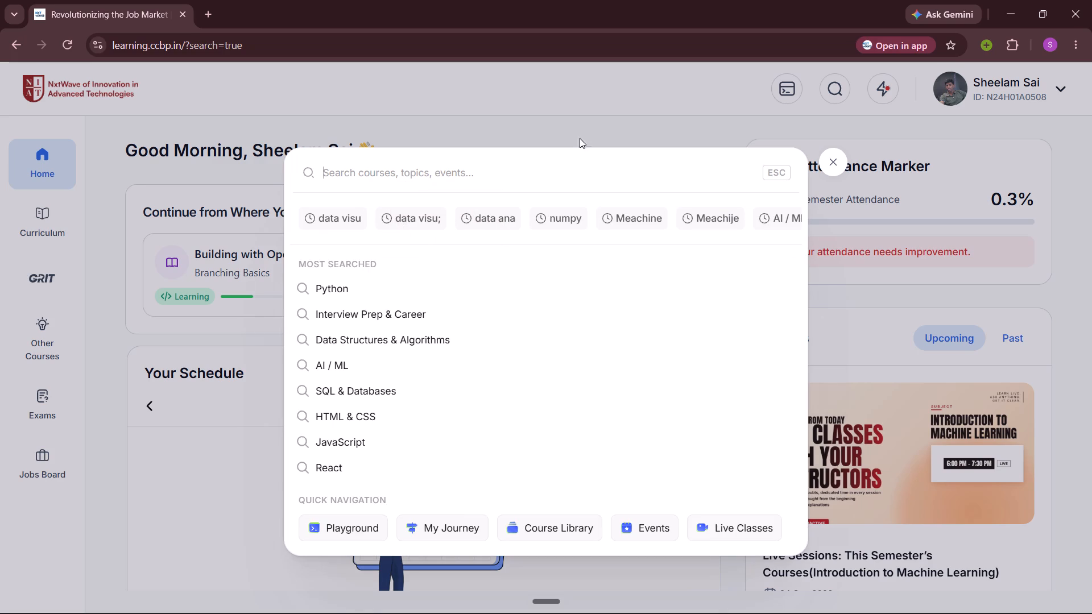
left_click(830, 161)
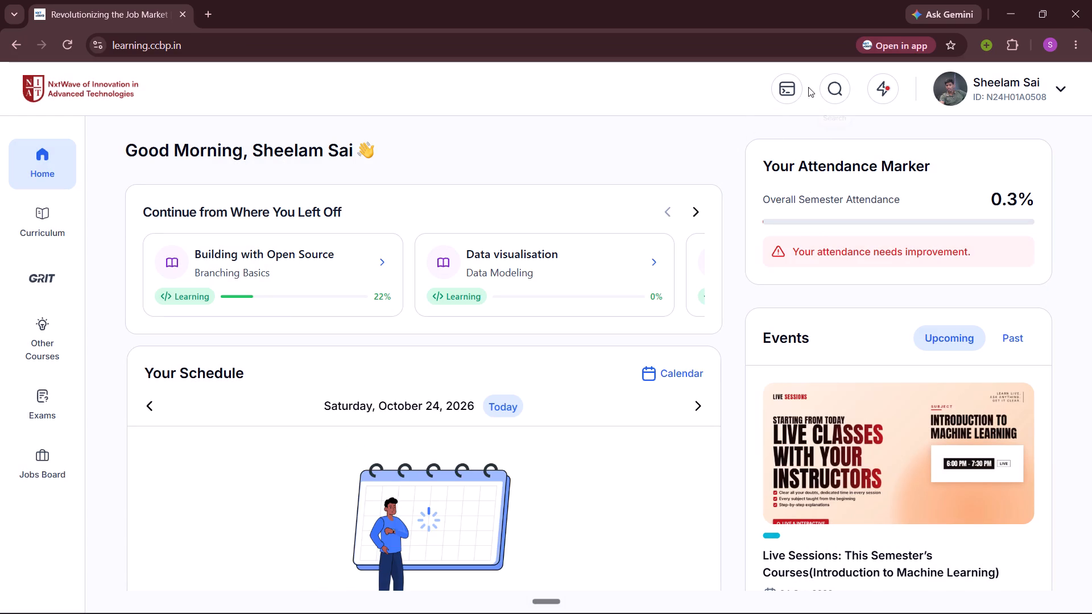
Open the code playground in C++, check the dialog for saving a code snippet, and close it without saving.
left_click(793, 89)
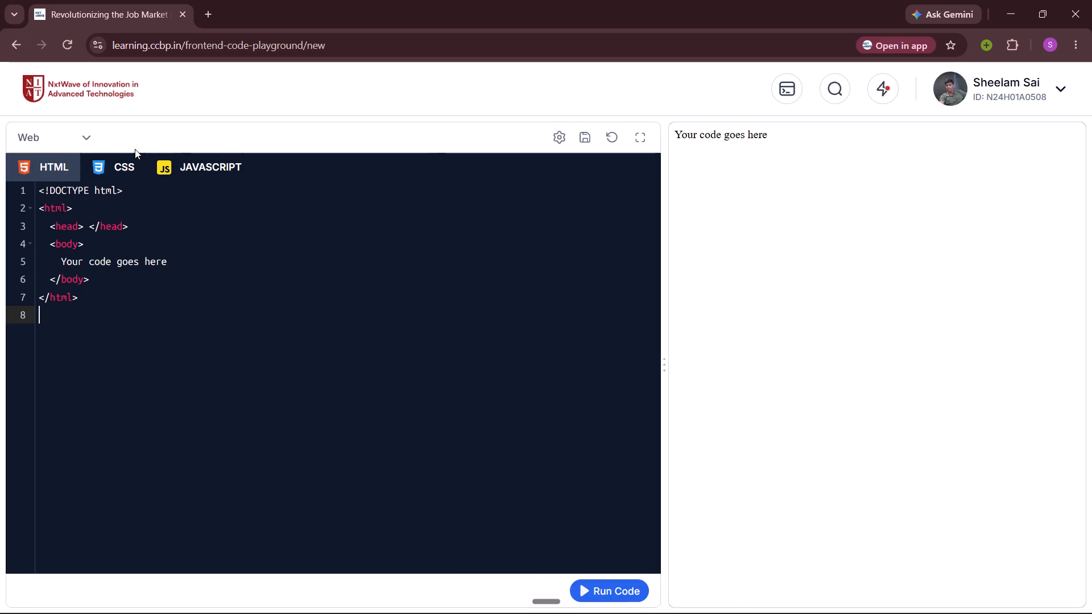
left_click(62, 140)
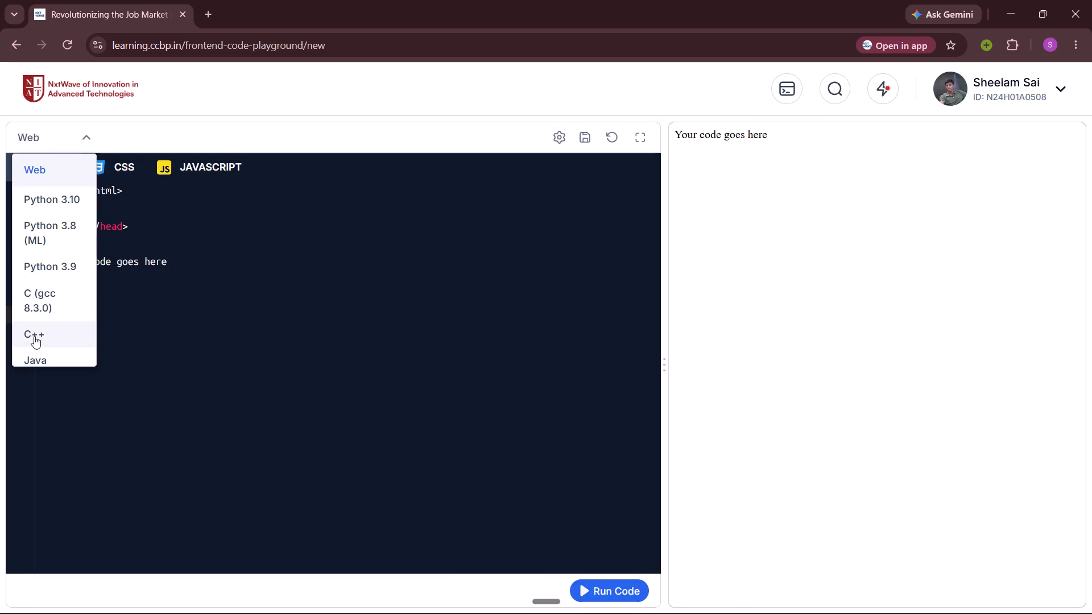
left_click(34, 335)
scroll(151, 311, "down", 3)
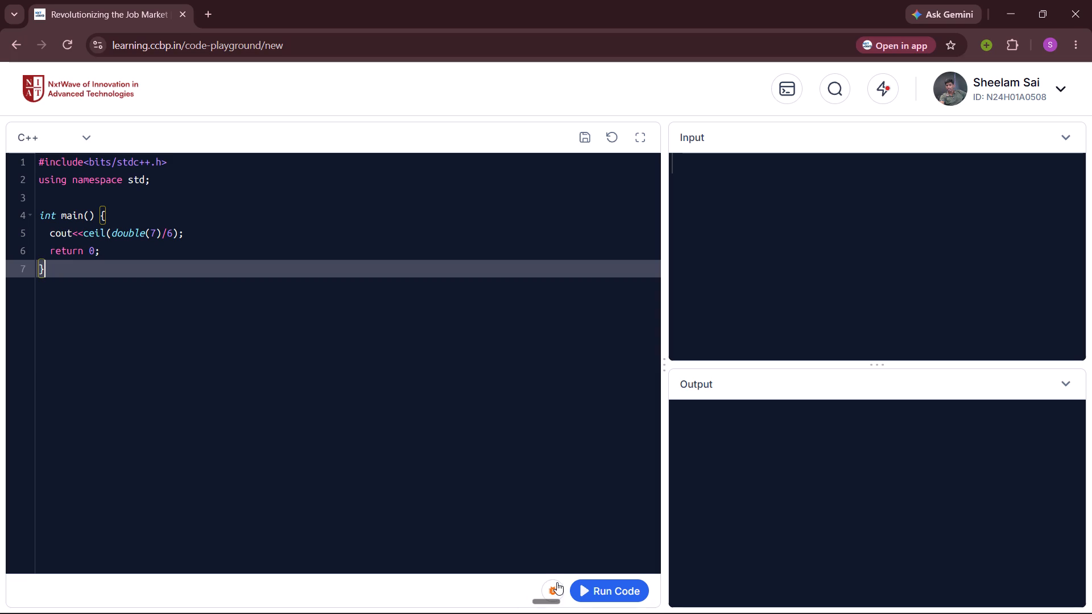
left_click(576, 134)
left_click(580, 135)
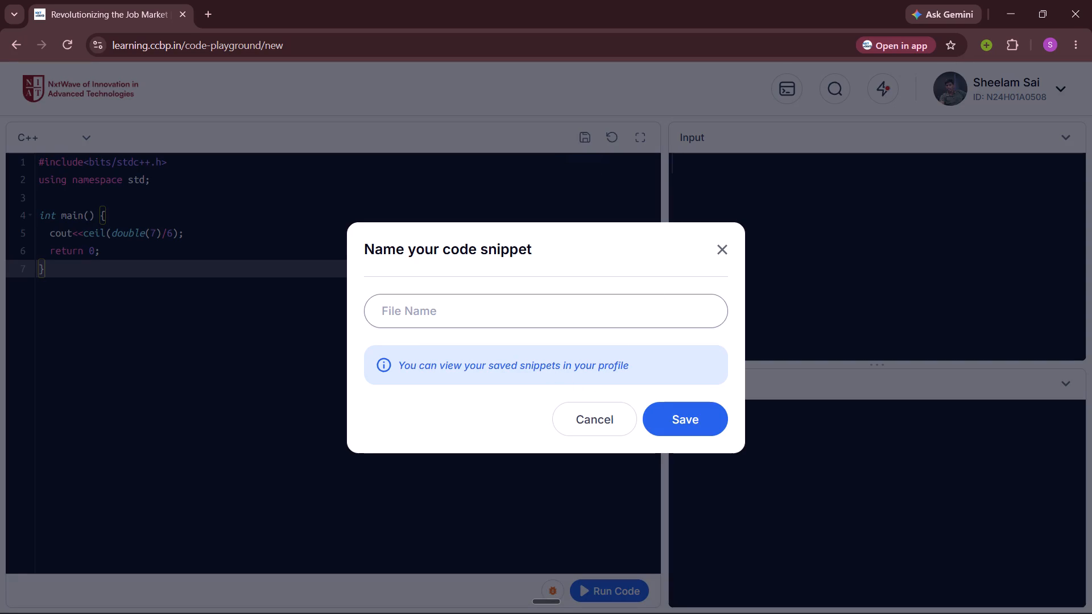
left_click_drag(722, 264, 726, 250)
left_click(726, 250)
Open the account's saved Code Snippets page and look through the listed snippets.
left_click(944, 96)
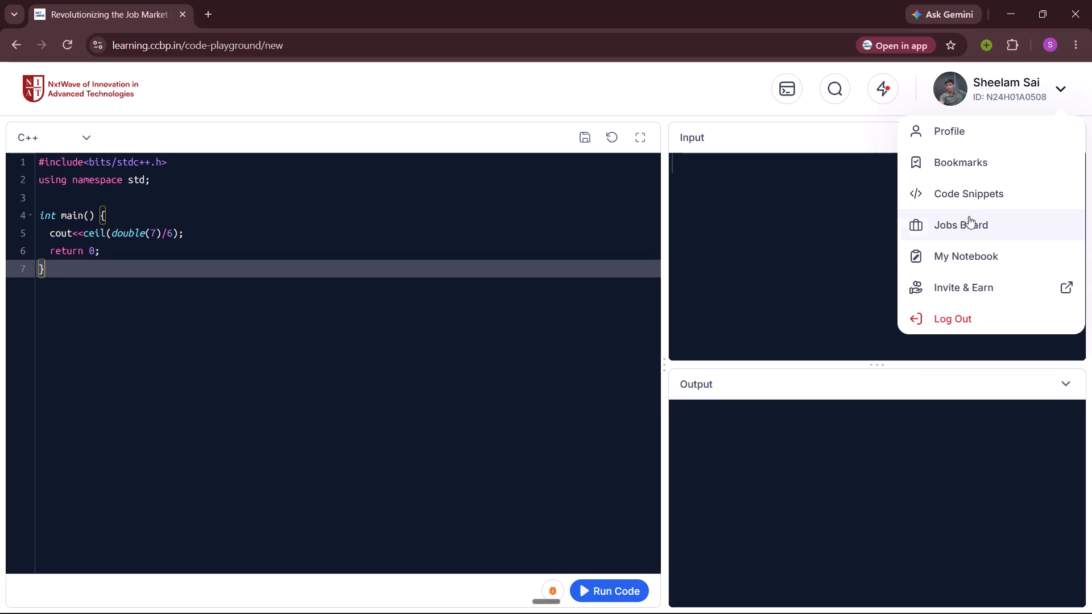
left_click(966, 194)
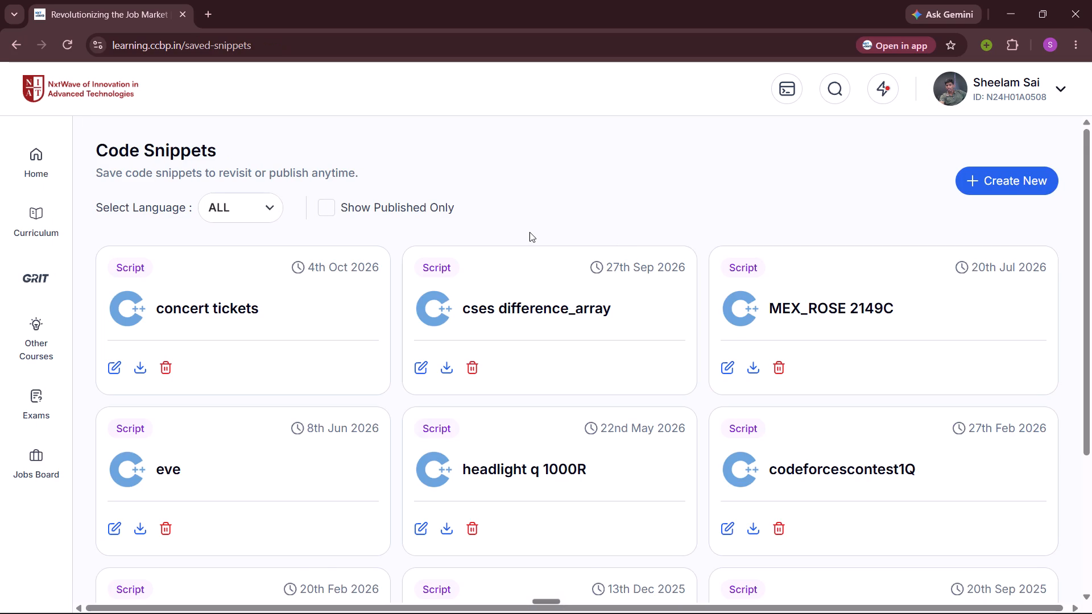
scroll(530, 232, "down", 1)
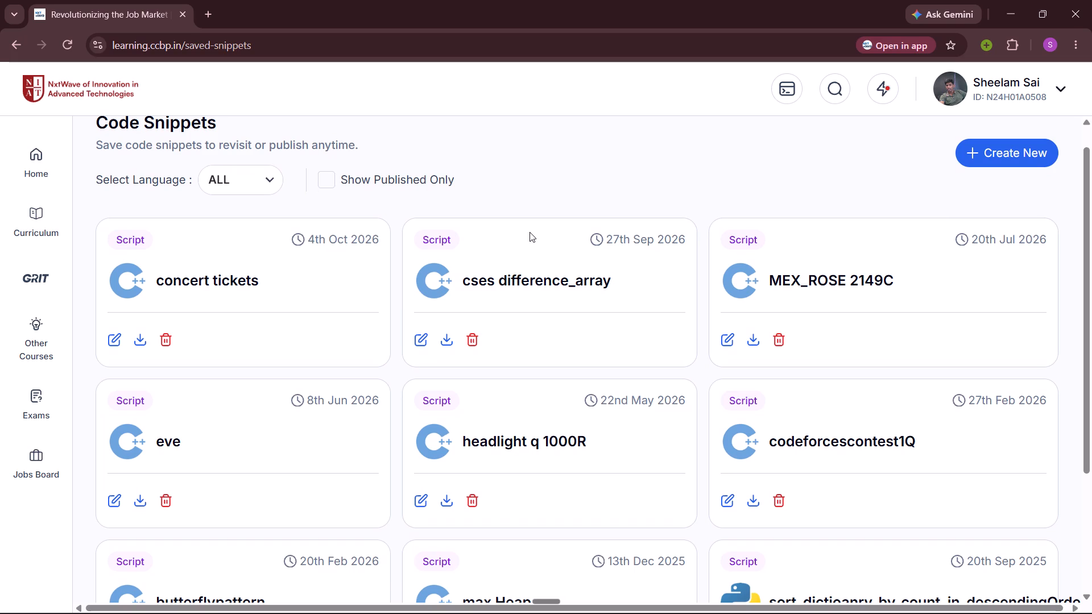
scroll(530, 232, "down", 1)
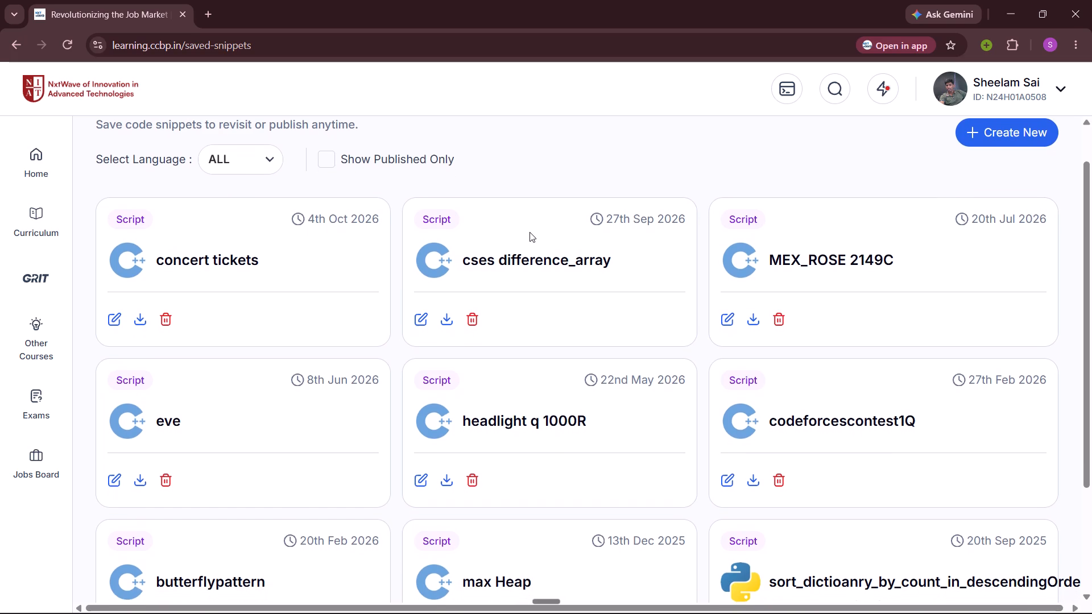
scroll(530, 232, "down", 2)
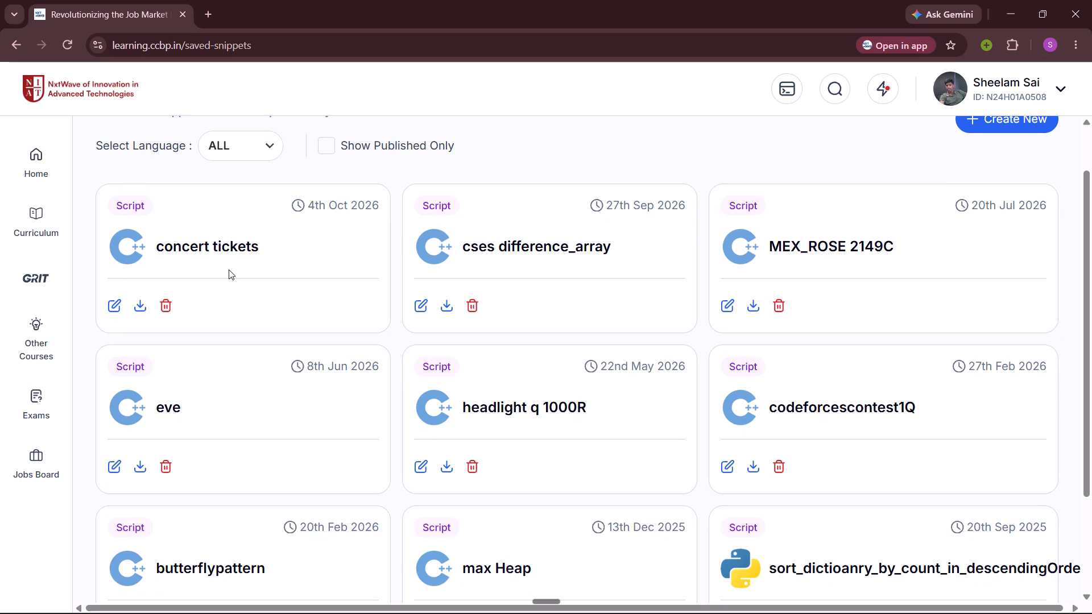
View the saved "concert tickets" snippet's code, return to the Code Snippets page and look through the listed snippets again.
left_click(121, 301)
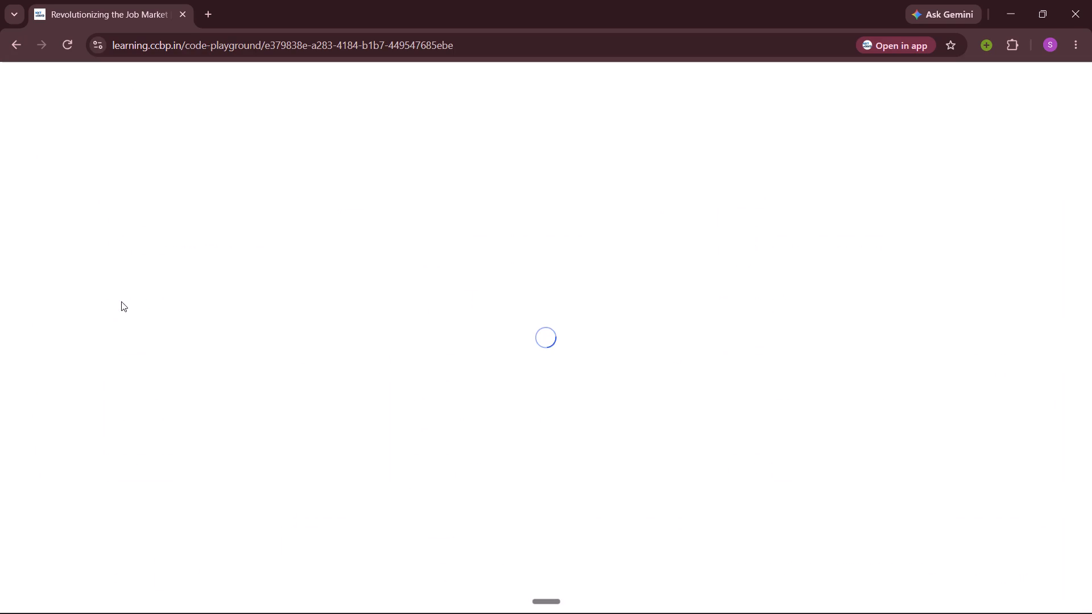
scroll(189, 362, "up", 2)
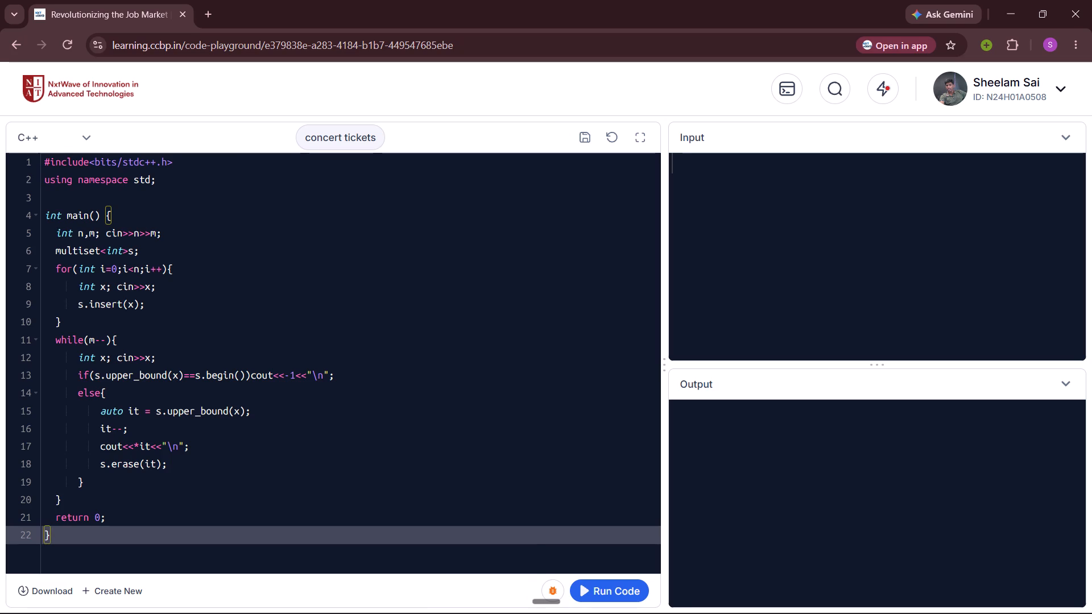
scroll(189, 362, "right", 6)
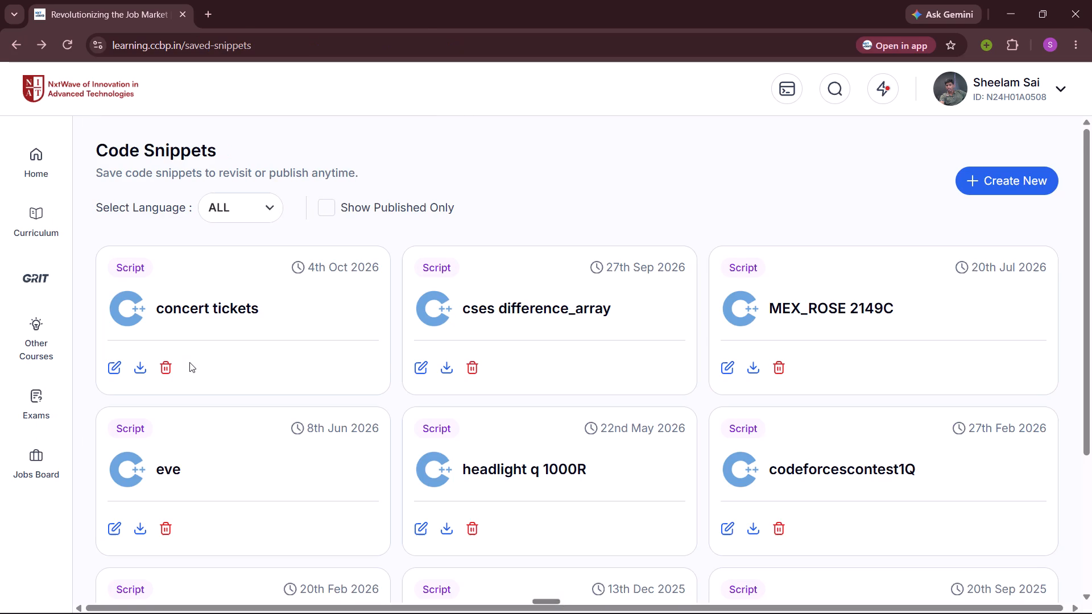
scroll(214, 322, "down", 2)
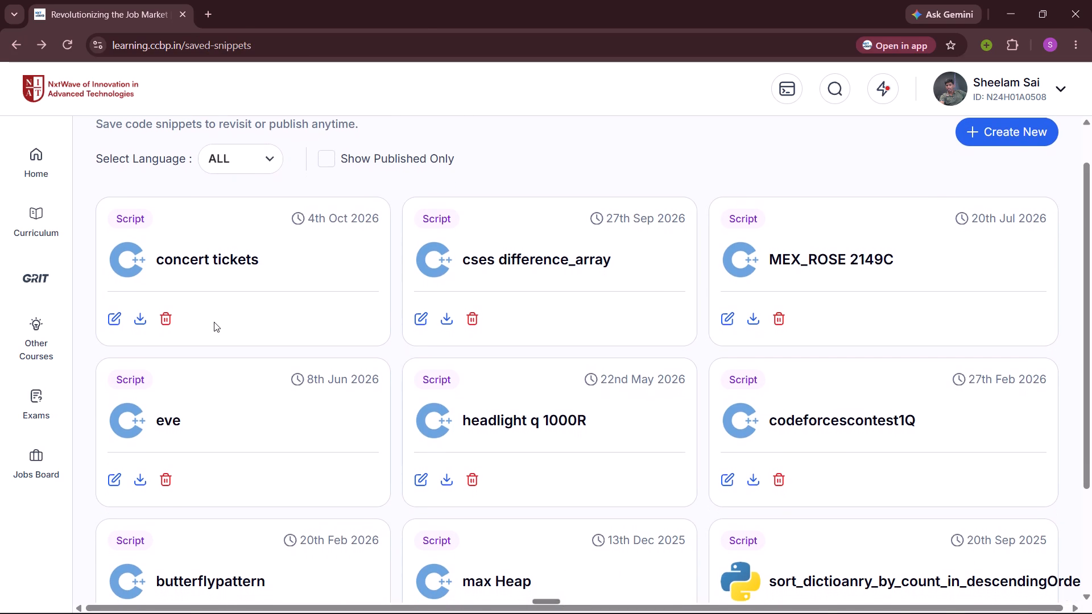
scroll(214, 322, "down", 2)
scroll(214, 322, "up", 1)
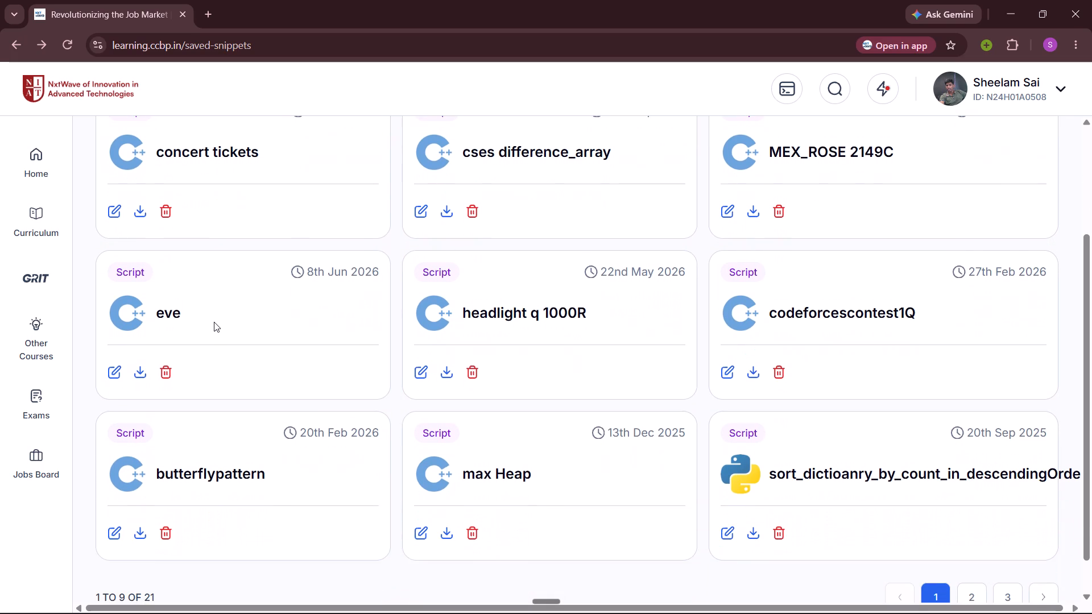
scroll(214, 322, "up", 2)
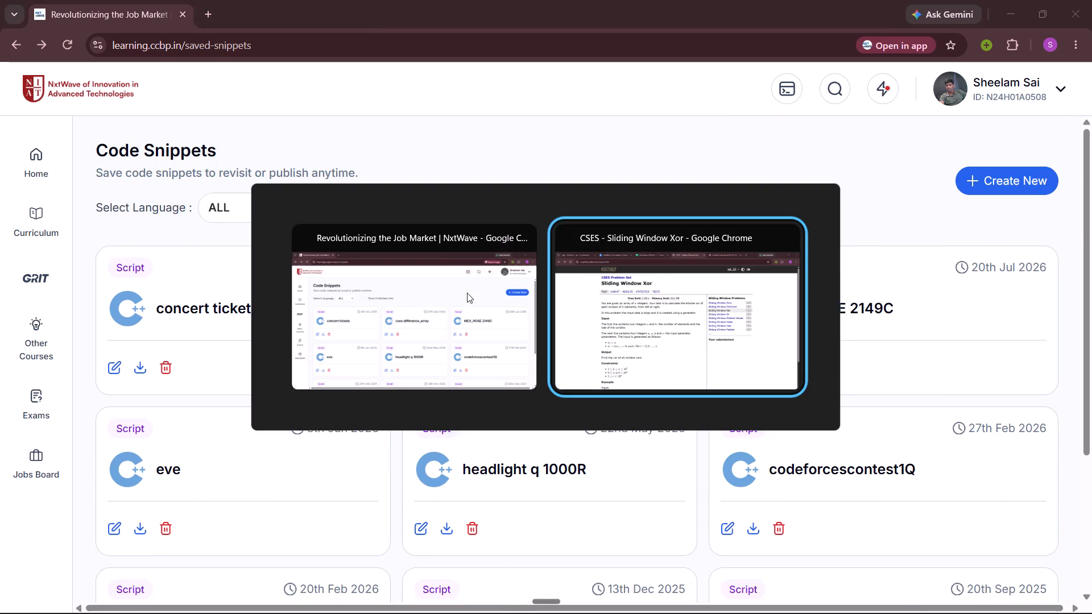
scroll(573, 288, "up", 1)
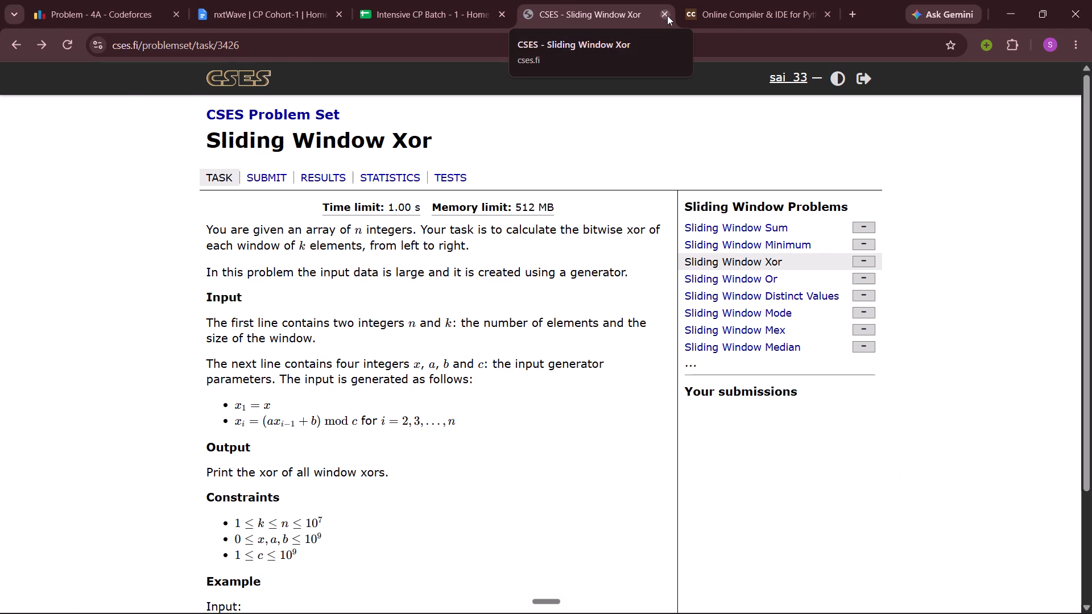
Close the Sliding Window Xor problem page and set that problem's status in the homework sheet to Yet to attempt.
left_click(667, 15)
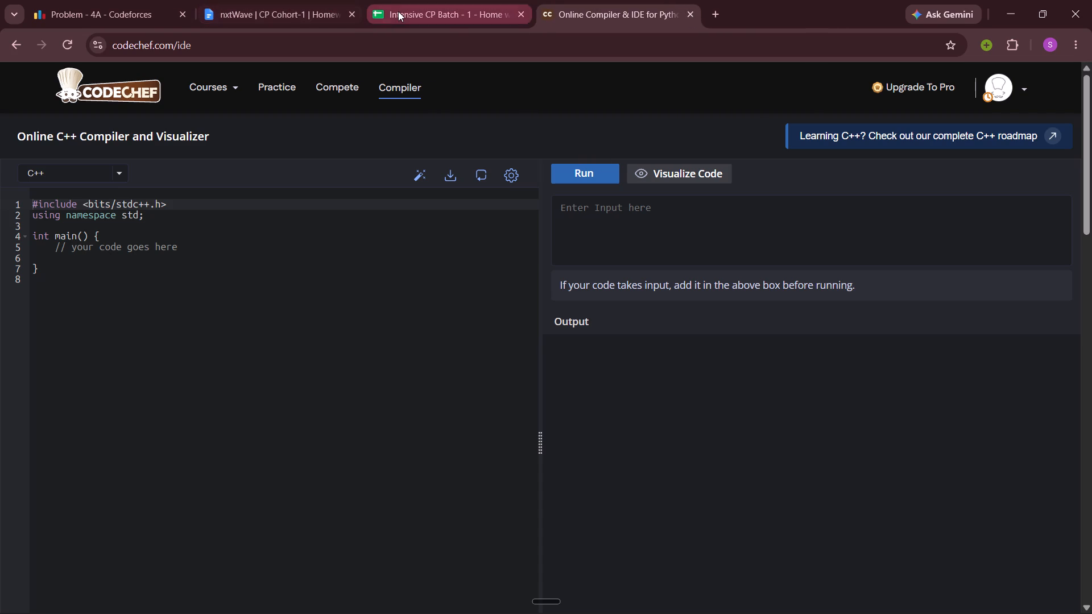
left_click(398, 11)
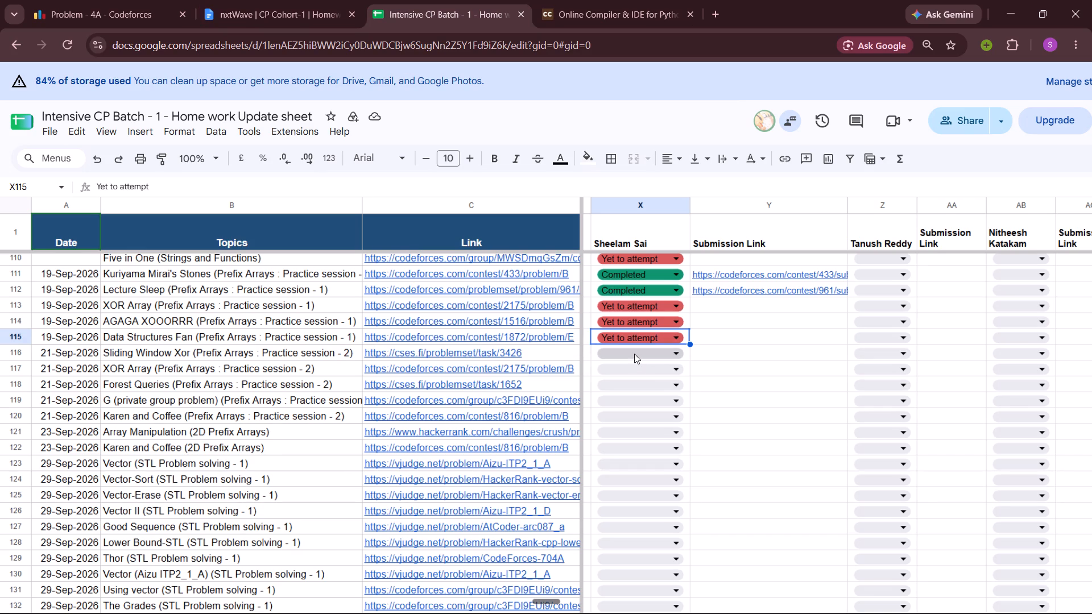
left_click_drag(634, 354, 618, 391)
left_click(618, 391)
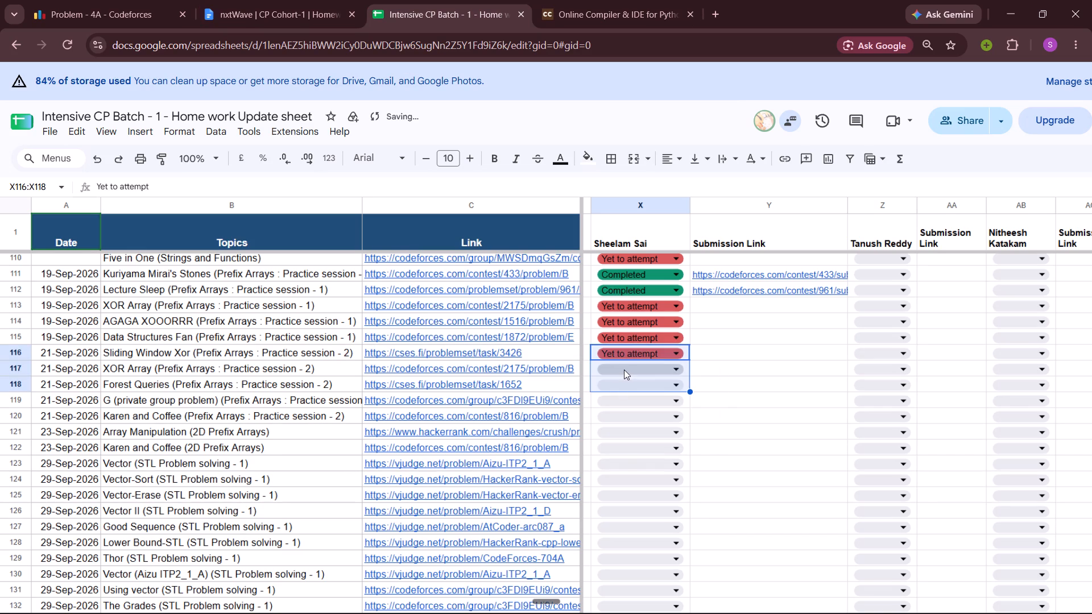
Check the 21-Sep-2026 XOR Array problem page for past submissions, close it, and set the problem's status to Yet to attempt.
left_click(531, 365)
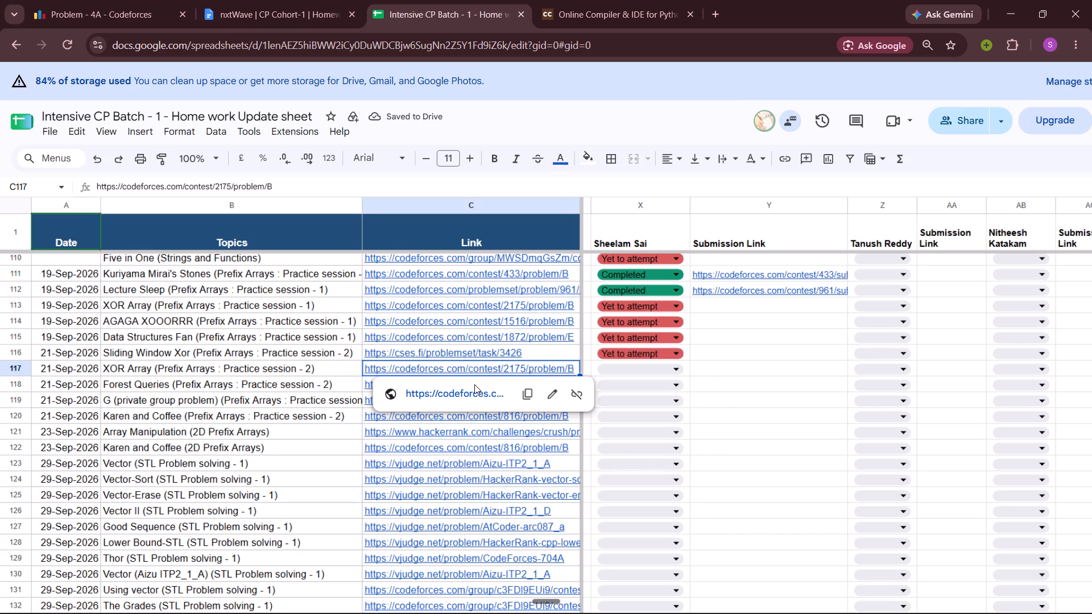
left_click(465, 393)
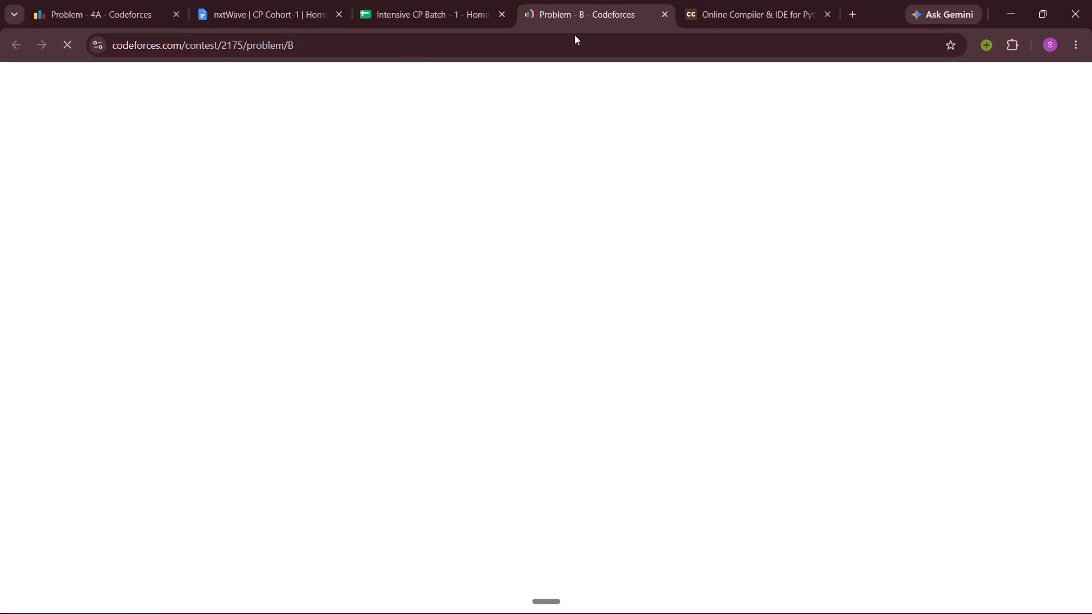
scroll(532, 308, "down", 8)
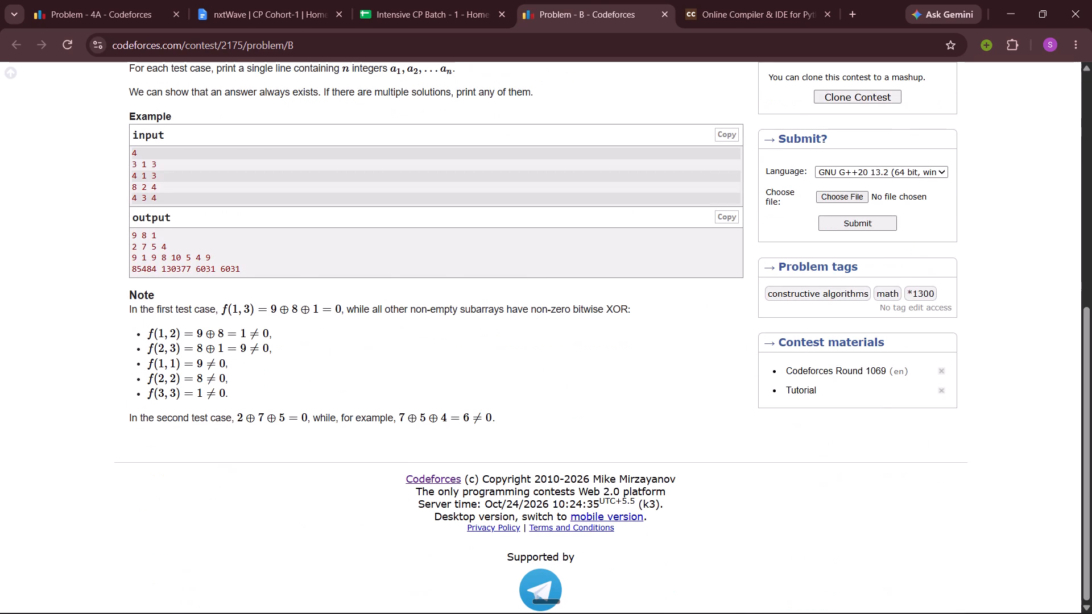
left_click(666, 12)
left_click(614, 365)
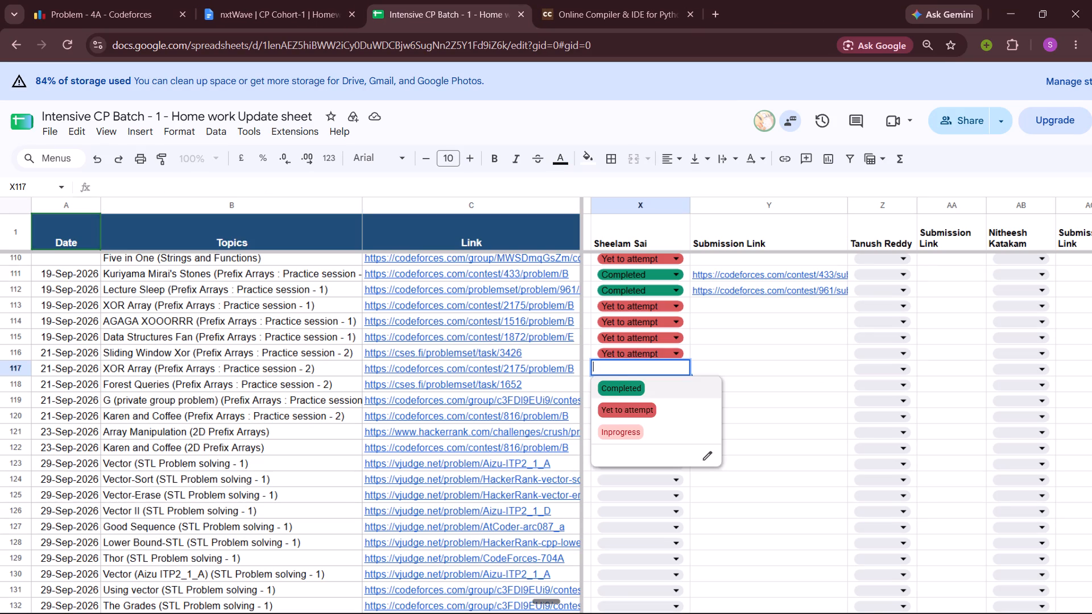
left_click(616, 409)
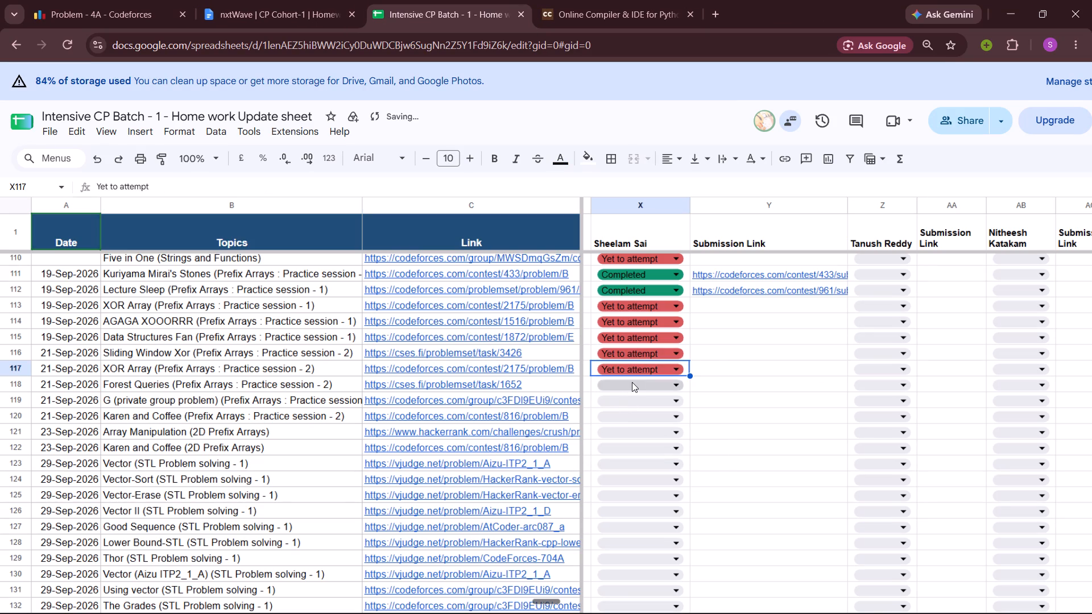
Open the Forest Queries problem page from the sheet, read its statement and check for own submissions, and close it.
left_click(510, 381)
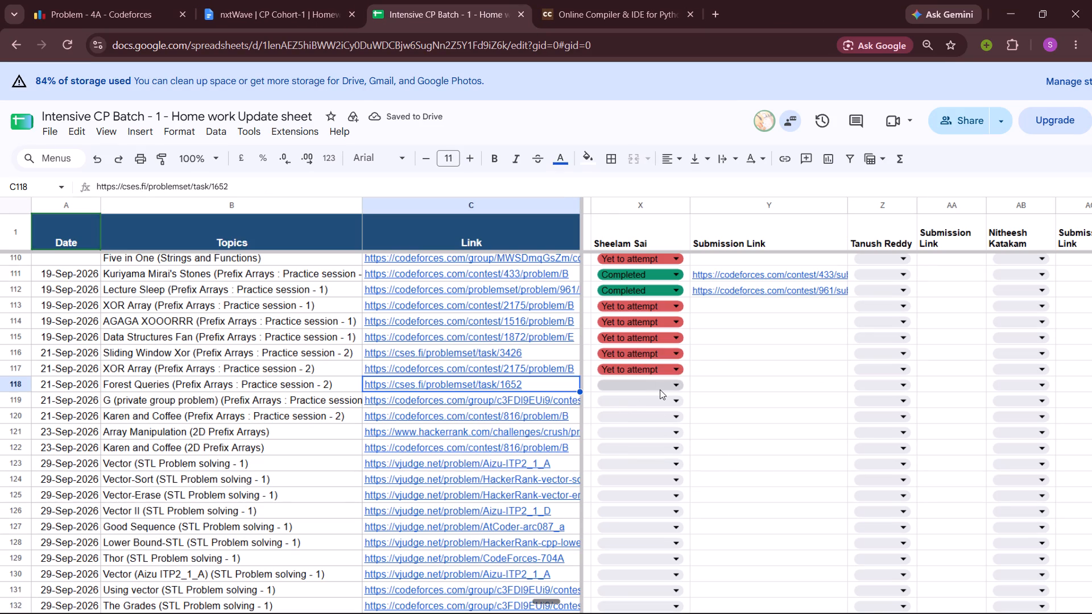
left_click(645, 382)
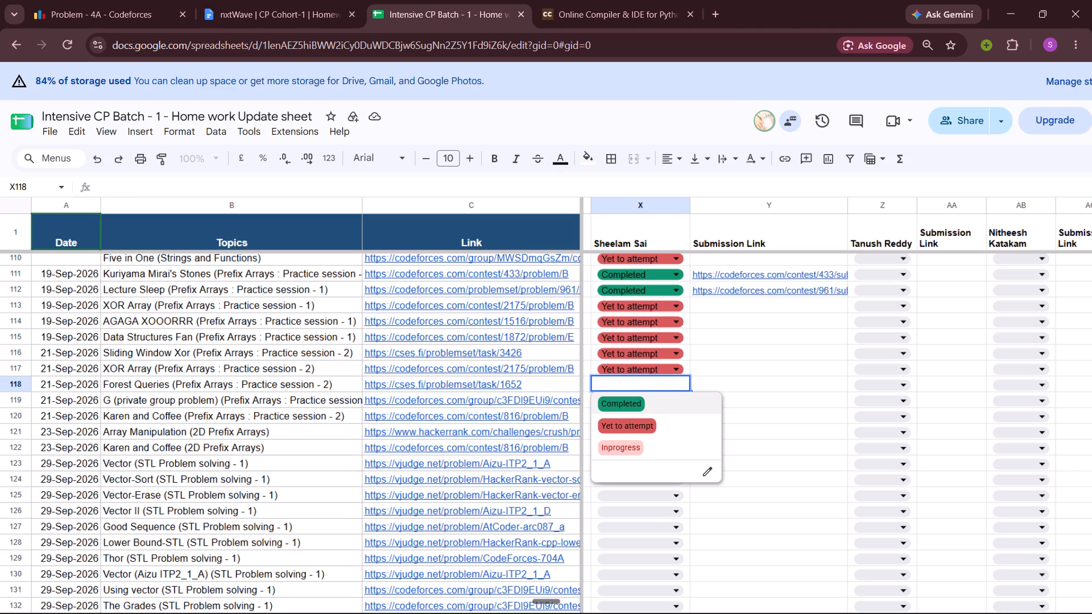
left_click(498, 380)
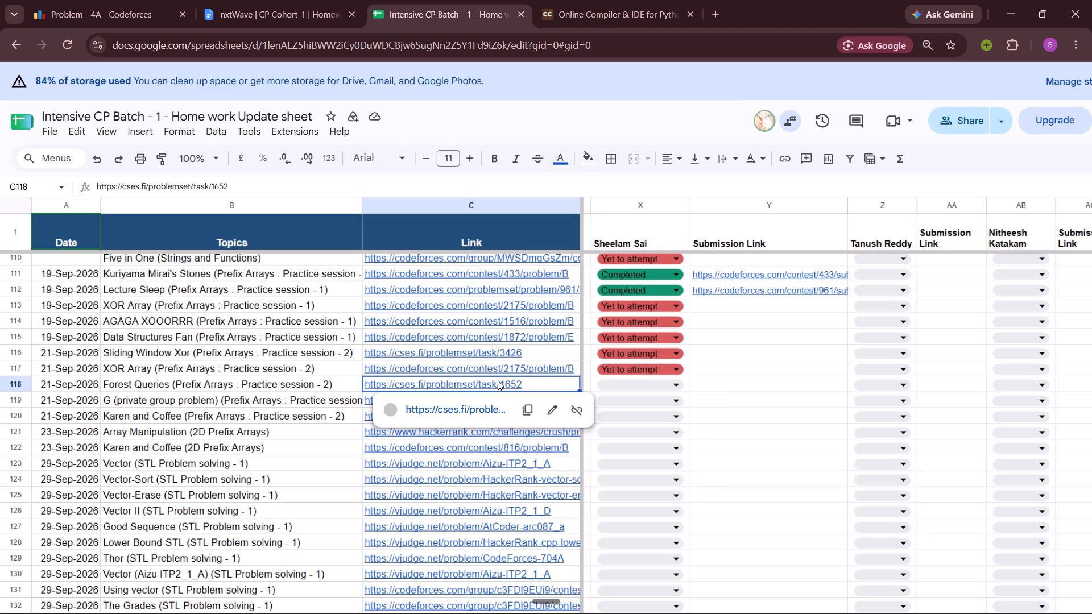
left_click(456, 405)
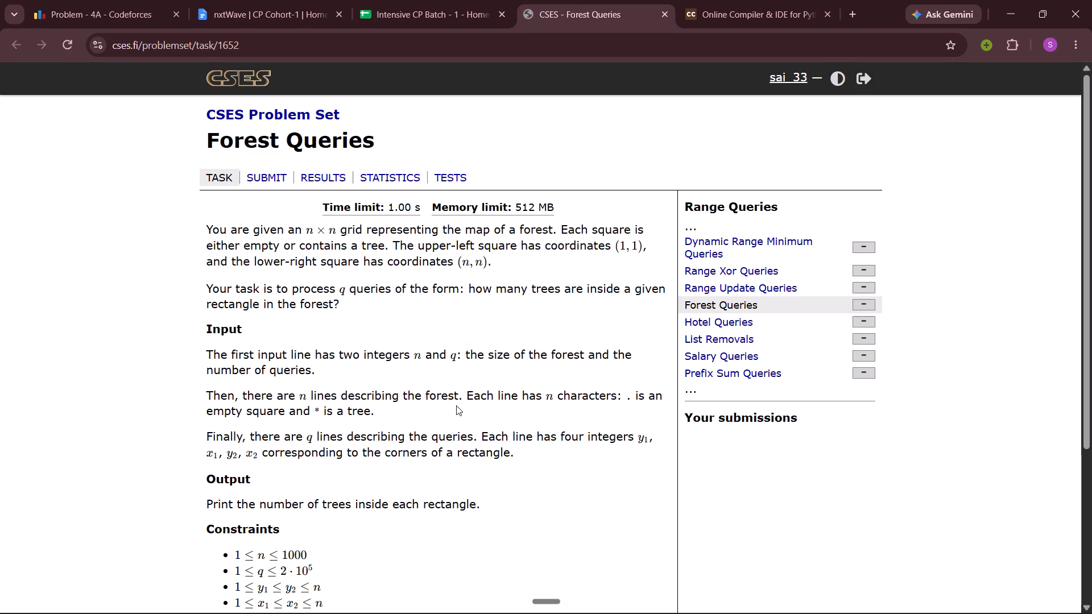
scroll(570, 404, "down", 1)
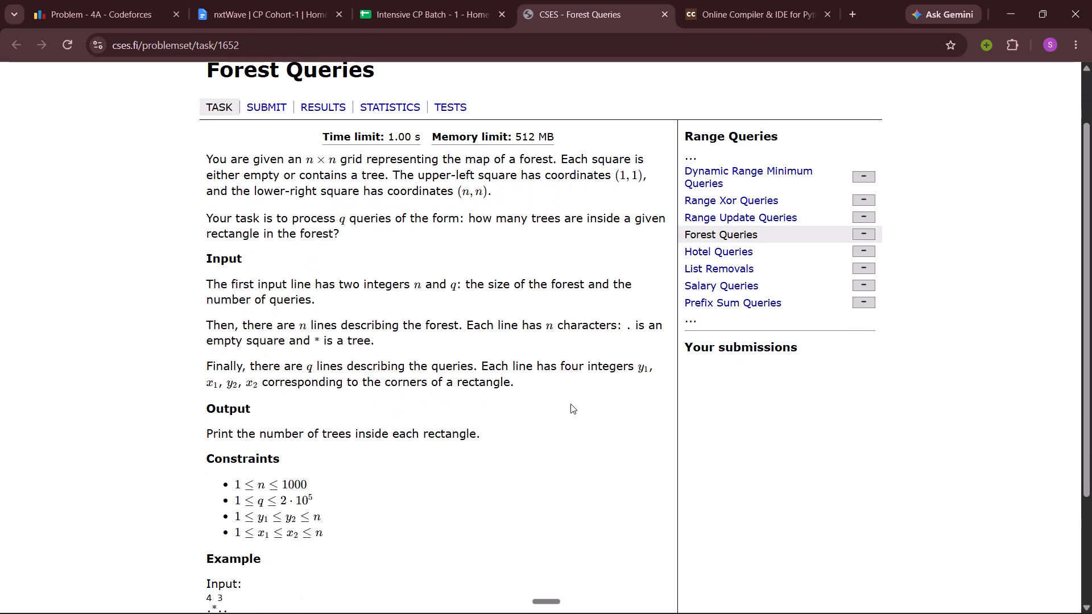
scroll(570, 404, "down", 2)
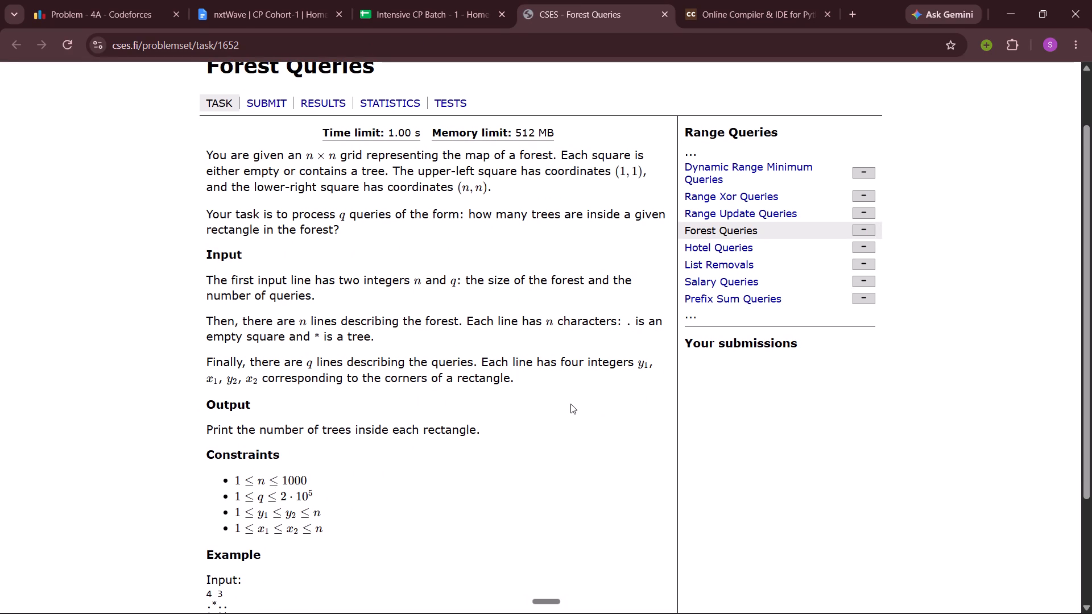
scroll(570, 404, "down", 2)
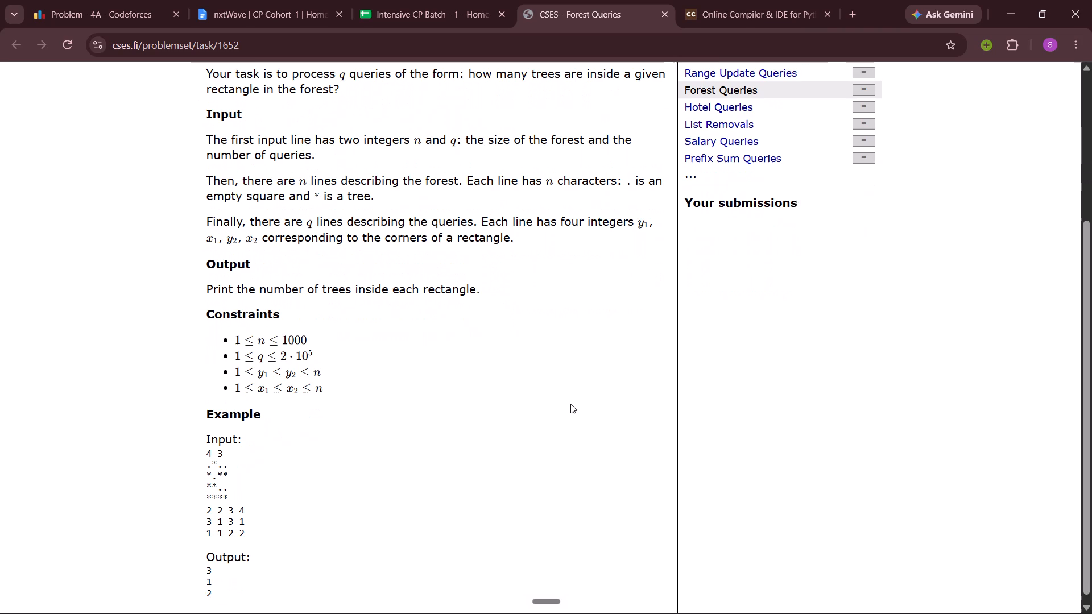
scroll(570, 404, "down", 2)
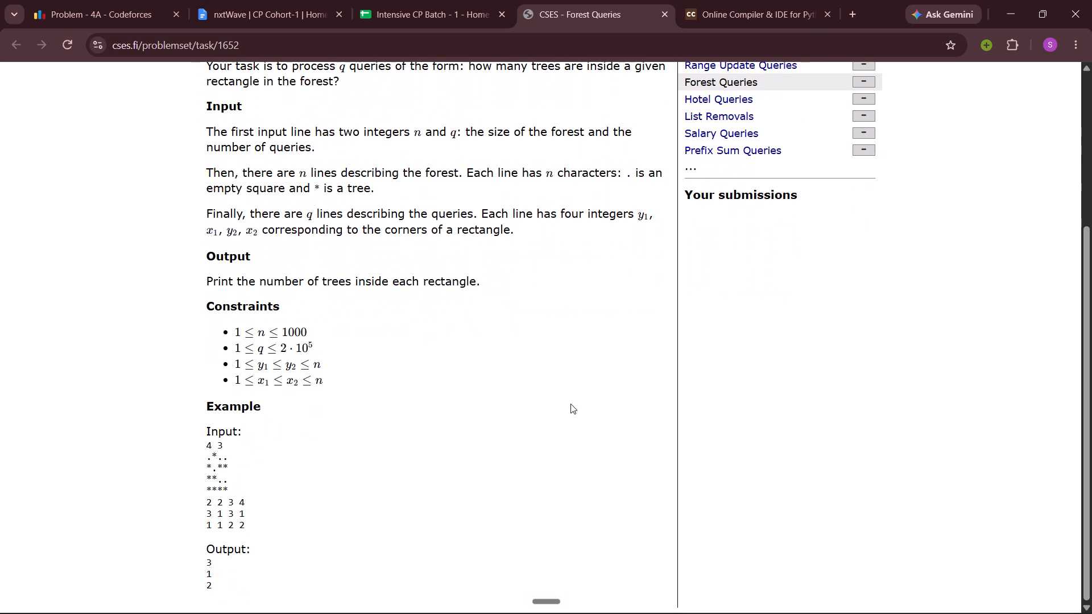
scroll(570, 404, "up", 2)
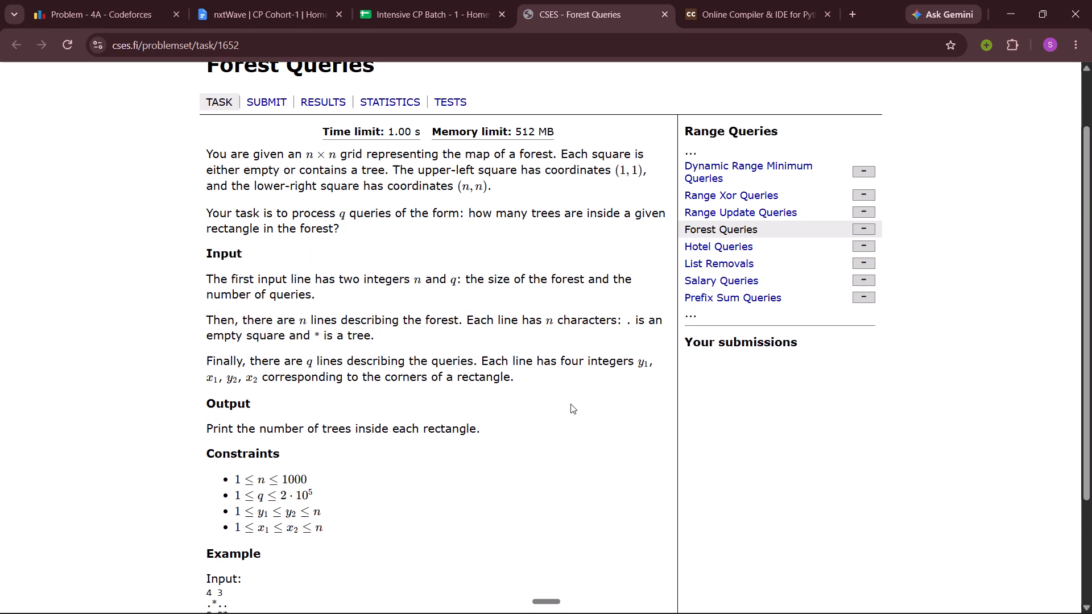
scroll(570, 404, "down", 1)
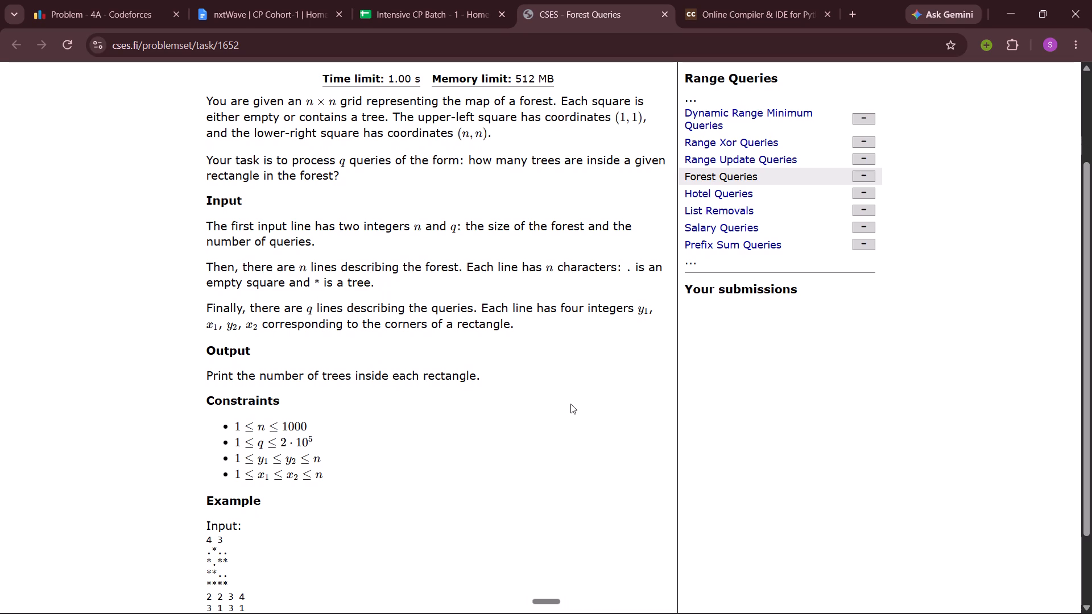
scroll(570, 404, "down", 1)
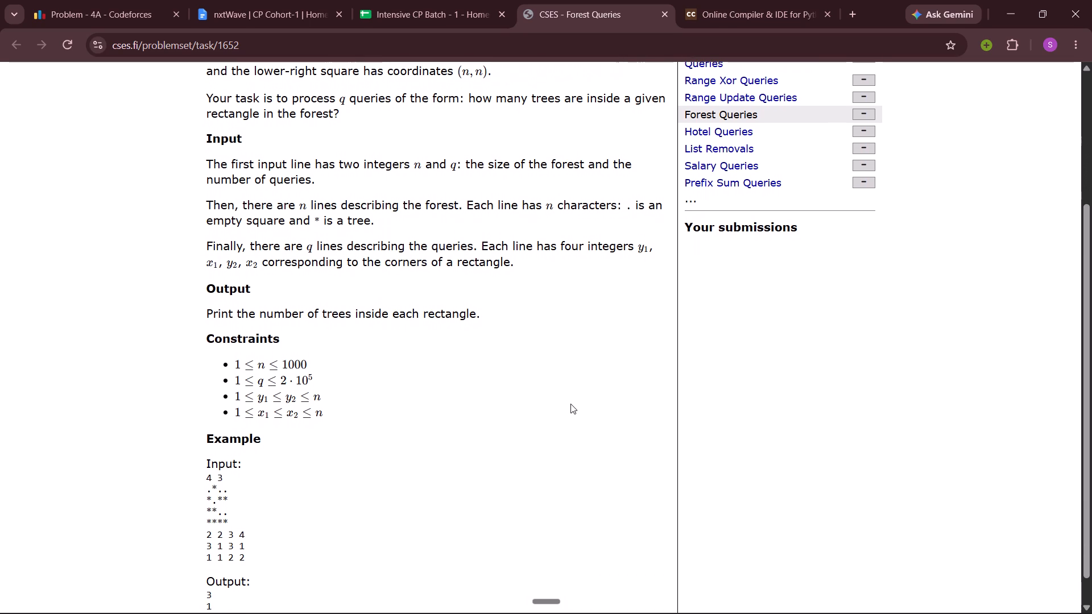
scroll(570, 404, "down", 2)
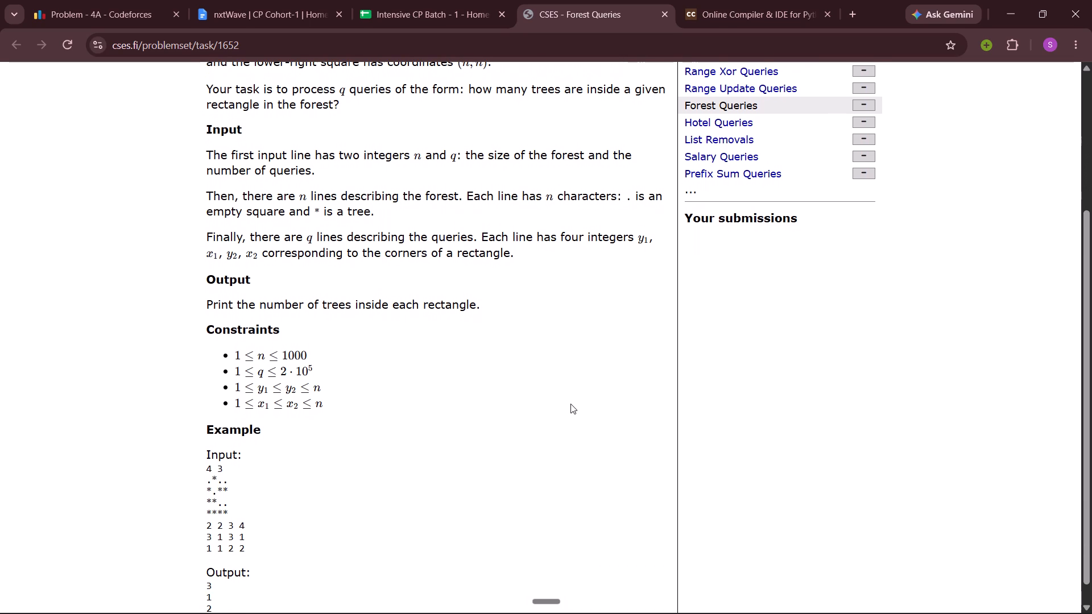
left_click(662, 12)
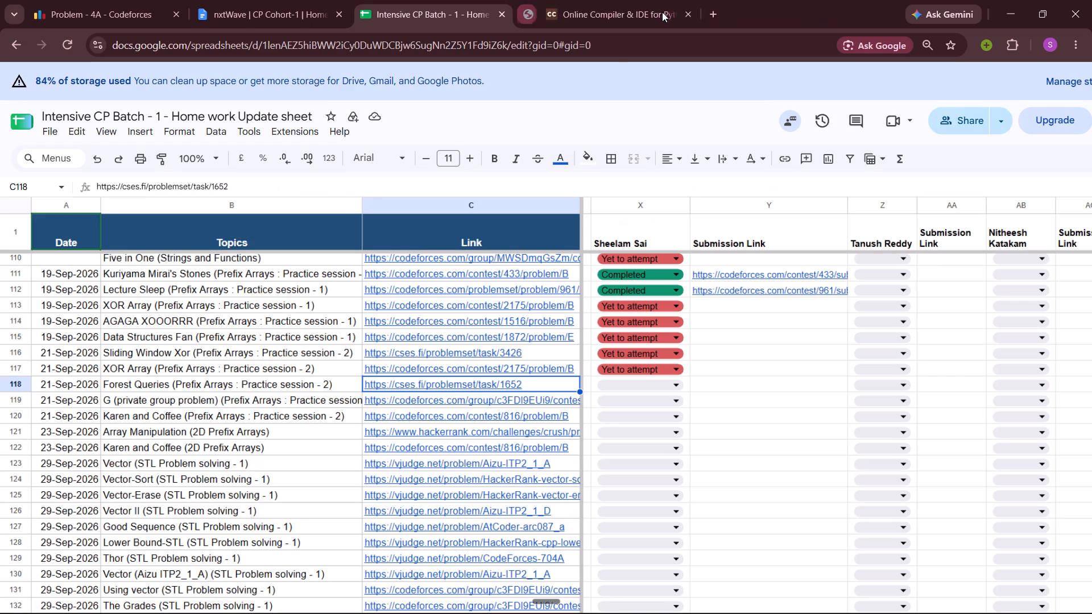
Set the status of the 21-Sep-2026 Forest Queries problem to Yet to attempt.
left_click(612, 388)
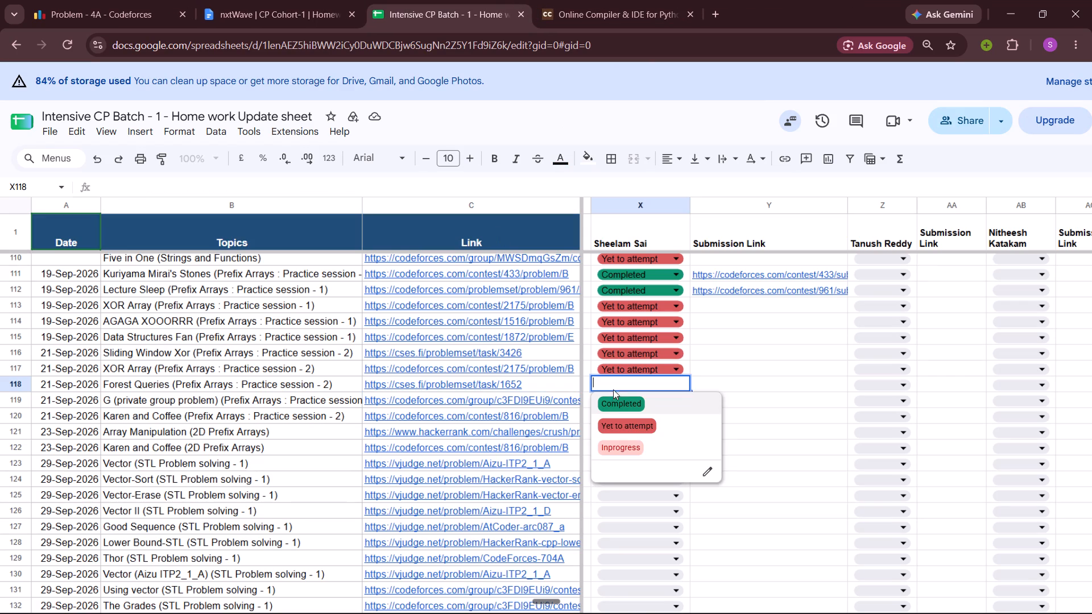
left_click(619, 422)
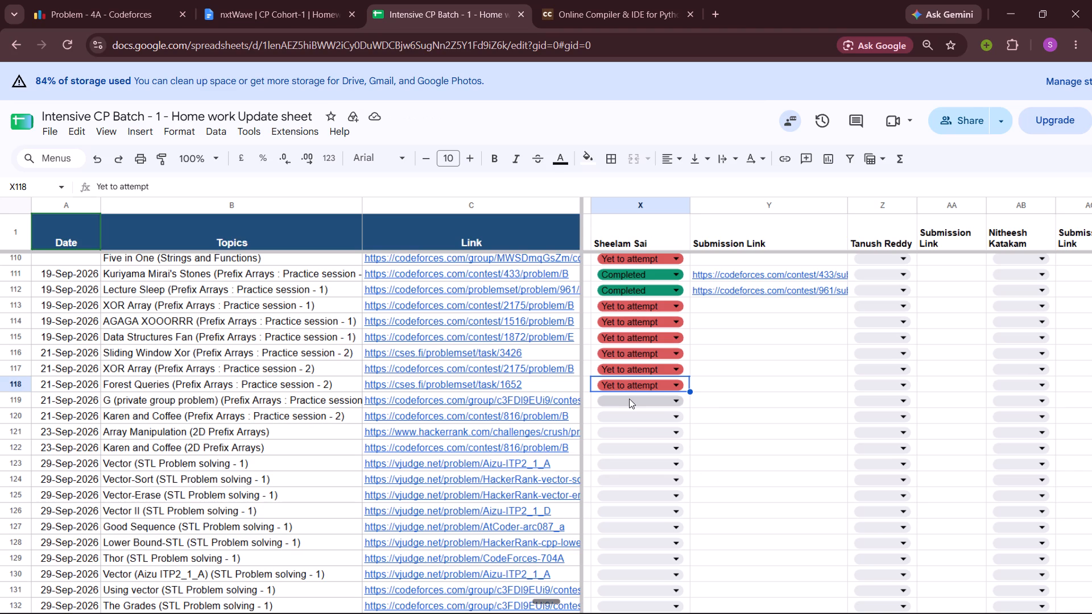
Open the 21-Sep-2026 G (private group problem) page, copy the link of accepted submission 394359099, look over its code, and close it.
left_click(553, 399)
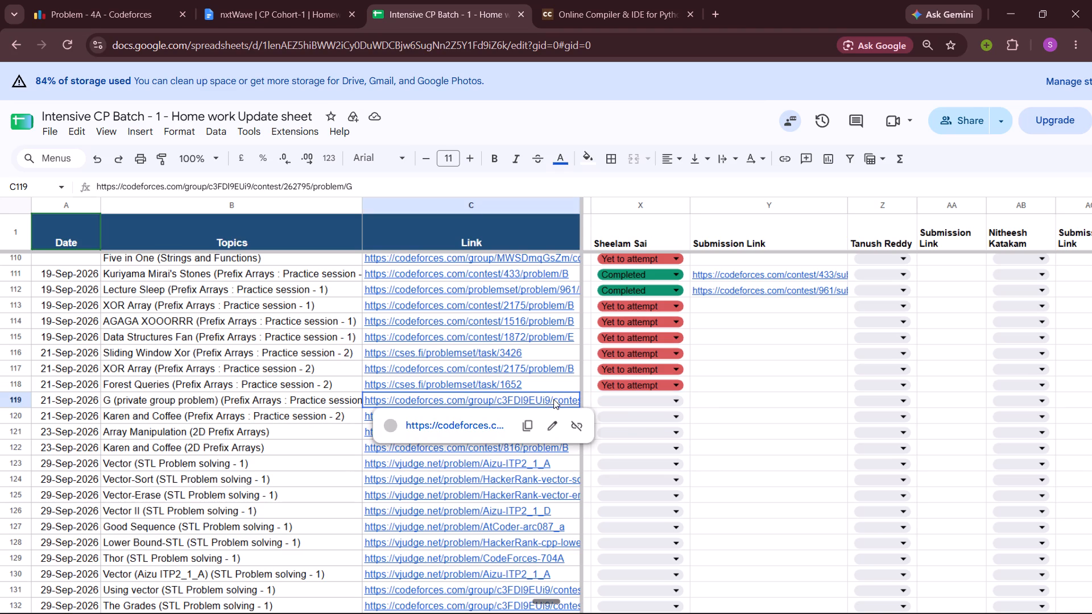
left_click(456, 422)
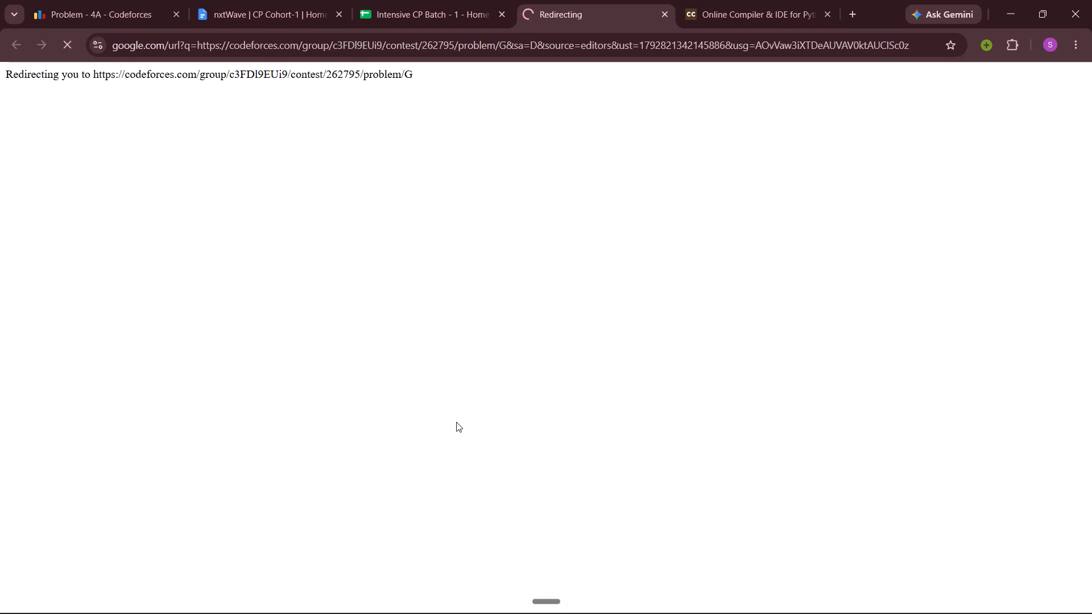
scroll(499, 344, "down", 5)
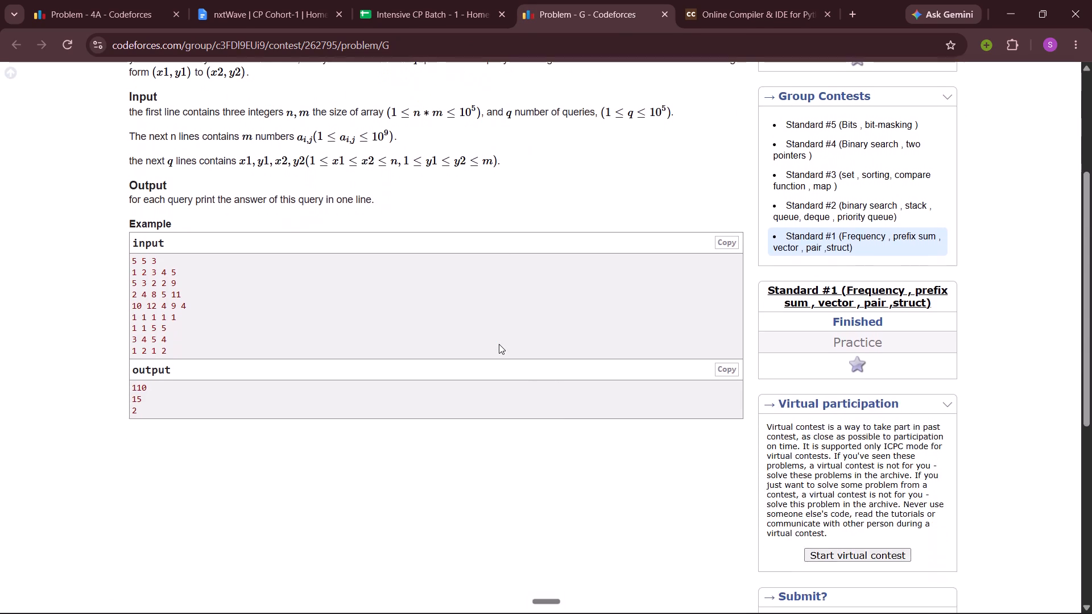
scroll(499, 344, "down", 2)
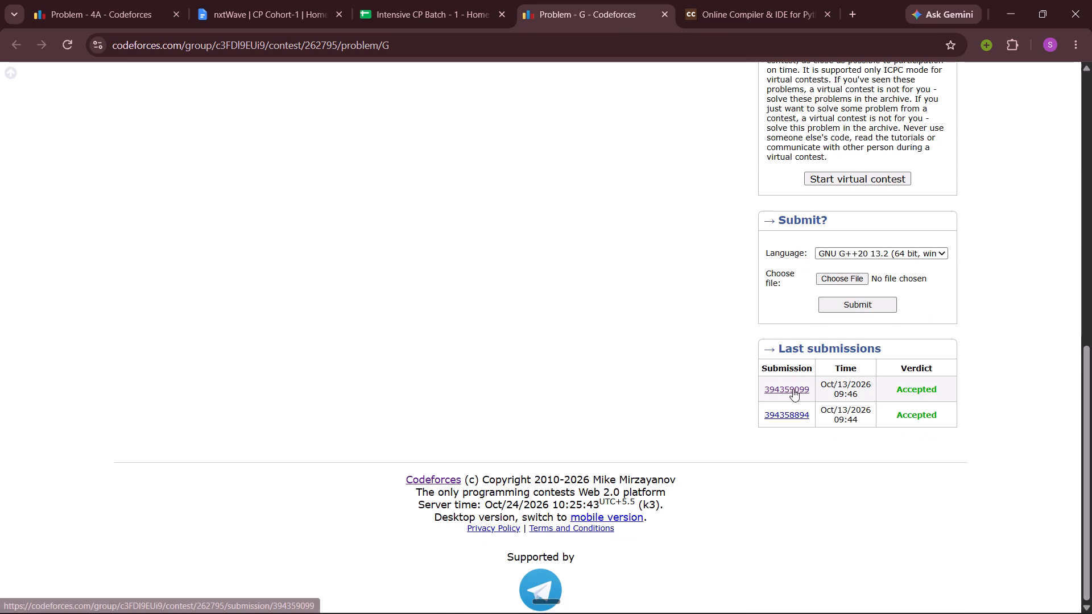
left_click(786, 388)
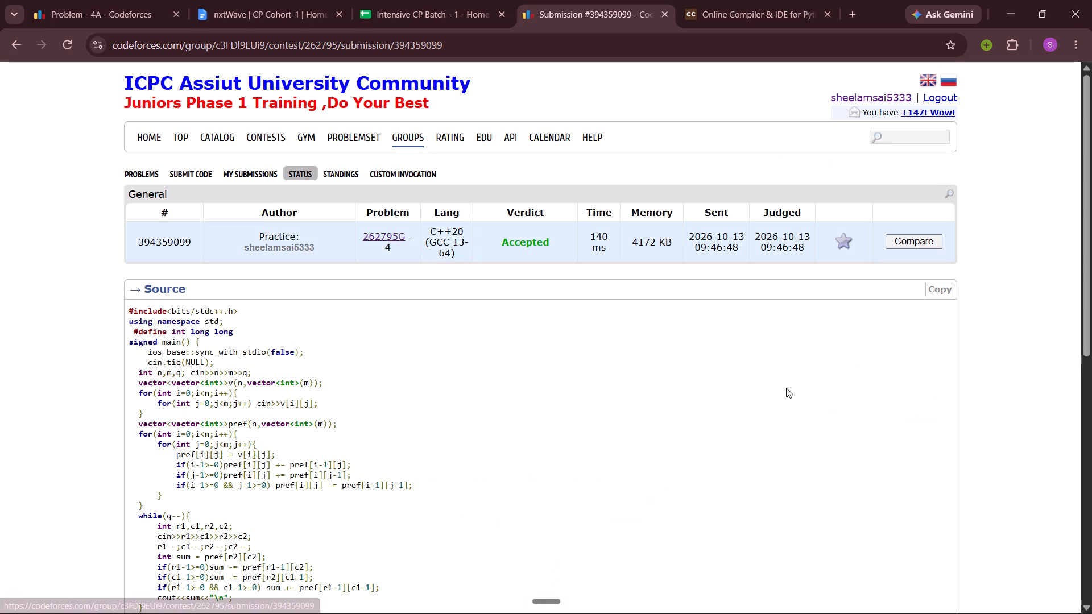
left_click(461, 44)
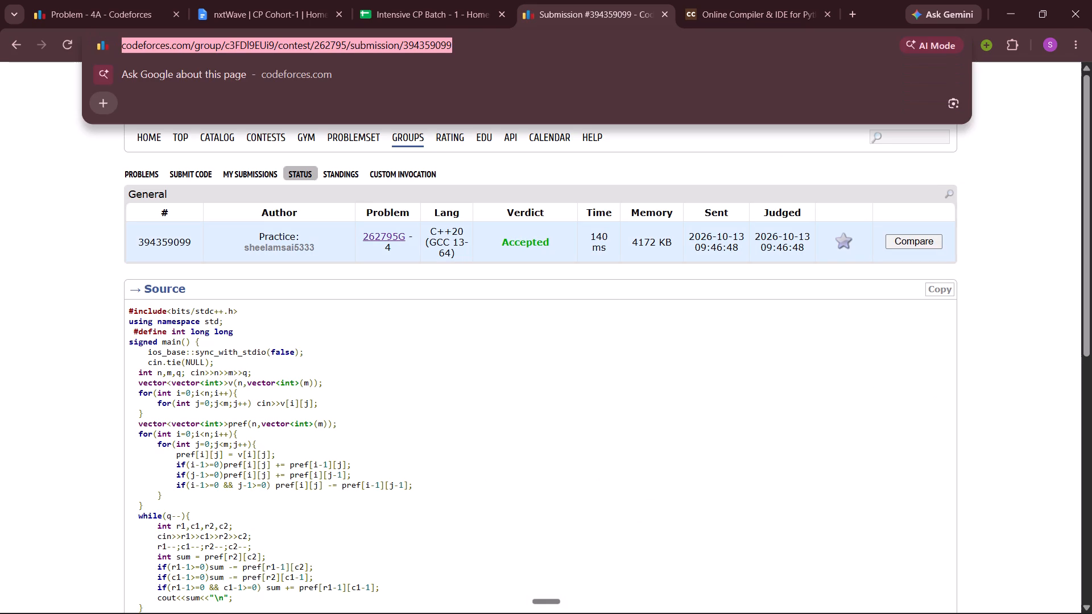
key("ctrl+c")
left_click(473, 358)
scroll(473, 358, "down", 1)
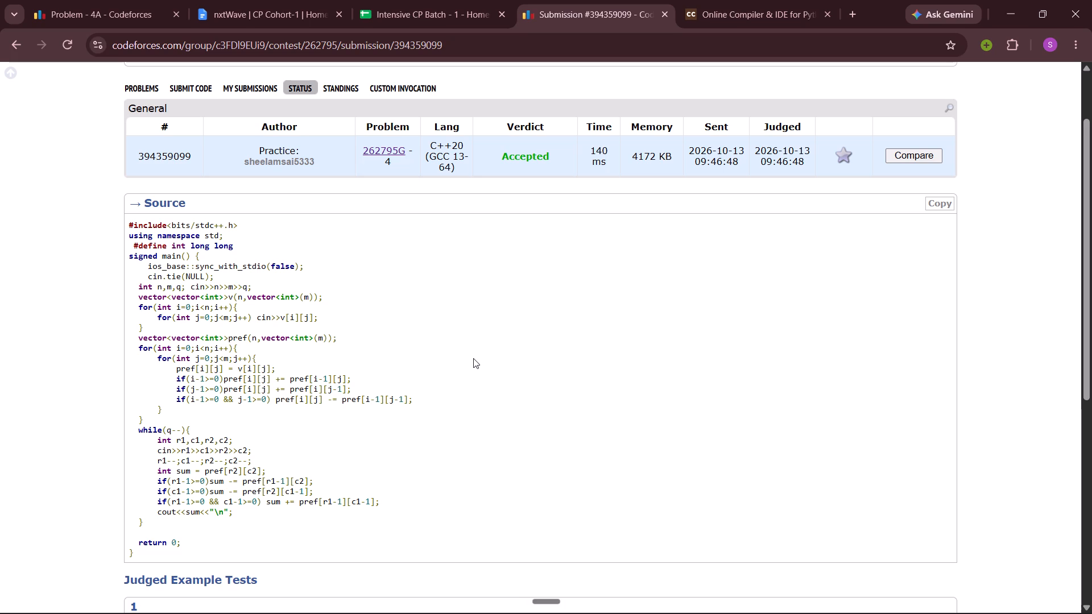
scroll(473, 358, "down", 1)
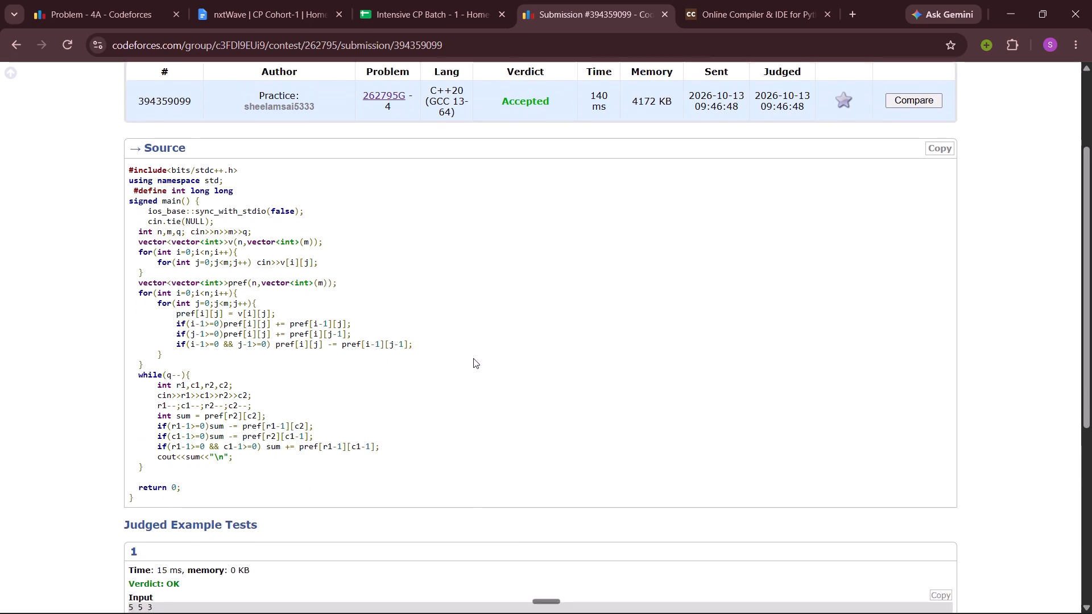
scroll(473, 358, "down", 2)
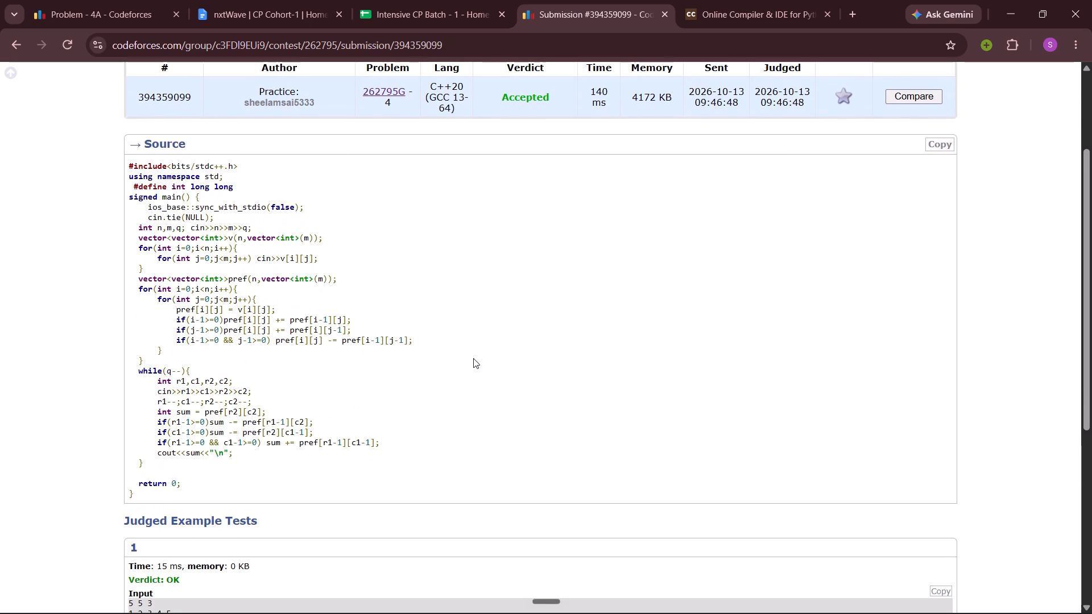
scroll(473, 358, "down", 1)
scroll(473, 358, "up", 1)
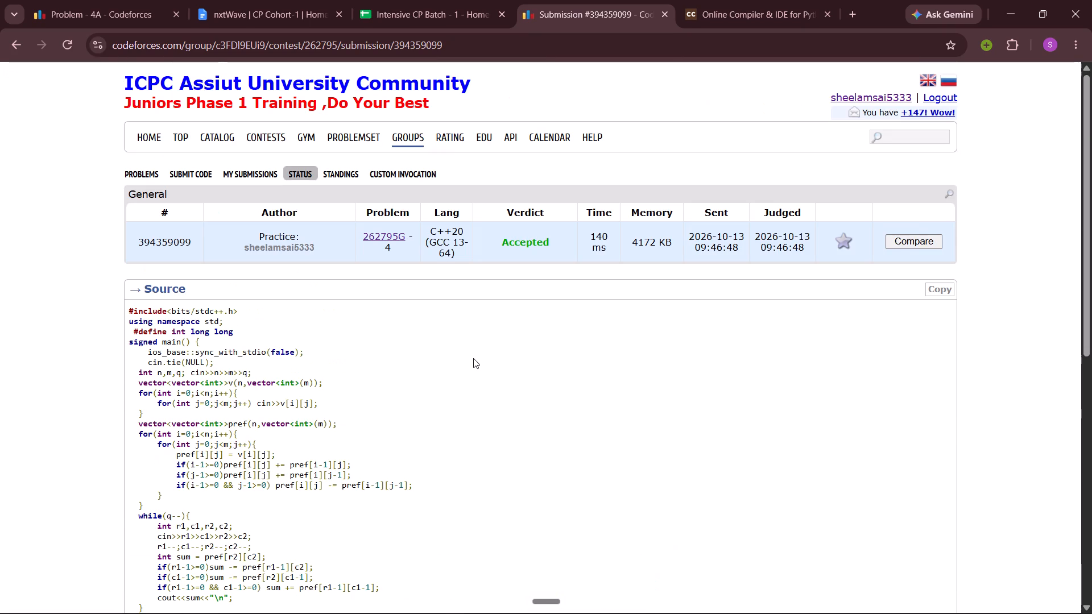
key("ctrl+w")
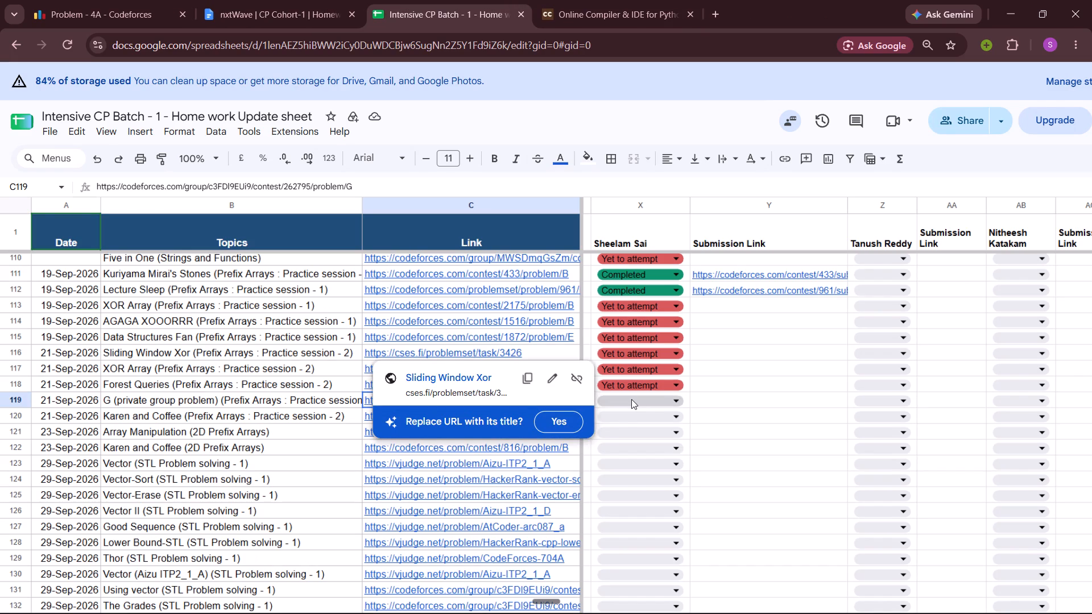
Set the G (private group problem) status to Completed and paste the copied link into its Submission Link cell.
left_click(631, 399)
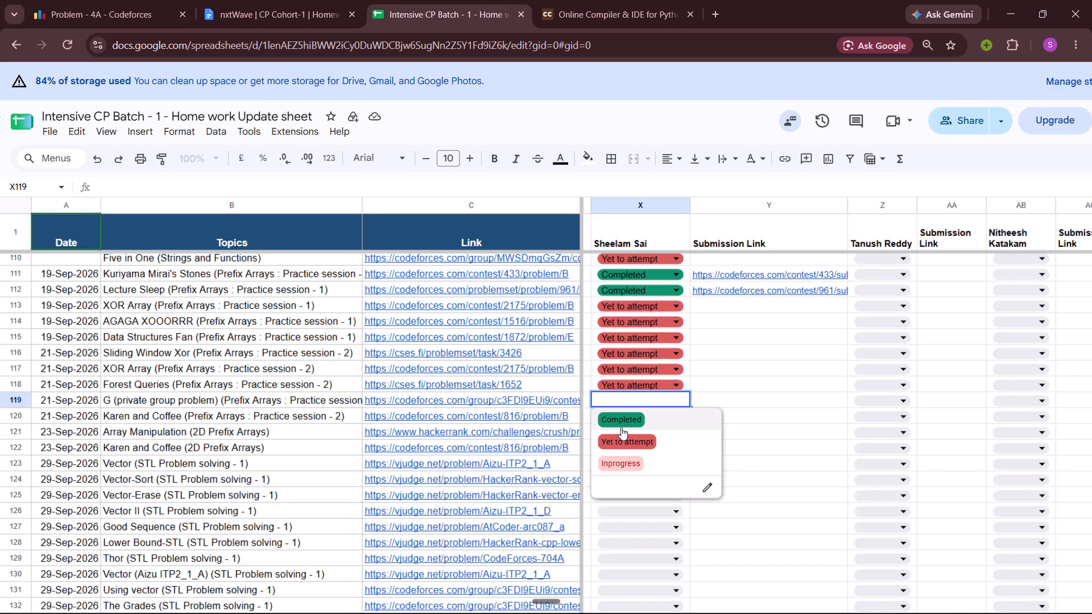
left_click(621, 421)
left_click(718, 401)
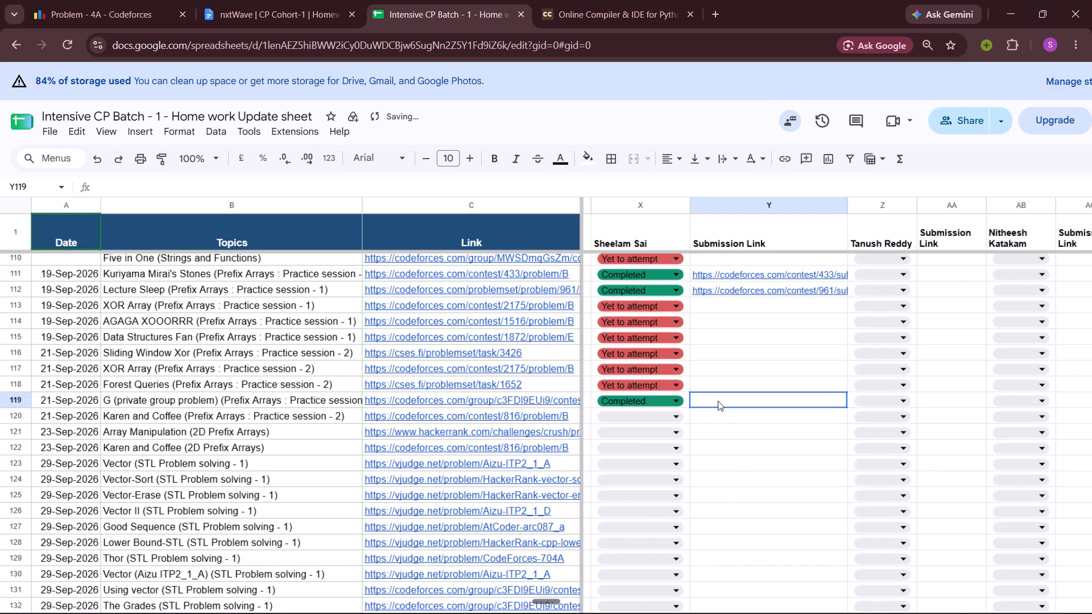
key("ctrl+v")
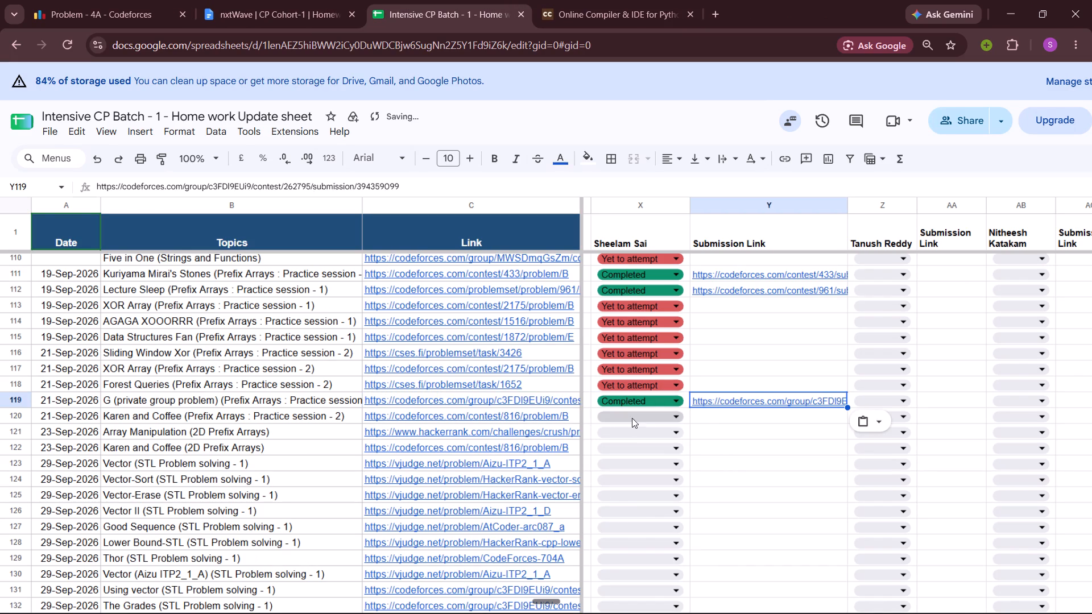
Open the 21-Sep-2026 Karen and Coffee problem from the sheet, copy the link of accepted submission 392235476, and close the page.
left_click(551, 414)
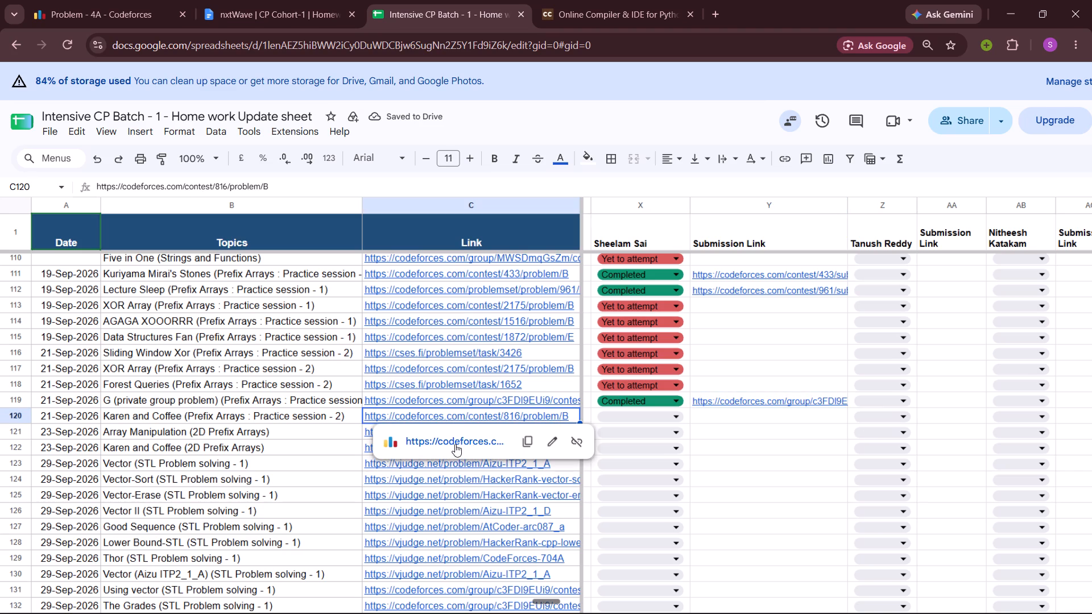
left_click(452, 439)
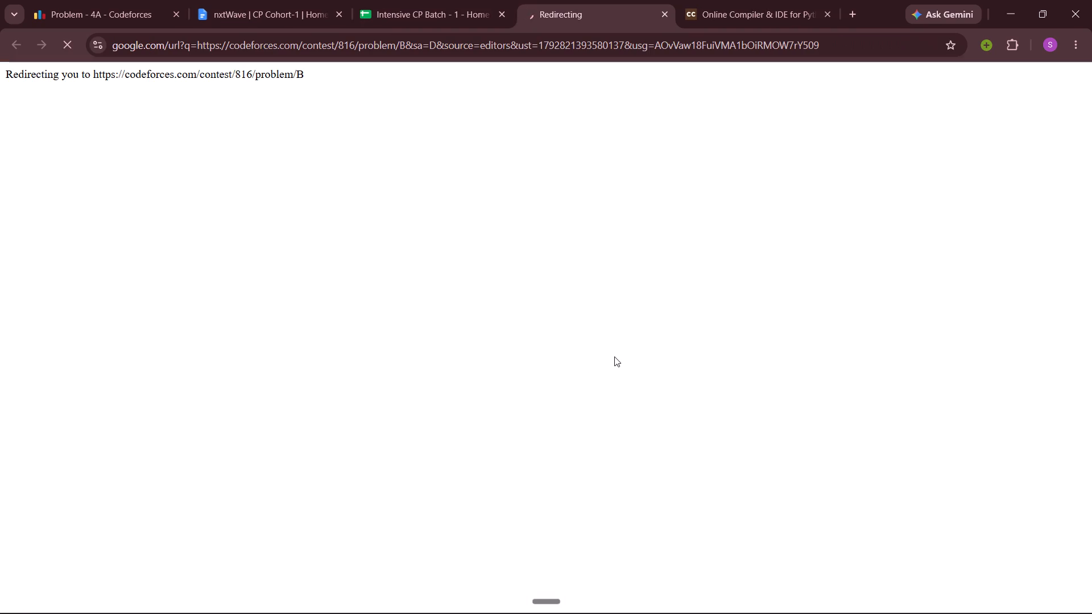
scroll(614, 356, "down", 5)
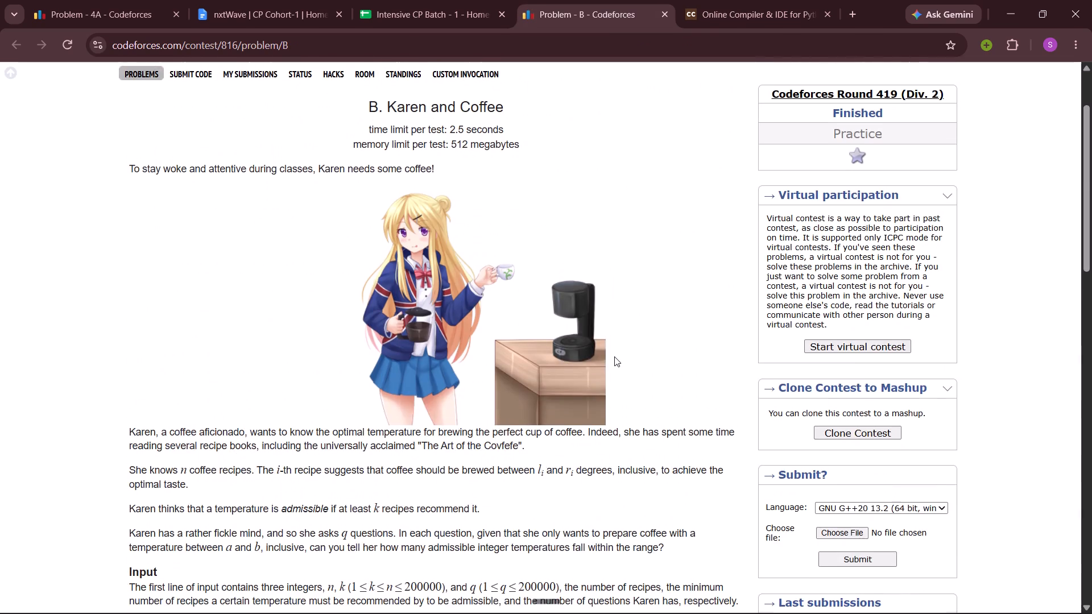
scroll(614, 356, "down", 3)
scroll(758, 317, "up", 3)
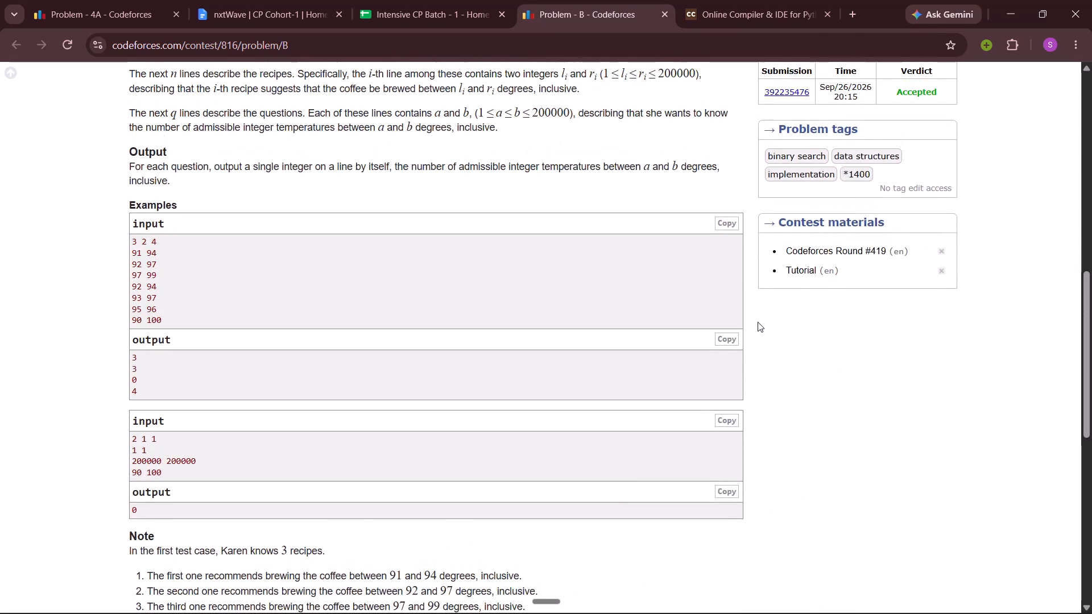
scroll(758, 322, "up", 1)
left_click(804, 181)
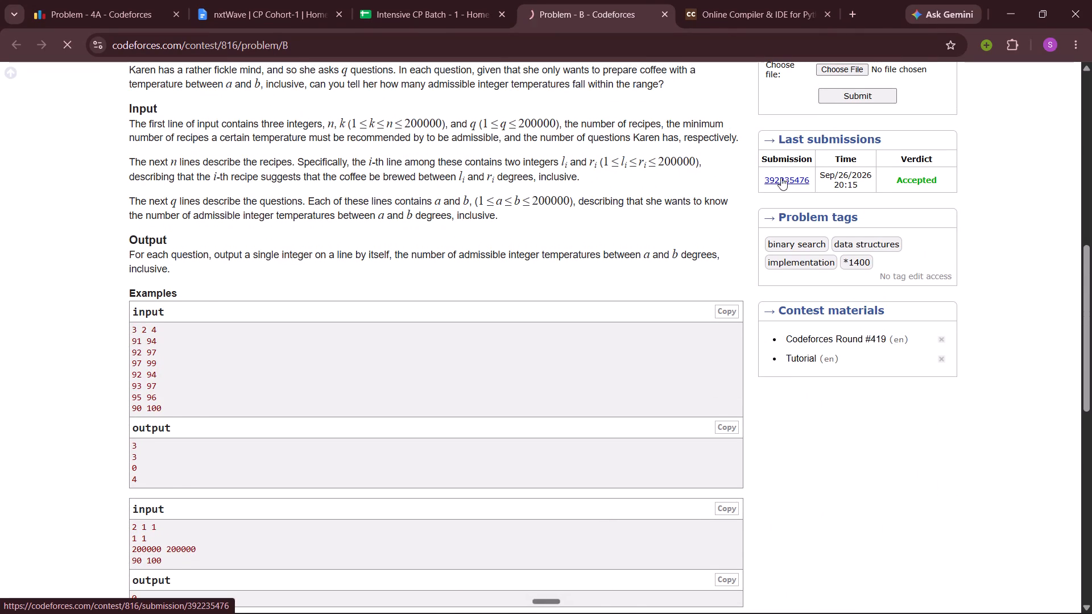
left_click(394, 47)
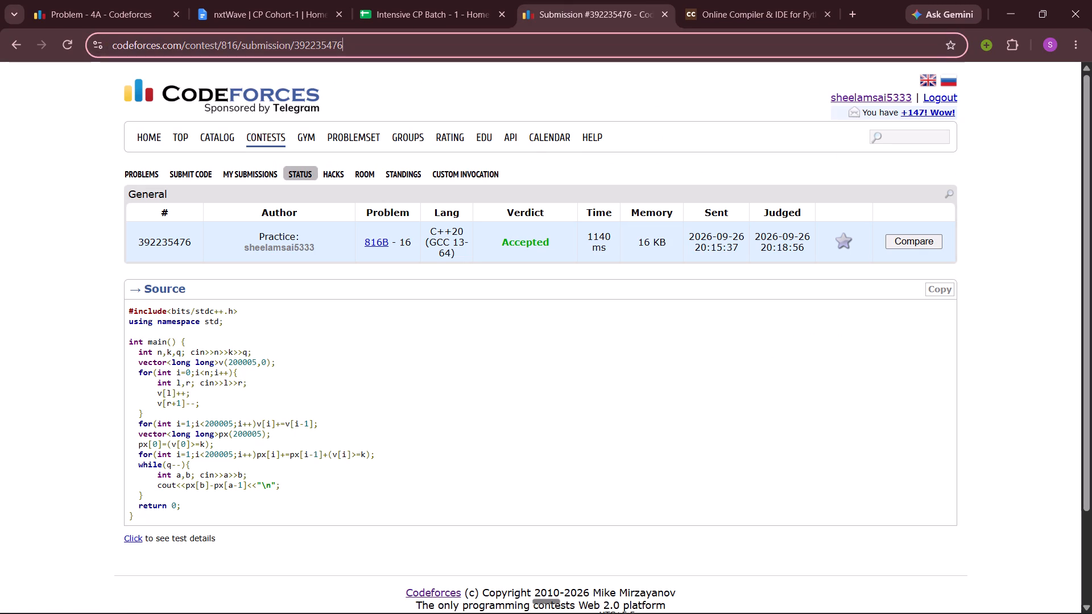
key("ctrl+c")
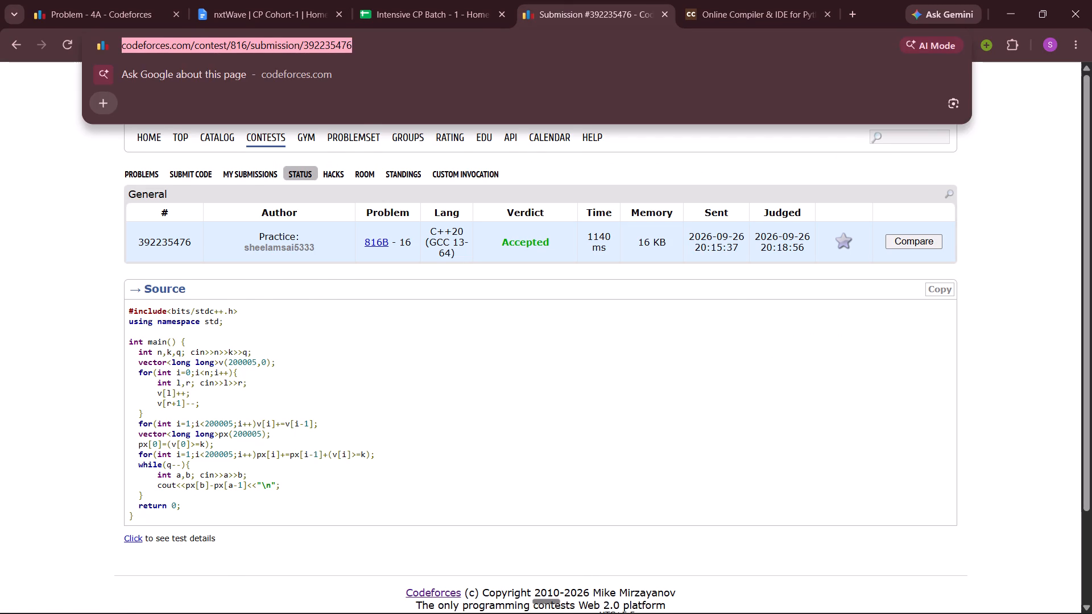
key("ctrl+w")
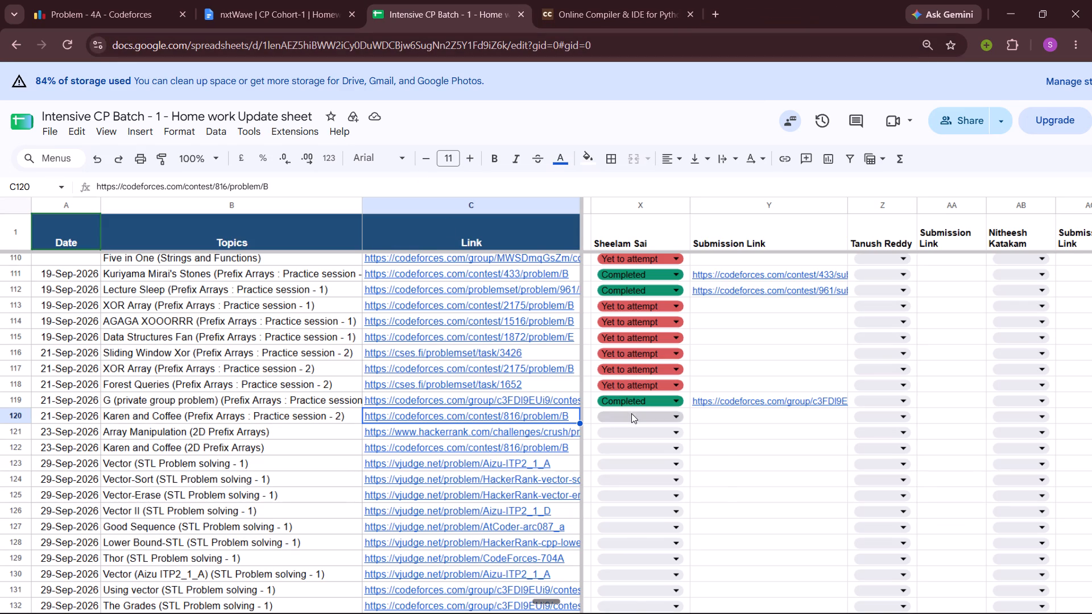
Set the 21-Sep-2026 Karen and Coffee status to Completed and paste the copied link into its Submission Link cell.
left_click(631, 413)
left_click(628, 431)
left_click(714, 410)
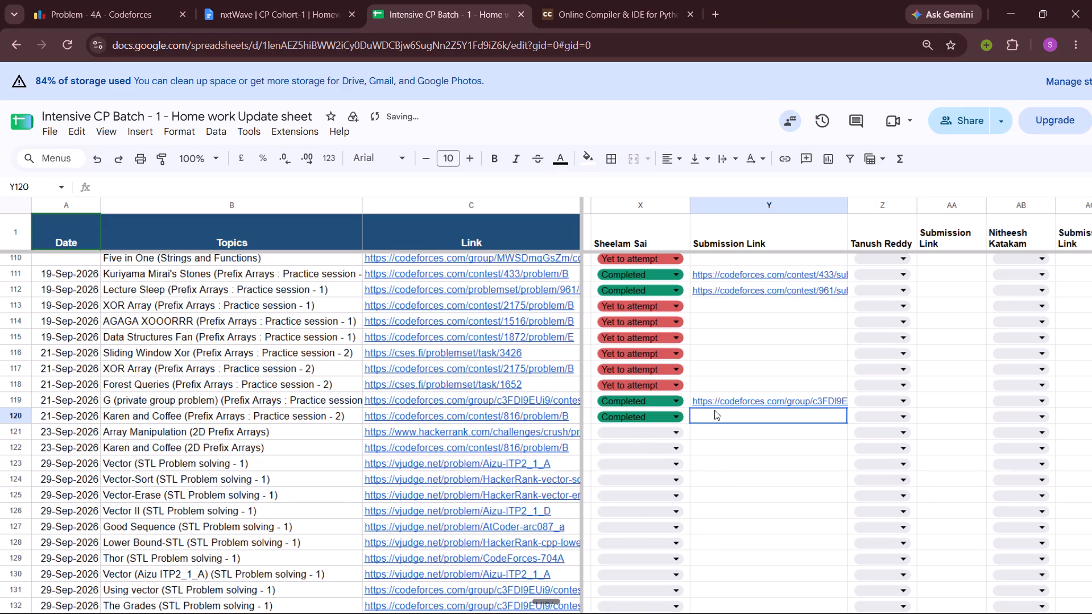
key("ctrl+v")
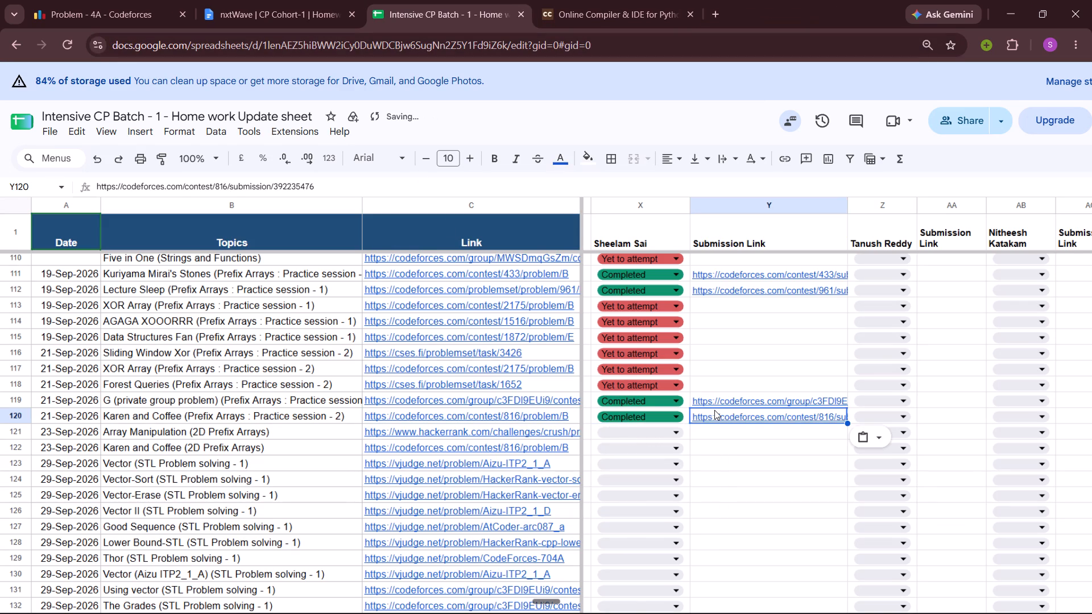
Open the 23-Sep-2026 Array Manipulation problem from the sheet and sign in to HackerRank with the Google account.
left_click(559, 430)
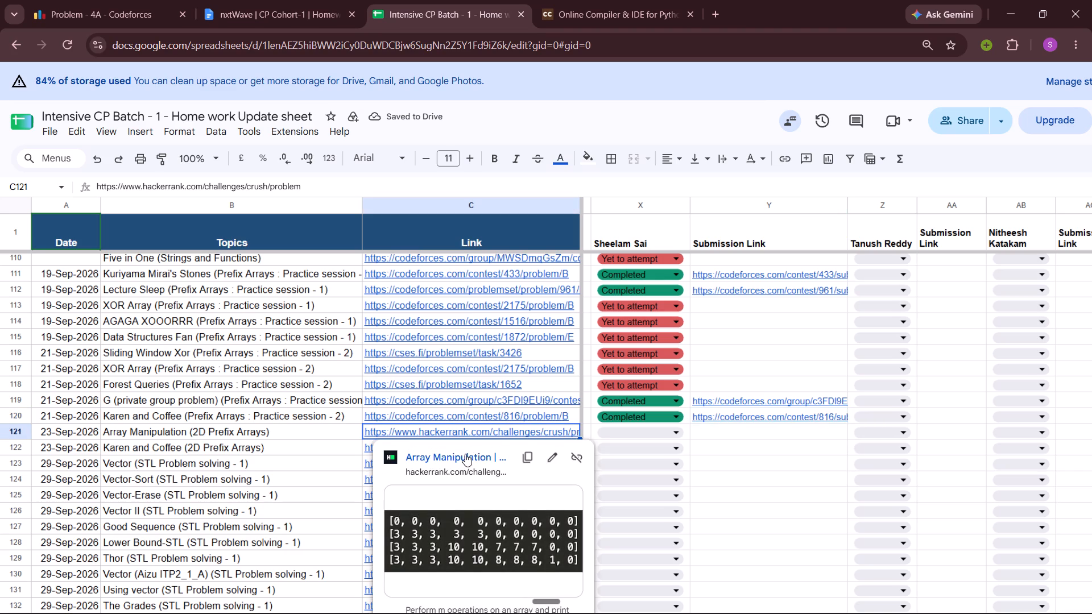
left_click(465, 454)
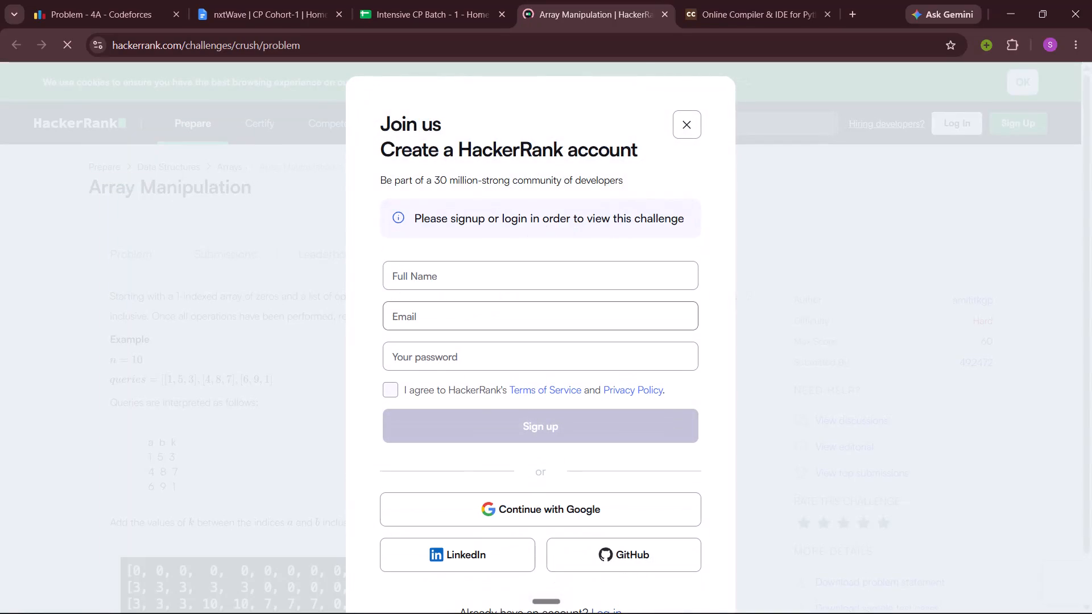
left_click(508, 512)
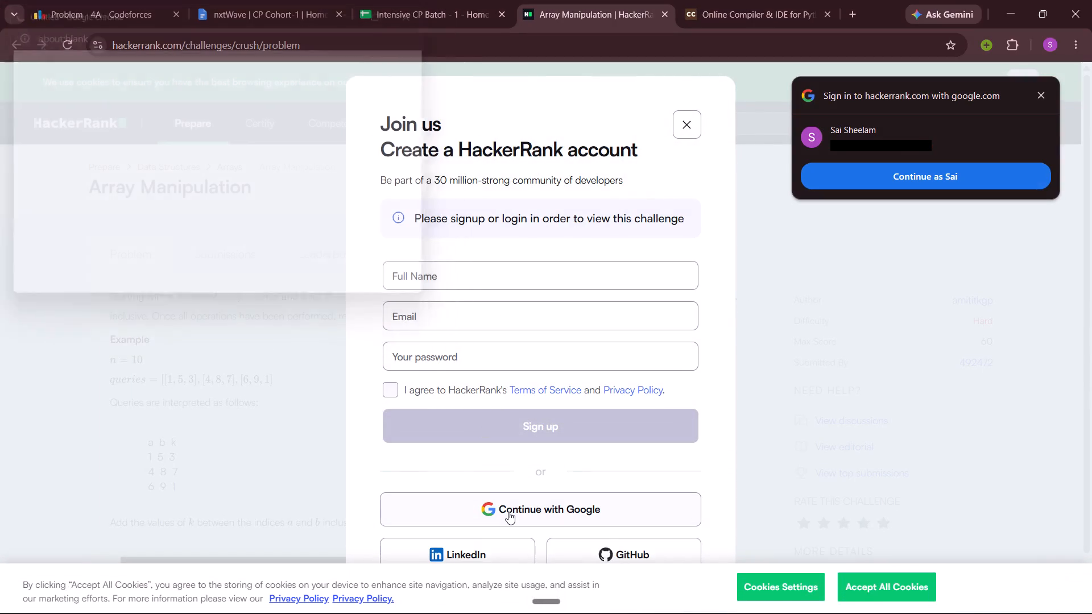
Read the Array Manipulation problem statement and check its list of own past submissions.
scroll(487, 429, "down", 1)
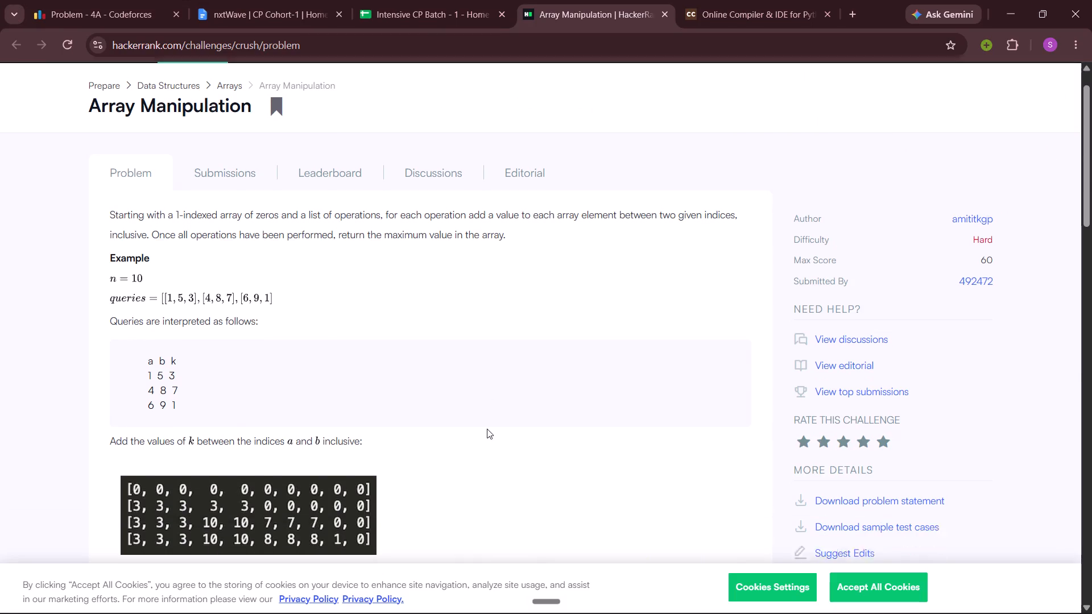
scroll(487, 429, "down", 1)
scroll(487, 429, "up", 2)
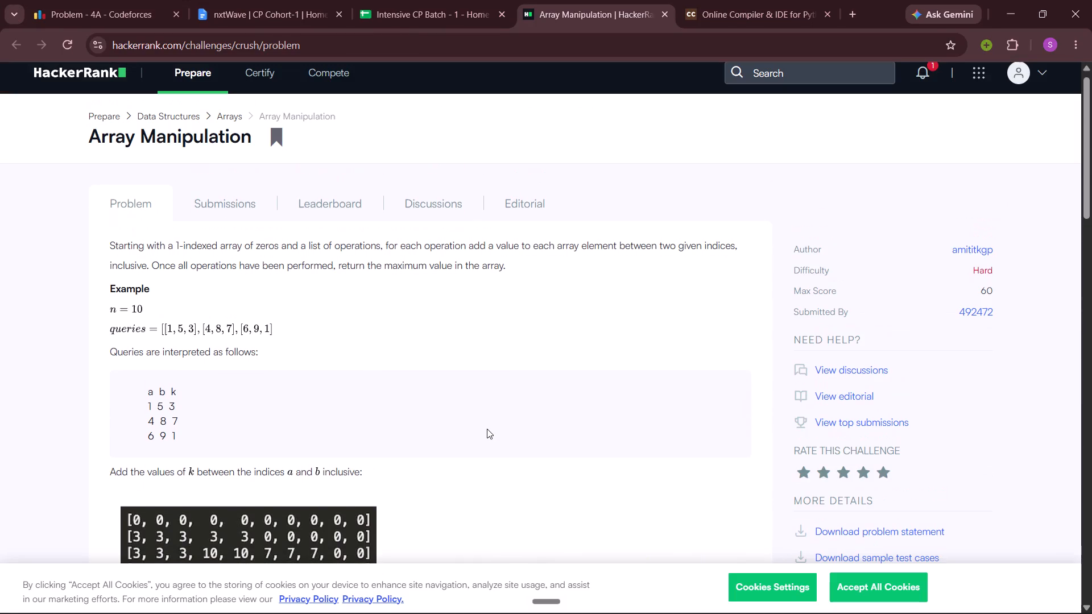
scroll(487, 429, "down", 1)
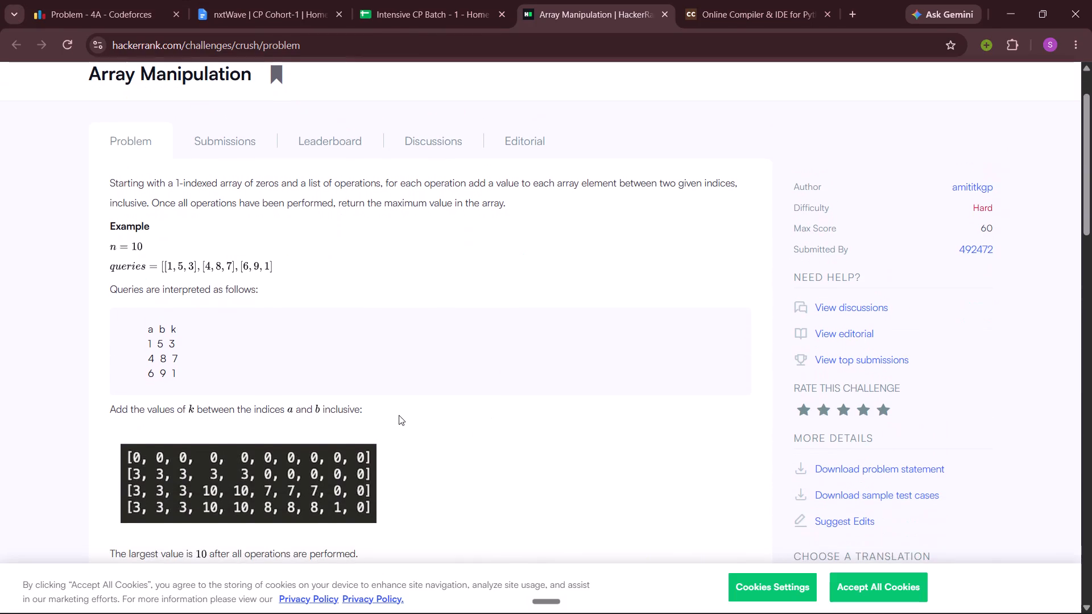
scroll(399, 415, "down", 1)
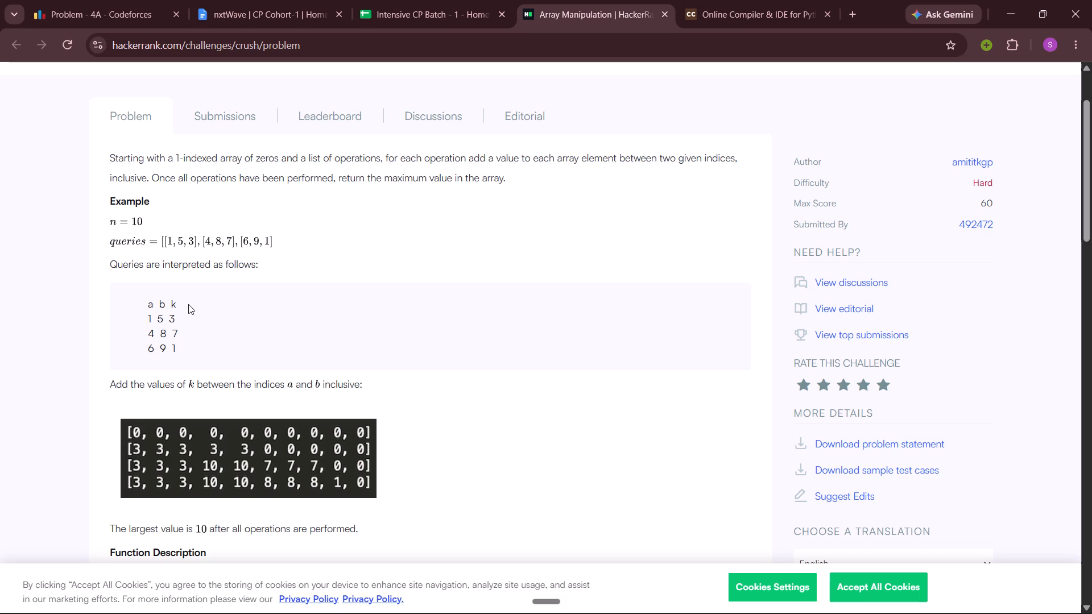
scroll(188, 304, "down", 5)
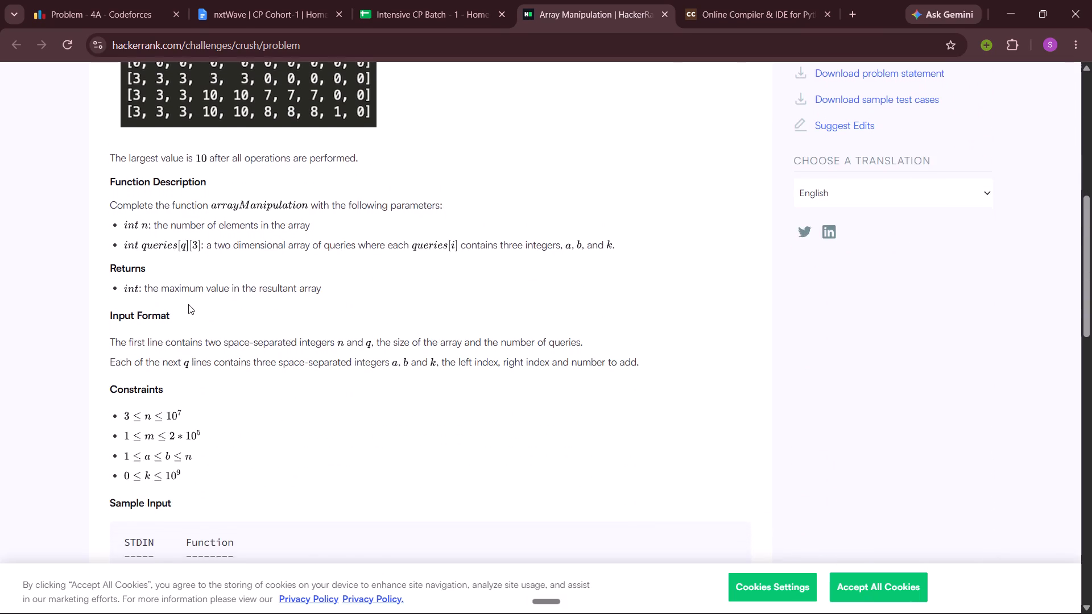
scroll(188, 304, "down", 4)
scroll(188, 304, "up", 9)
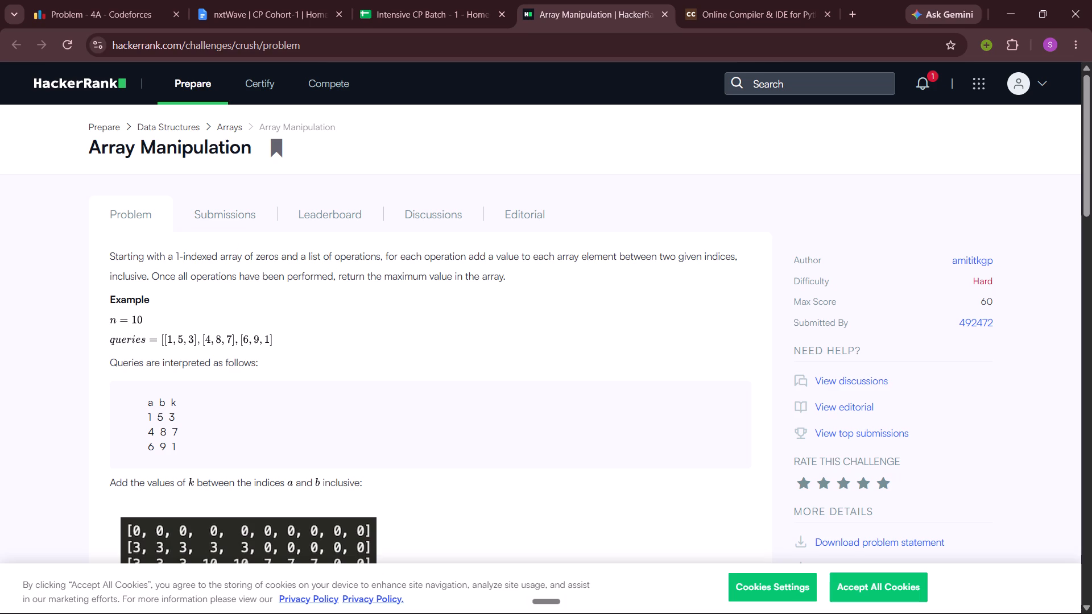
left_click(207, 211)
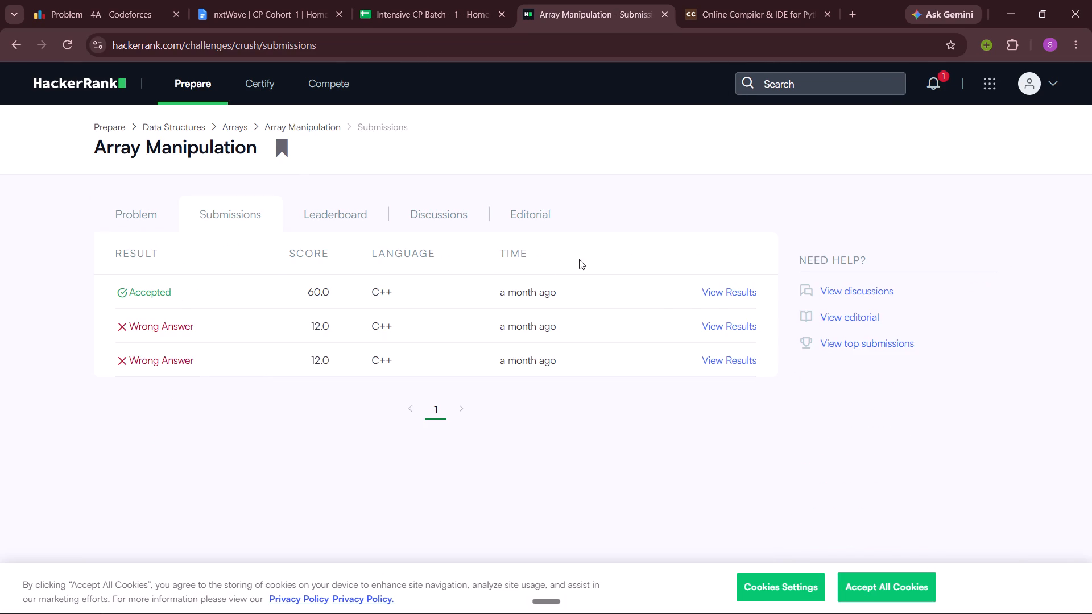
Open the accepted Array Manipulation submission and review its status, submitted code section and test case results.
left_click(712, 289)
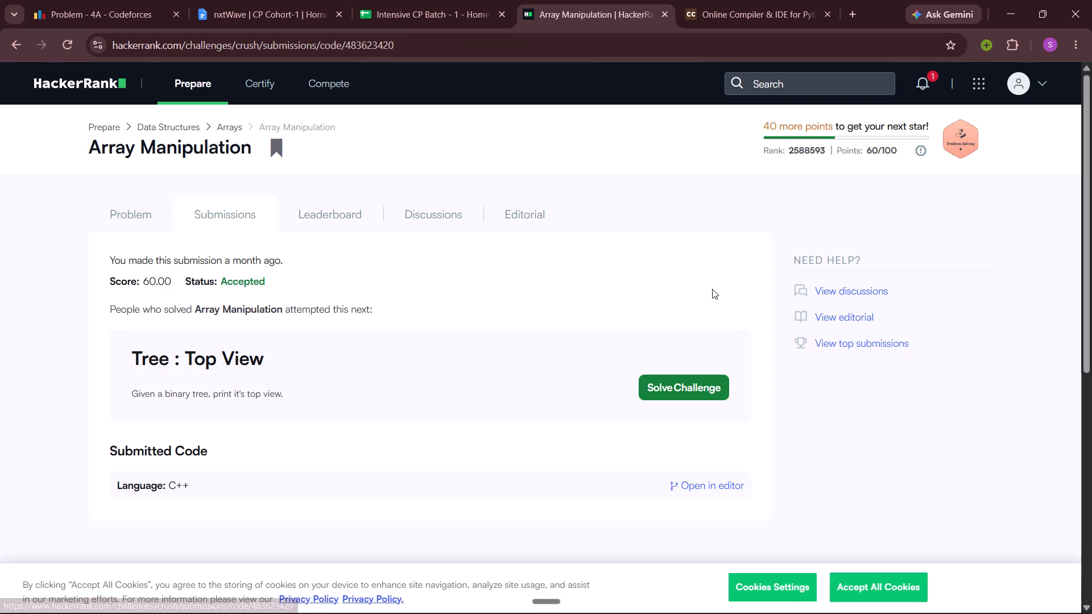
scroll(544, 352, "down", 3)
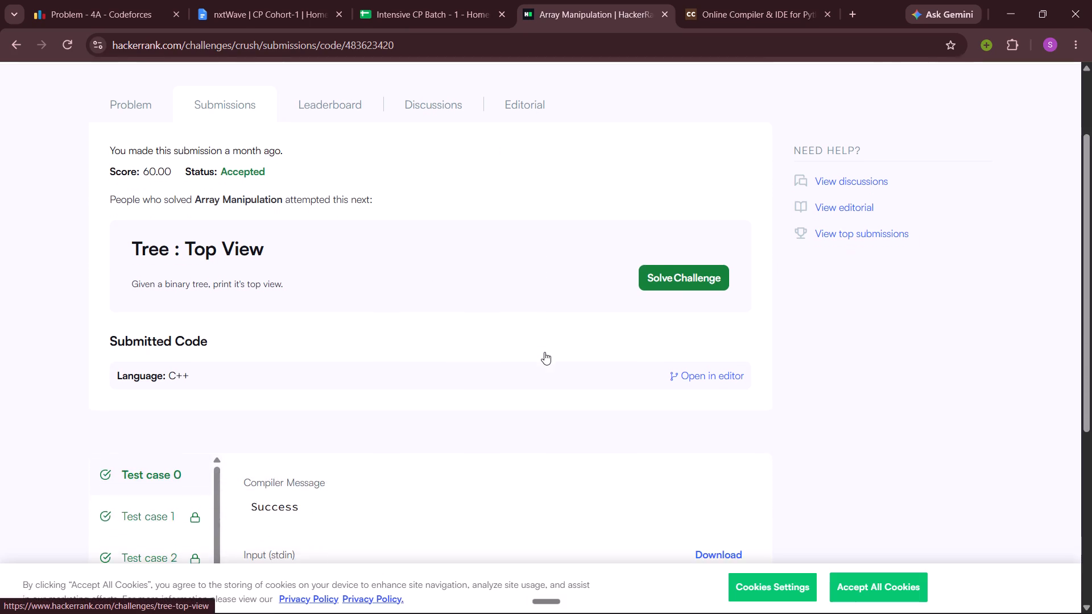
scroll(544, 352, "down", 5)
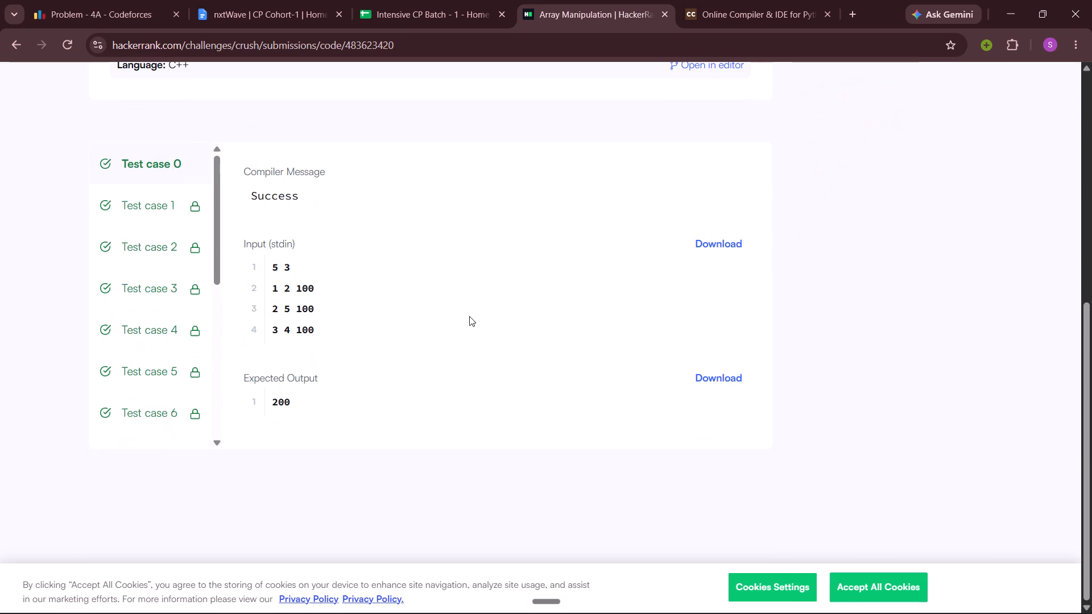
scroll(469, 316, "down", 1)
scroll(469, 316, "up", 8)
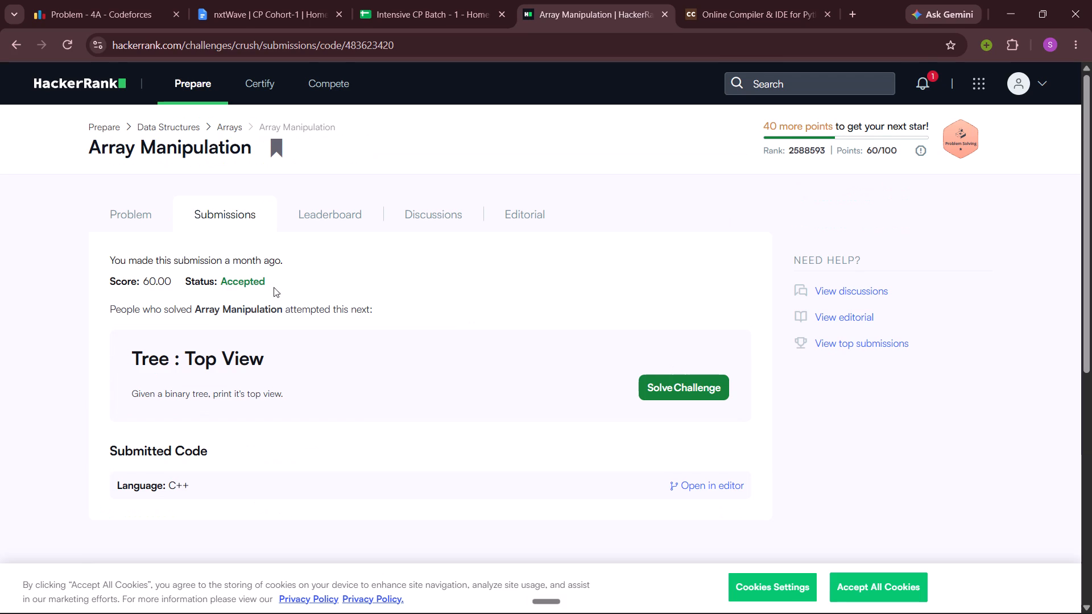
scroll(280, 322, "down", 6)
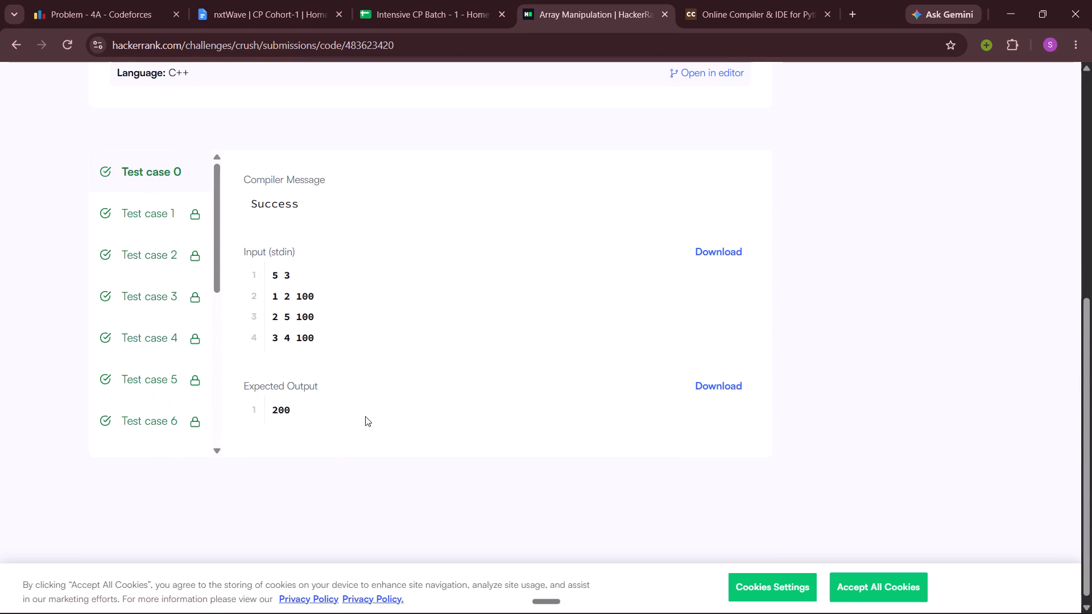
scroll(358, 460, "down", 1)
scroll(731, 408, "up", 3)
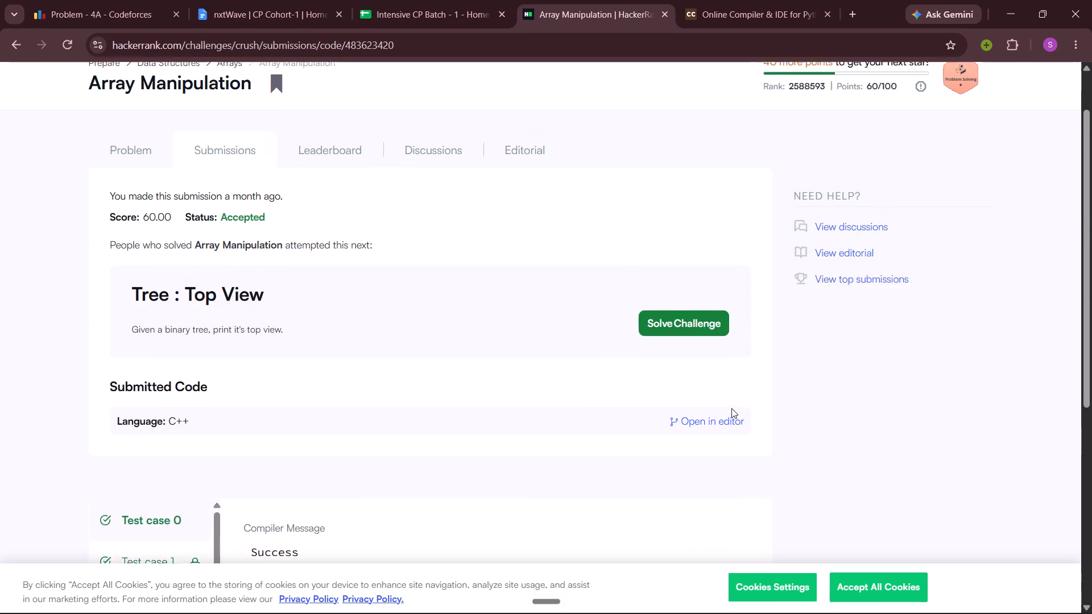
scroll(731, 408, "up", 4)
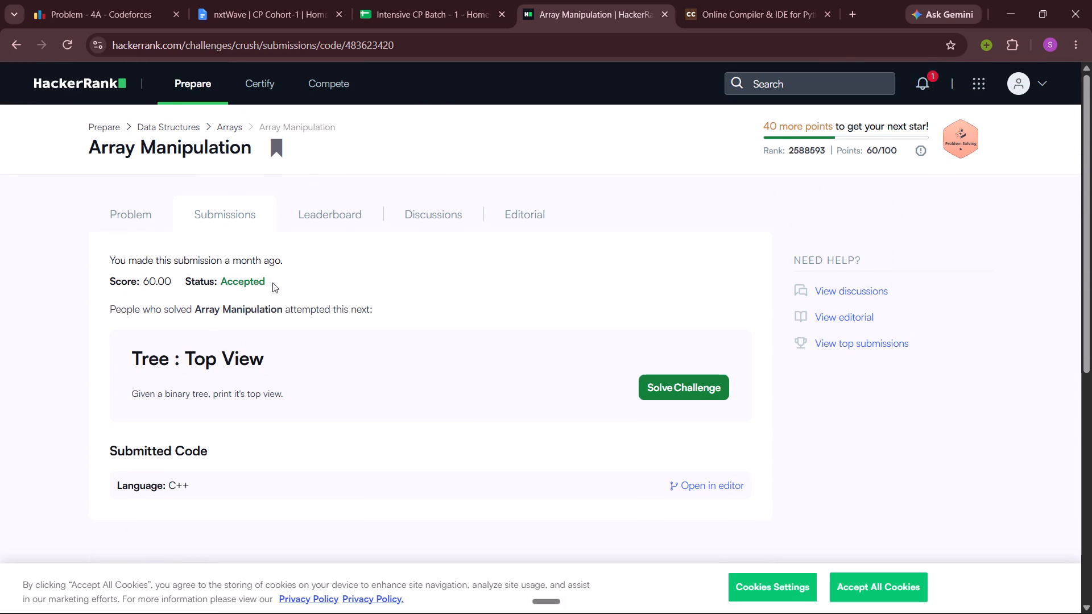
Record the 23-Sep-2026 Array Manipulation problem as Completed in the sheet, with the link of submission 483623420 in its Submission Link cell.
left_click(423, 47)
key("ctrl+c")
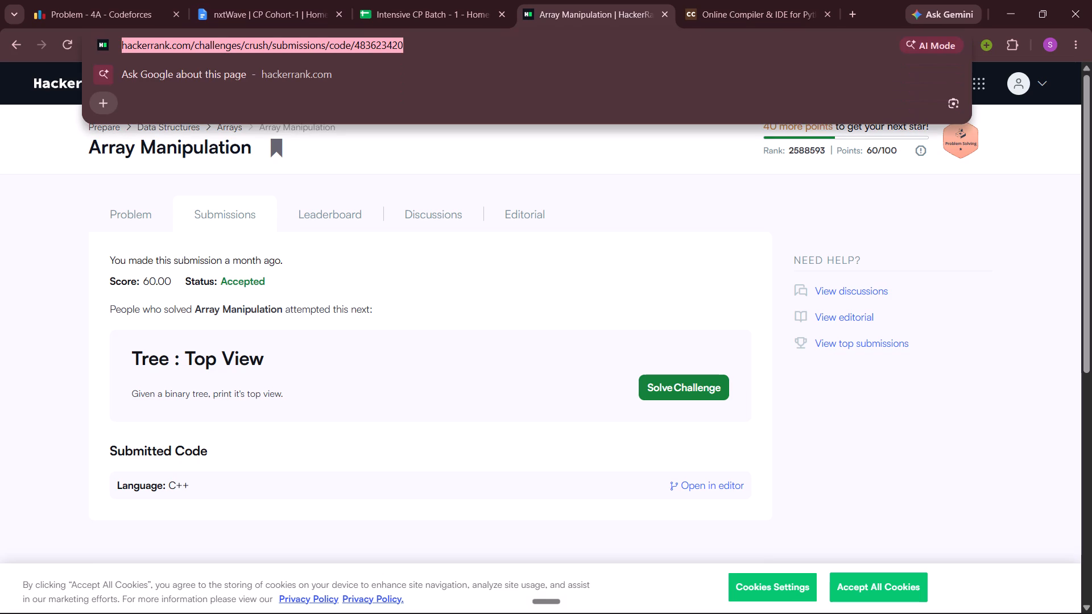
key("ctrl+w")
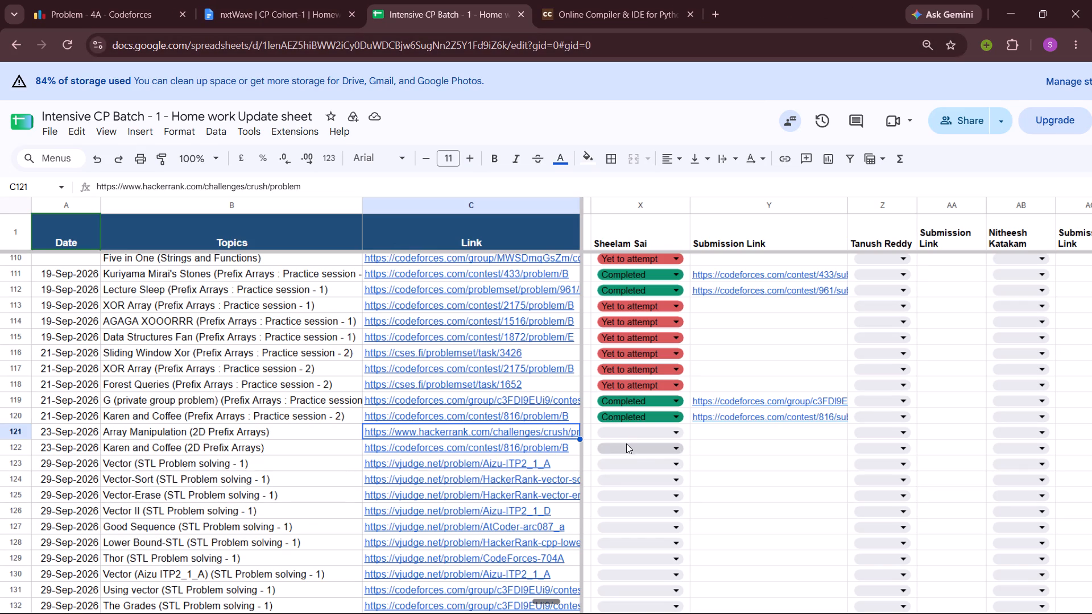
left_click(642, 435)
left_click(632, 451)
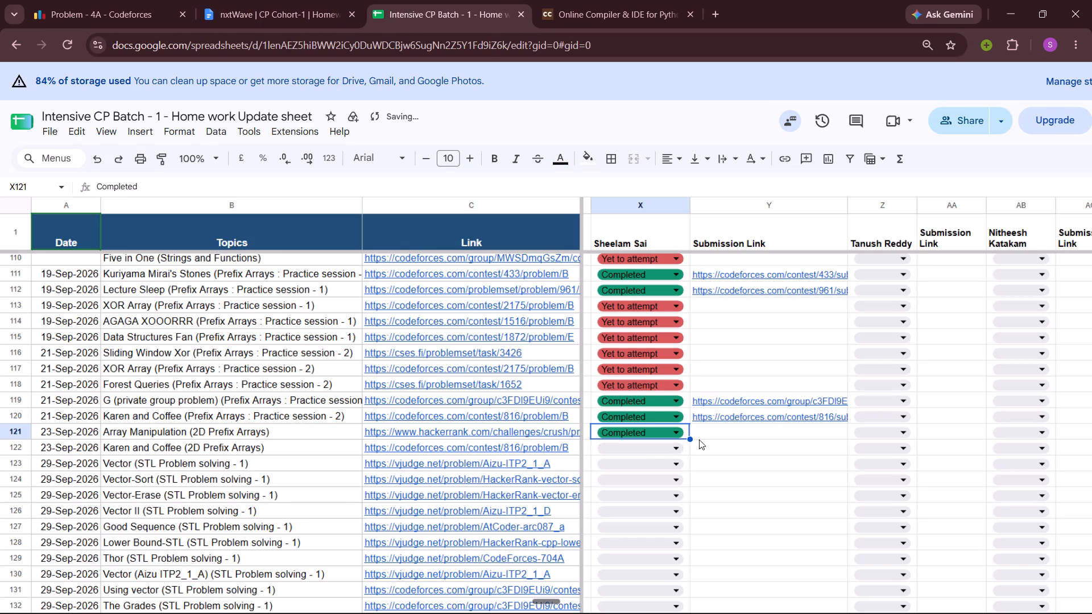
left_click(713, 436)
key("ctrl+v")
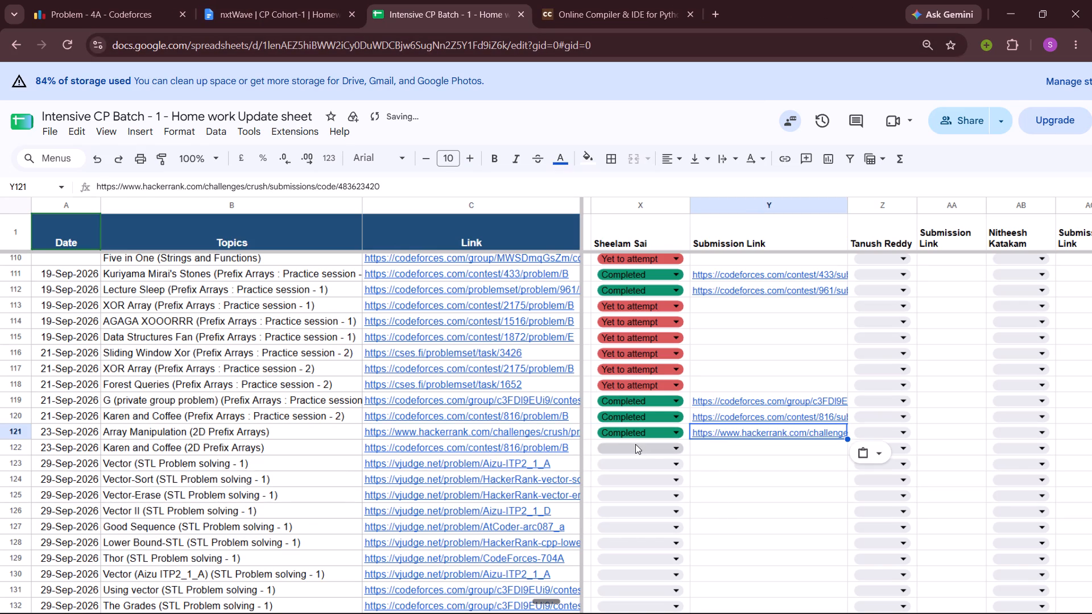
Open the 23-Sep-2026 Karen and Coffee problem from the sheet, copy the link of accepted submission 392235476, and close the page.
left_click(539, 447)
left_click(452, 471)
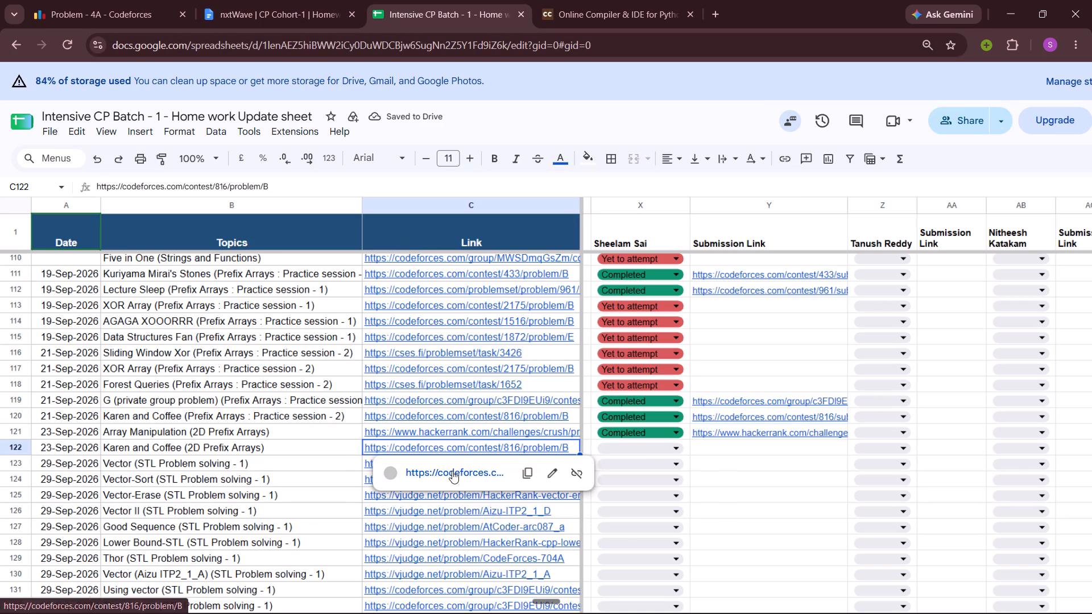
scroll(532, 214, "down", 4)
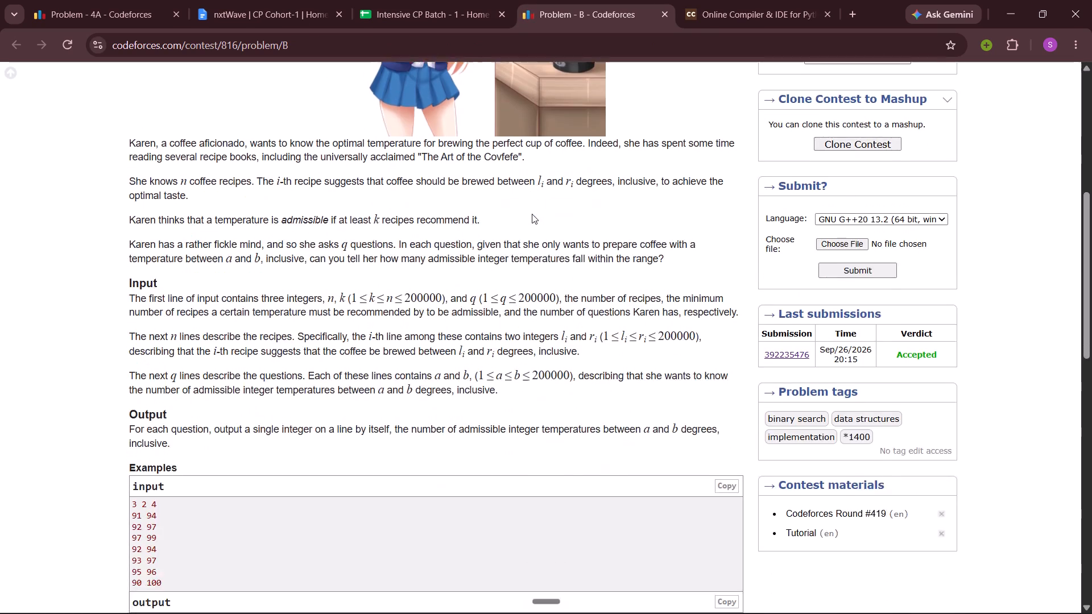
scroll(532, 214, "down", 2)
scroll(532, 214, "up", 4)
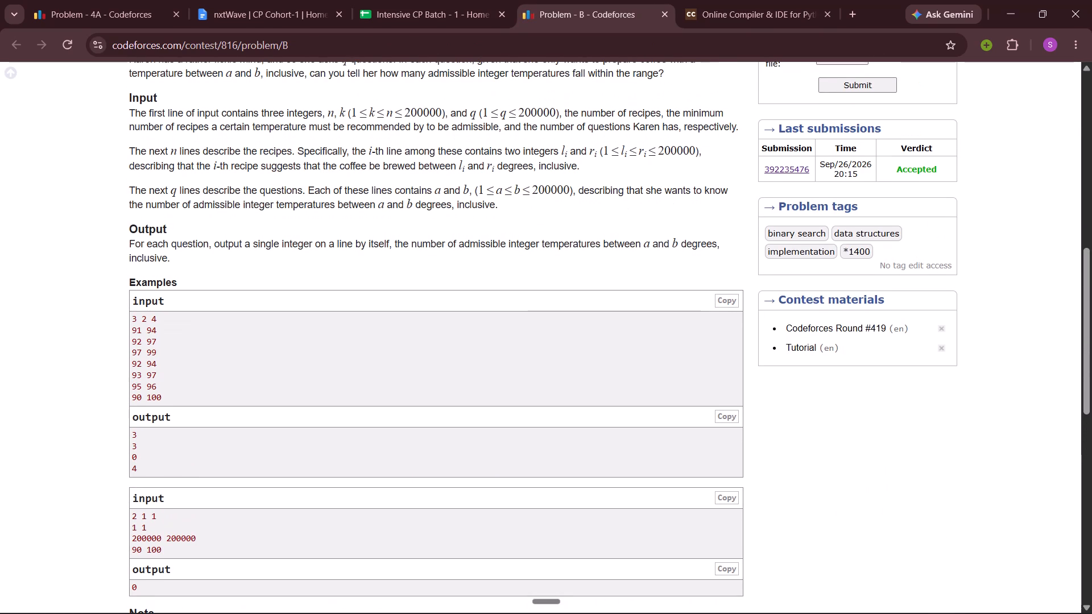
left_click(787, 169)
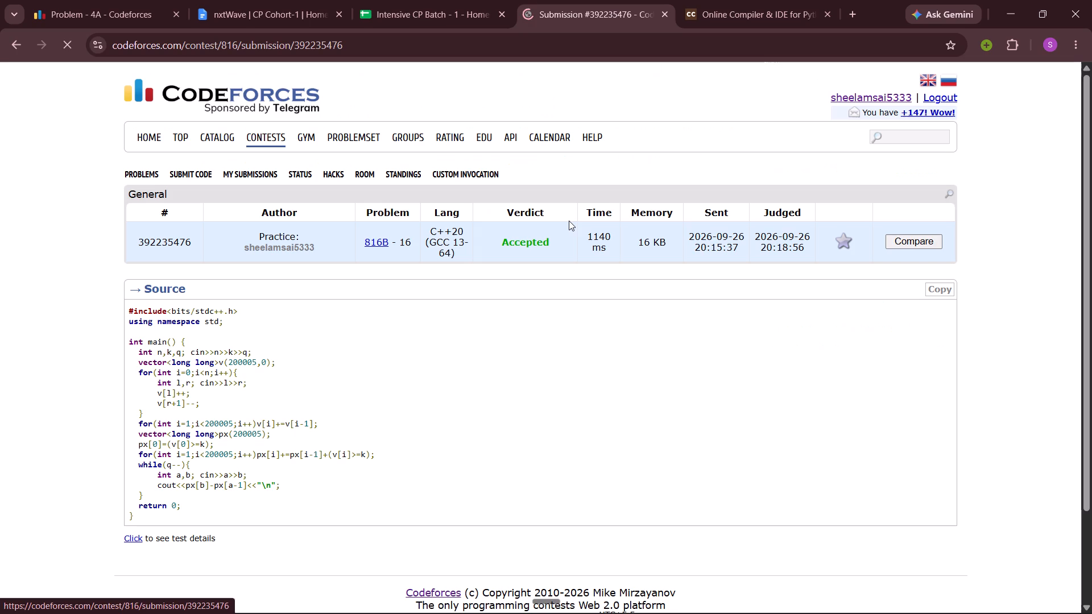
left_click(382, 45)
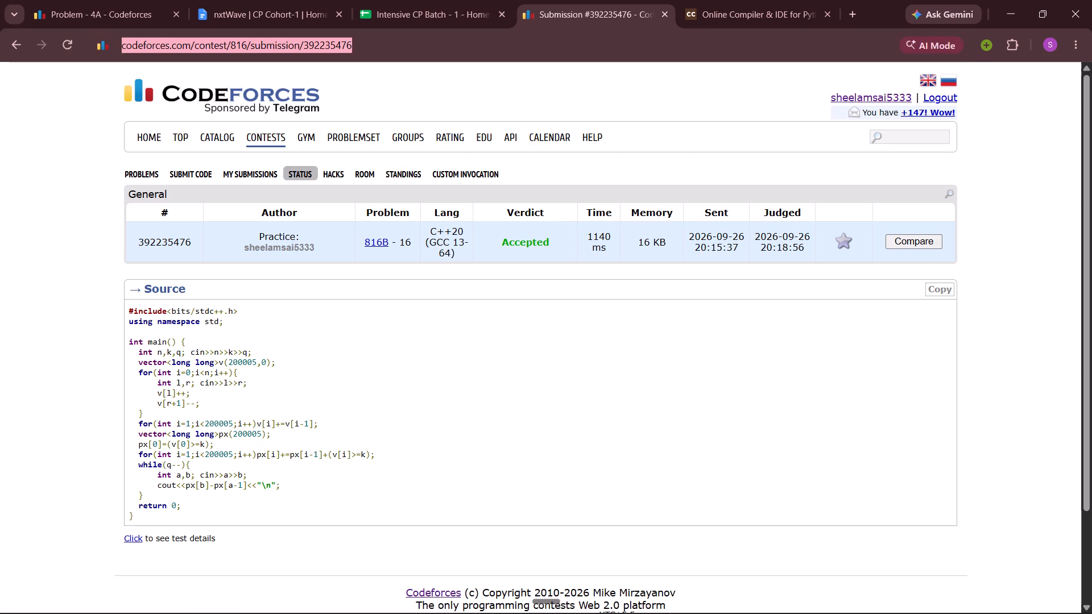
key("ctrl+c")
key("ctrl+w")
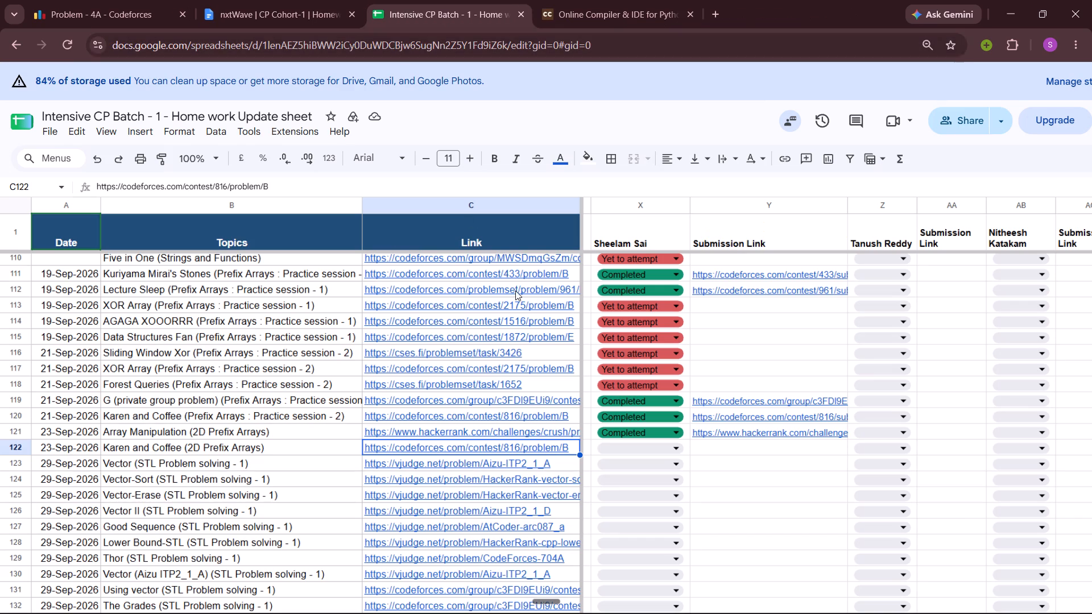
Set the 23-Sep-2026 Karen and Coffee status to Completed and paste the copied link into its Submission Link cell.
left_click(621, 447)
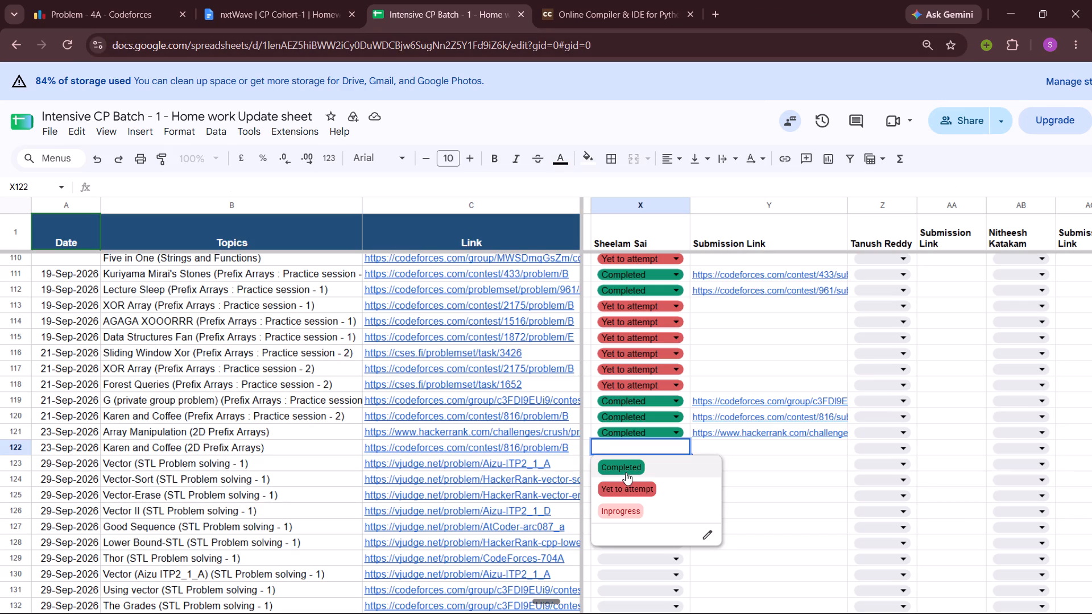
left_click(626, 472)
left_click(721, 448)
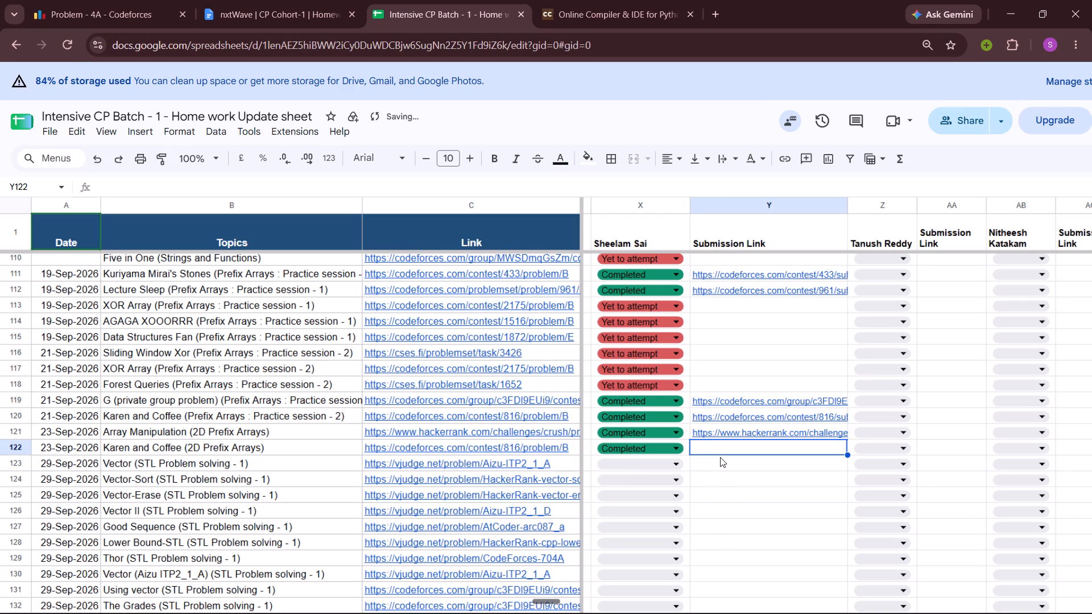
key("ctrl+v")
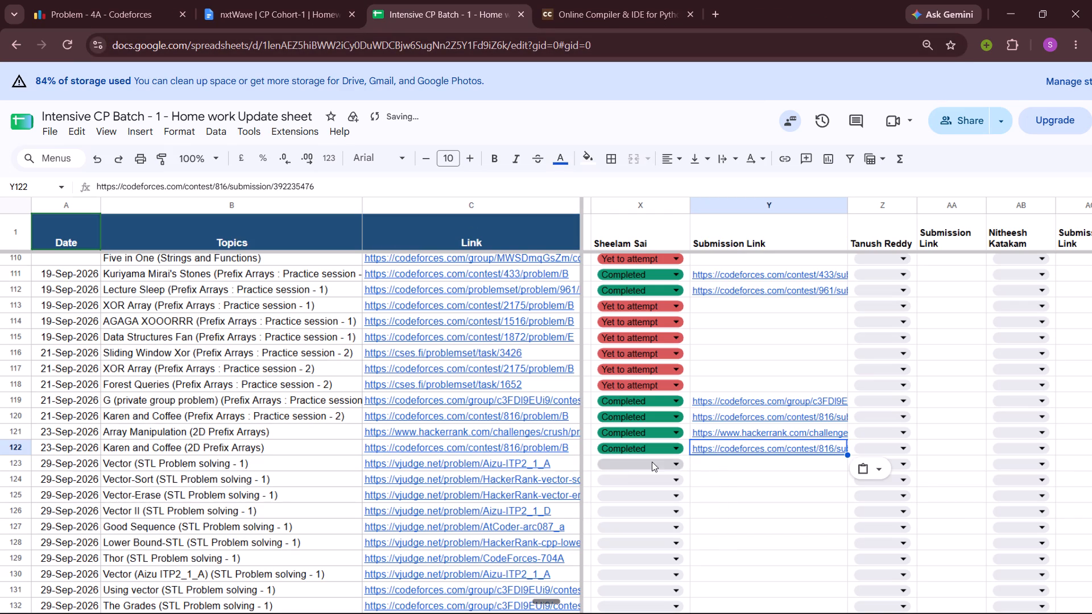
Open the 29-Sep-2026 Vector problem (Aizu ITP2_1_A) from the sheet, check its status list for own submissions, and close its pages.
left_click(531, 464)
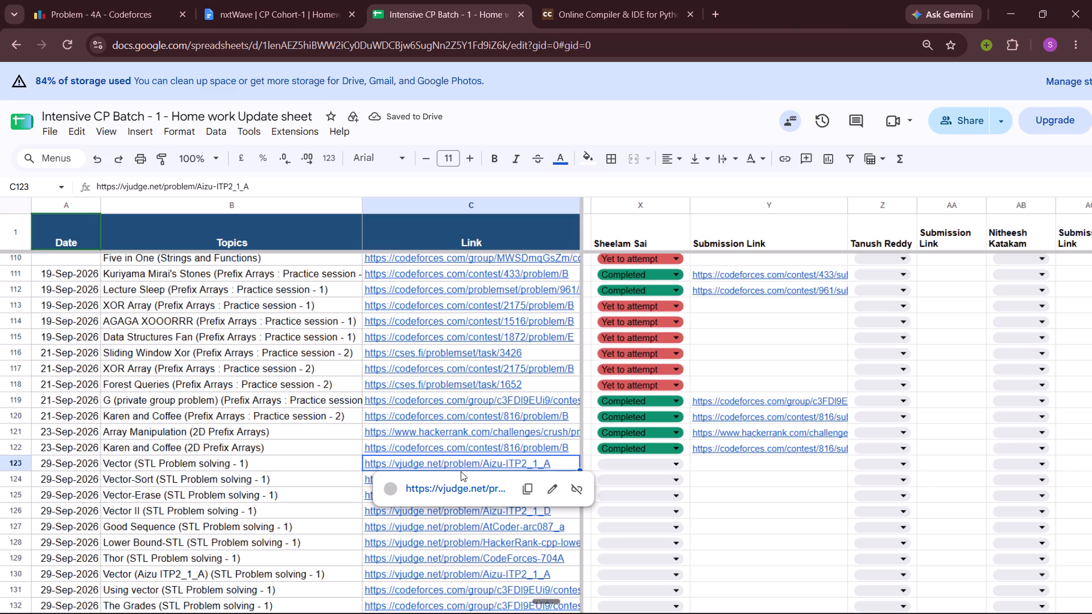
left_click(450, 487)
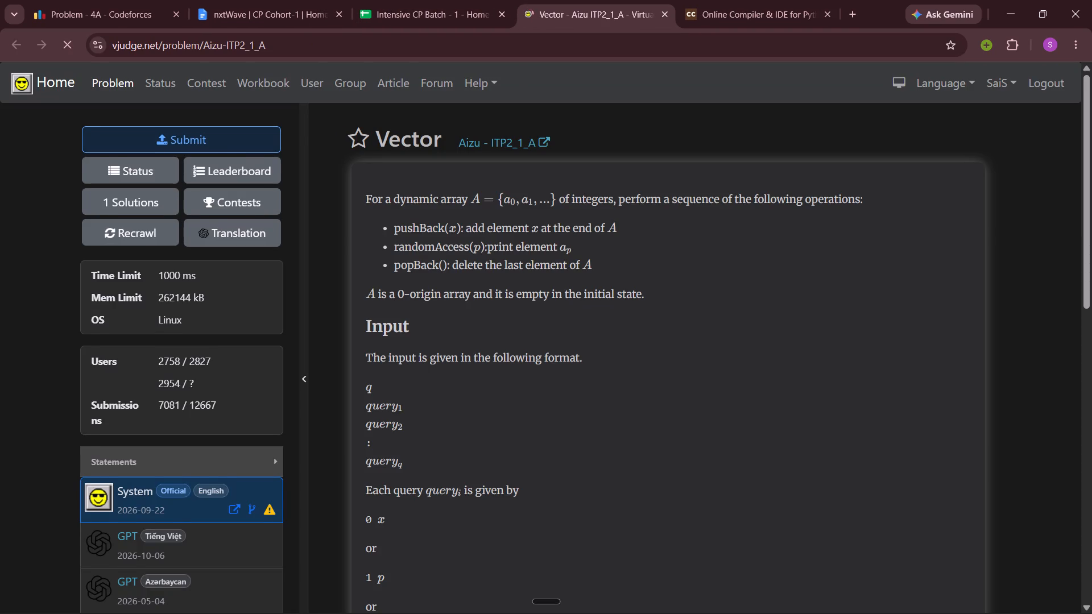
scroll(450, 487, "down", 5)
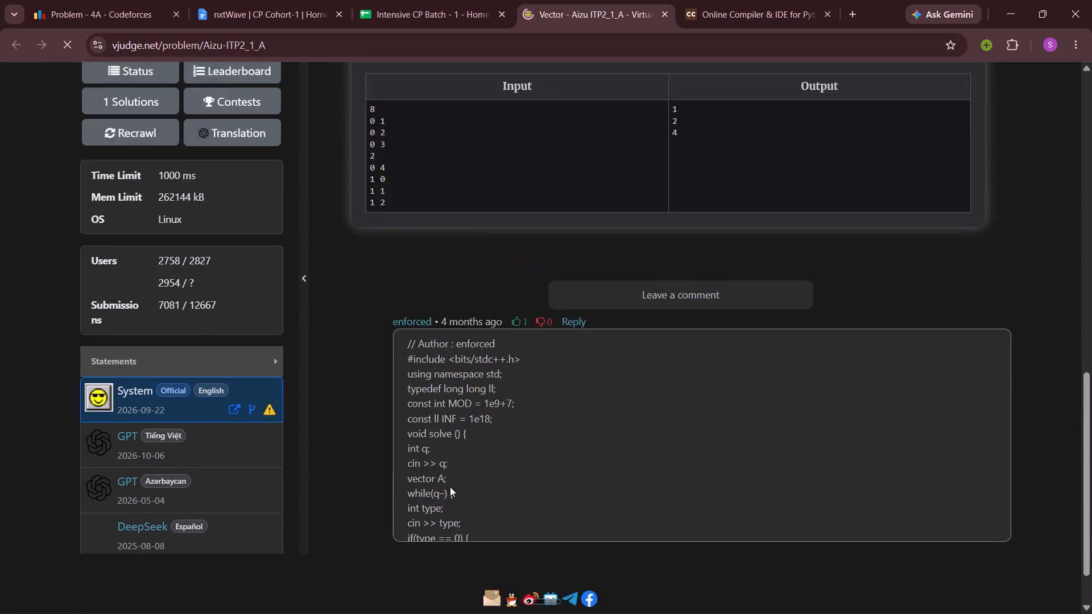
scroll(450, 487, "up", 1)
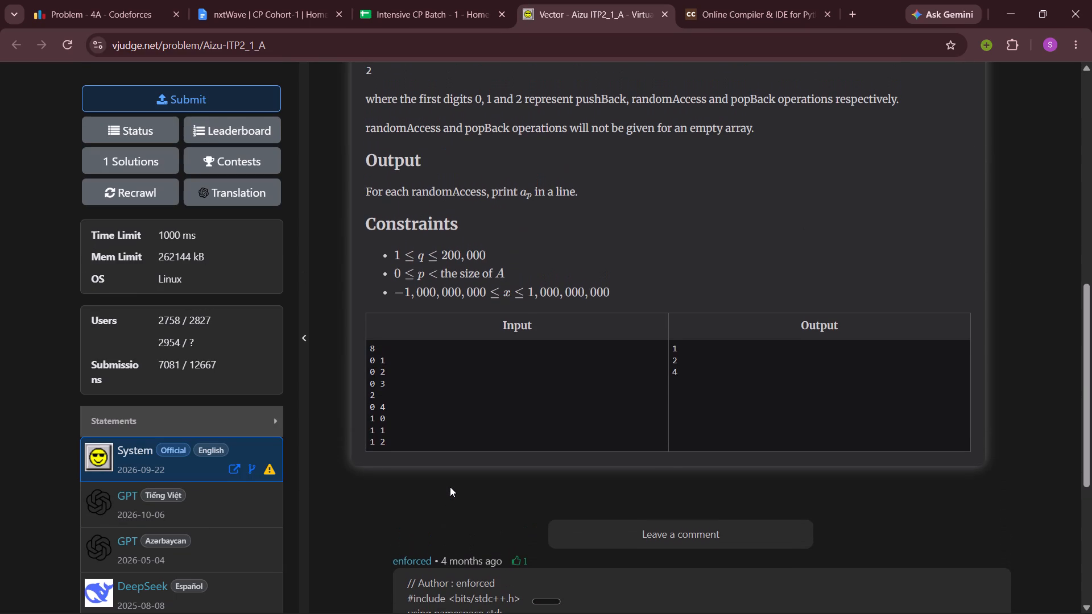
scroll(450, 487, "up", 3)
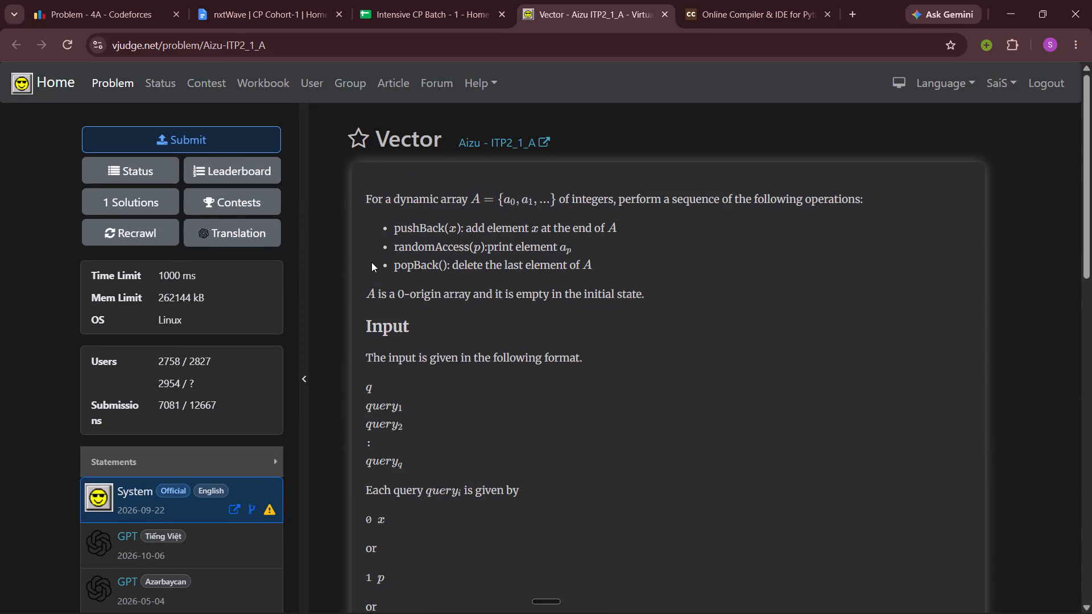
key("ctrl+w")
key("ctrl+shift+t")
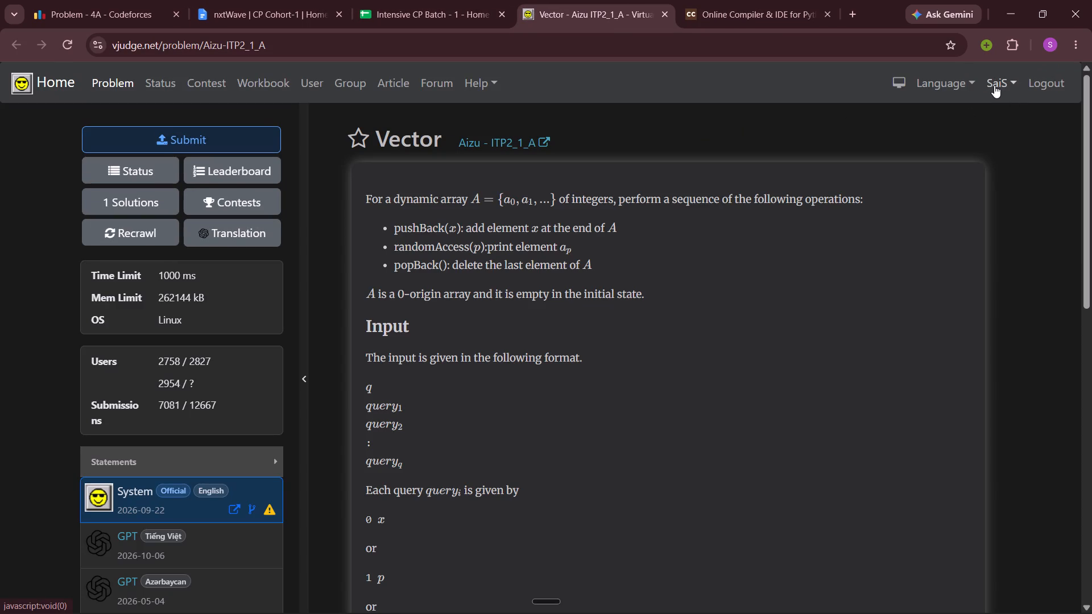
left_click(128, 175)
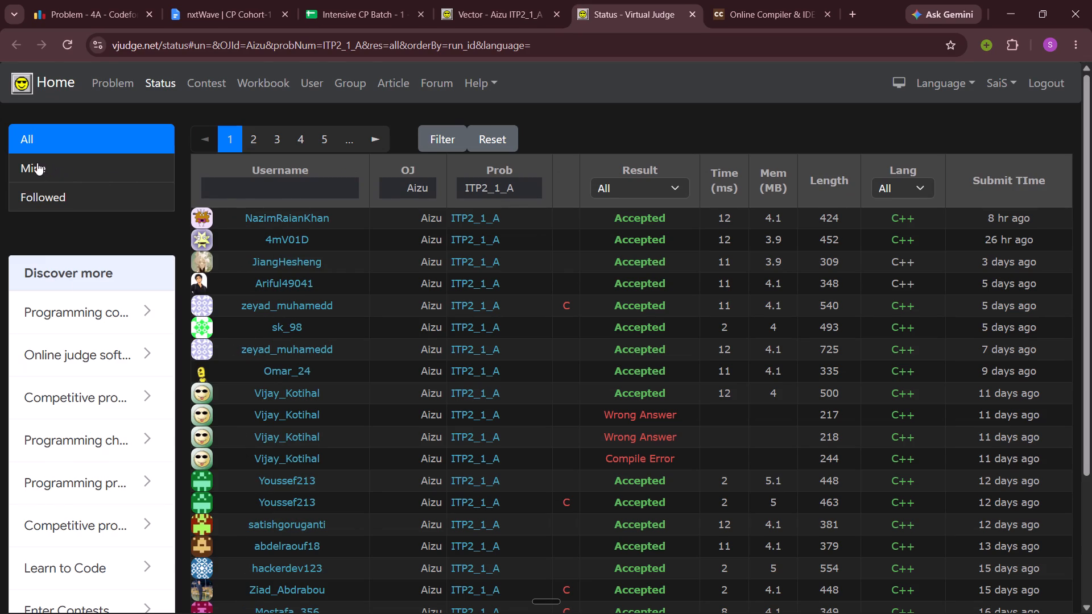
left_click(36, 163)
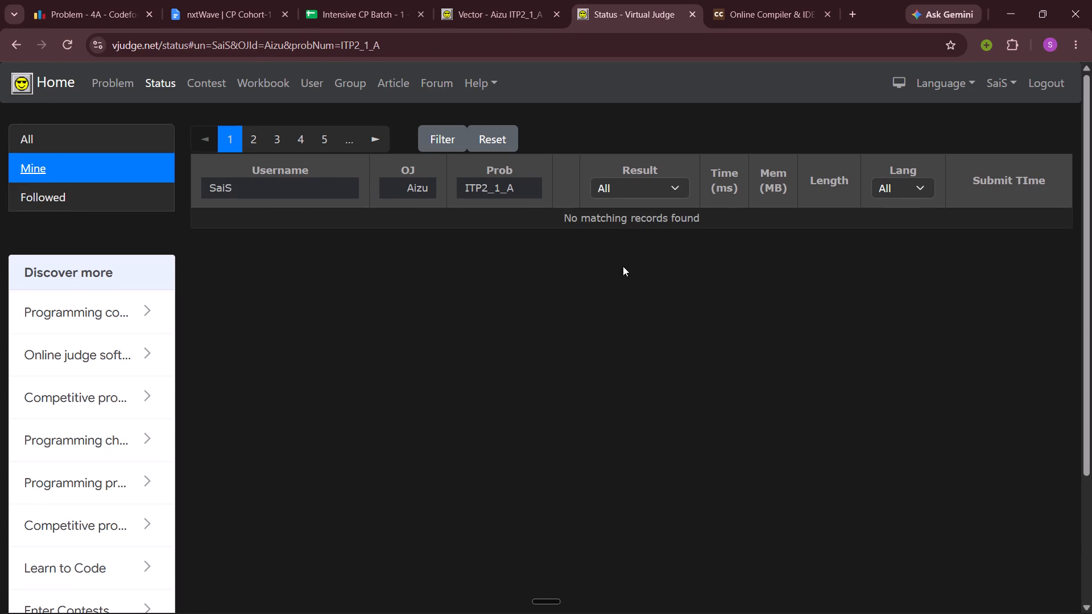
key("ctrl+w")
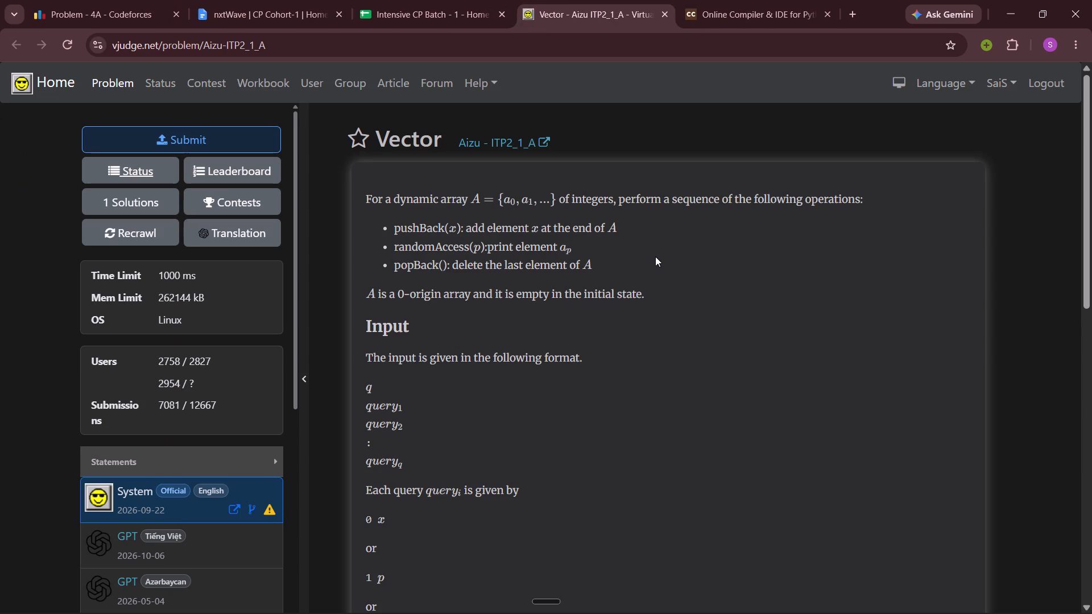
key("ctrl+w")
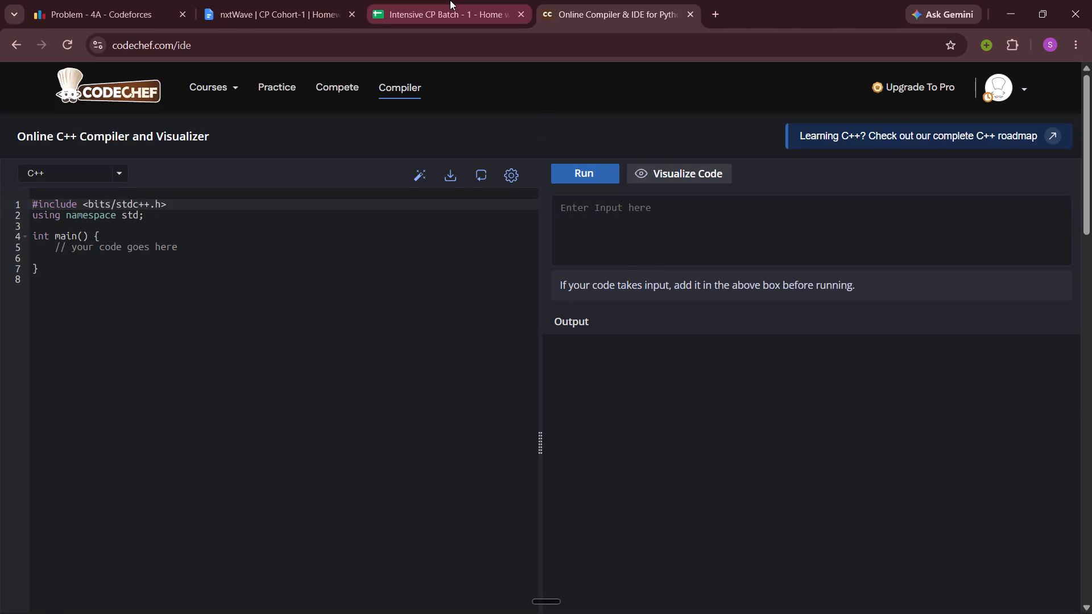
Return to the homework sheet and set the status of the 29-Sep-2026 Vector problem in row 123 to Yet to attempt.
left_click(449, 0)
left_click(634, 460)
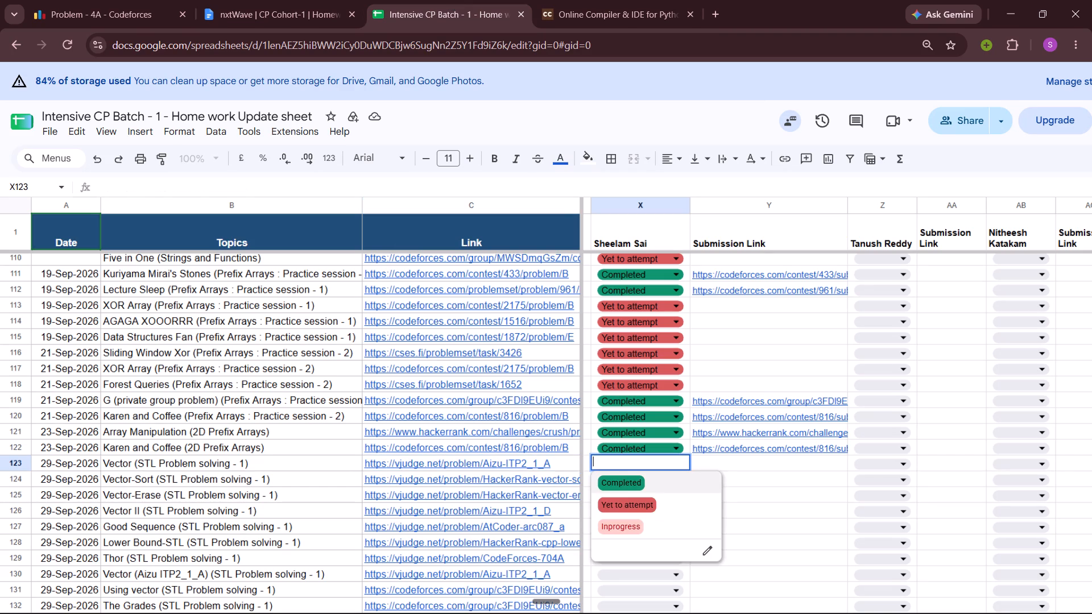
left_click(627, 501)
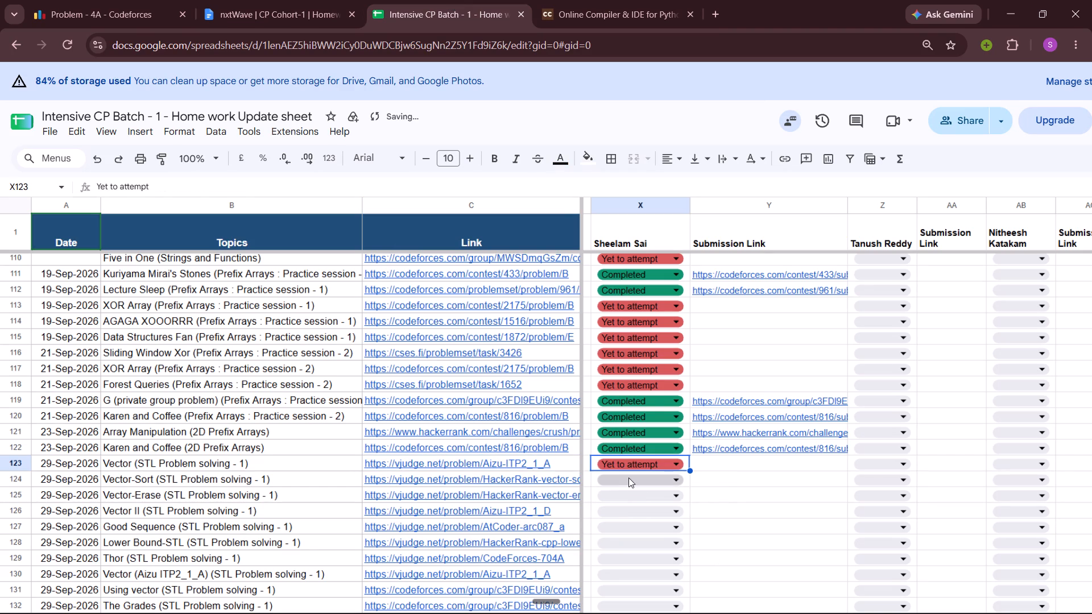
Open the 29-Sep-2026 Vector-Sort problem from the sheet, check its status list for own submissions, and close its pages.
left_click(550, 480)
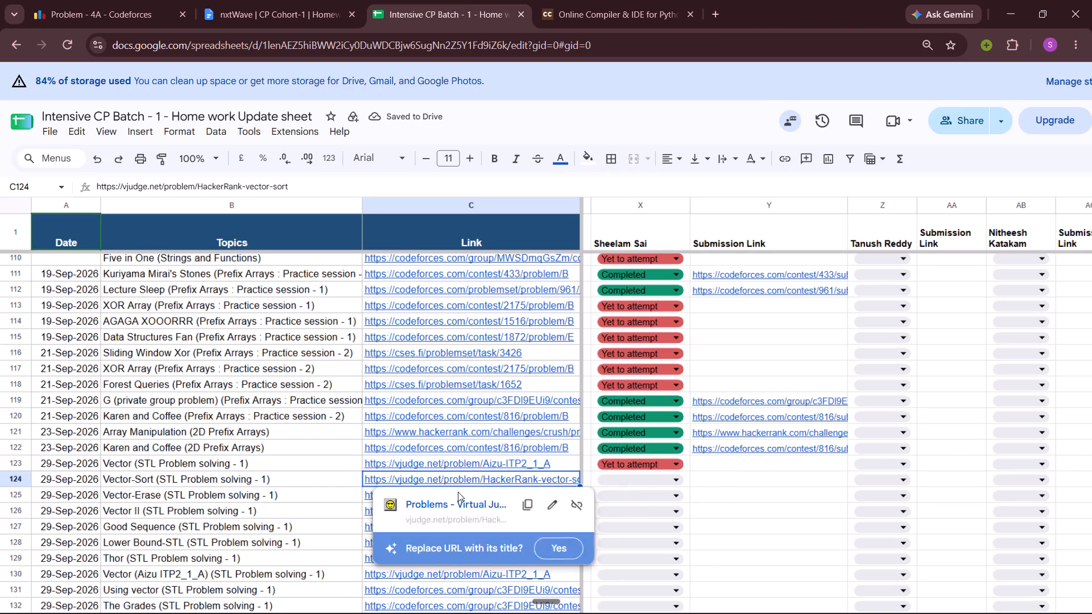
left_click(454, 504)
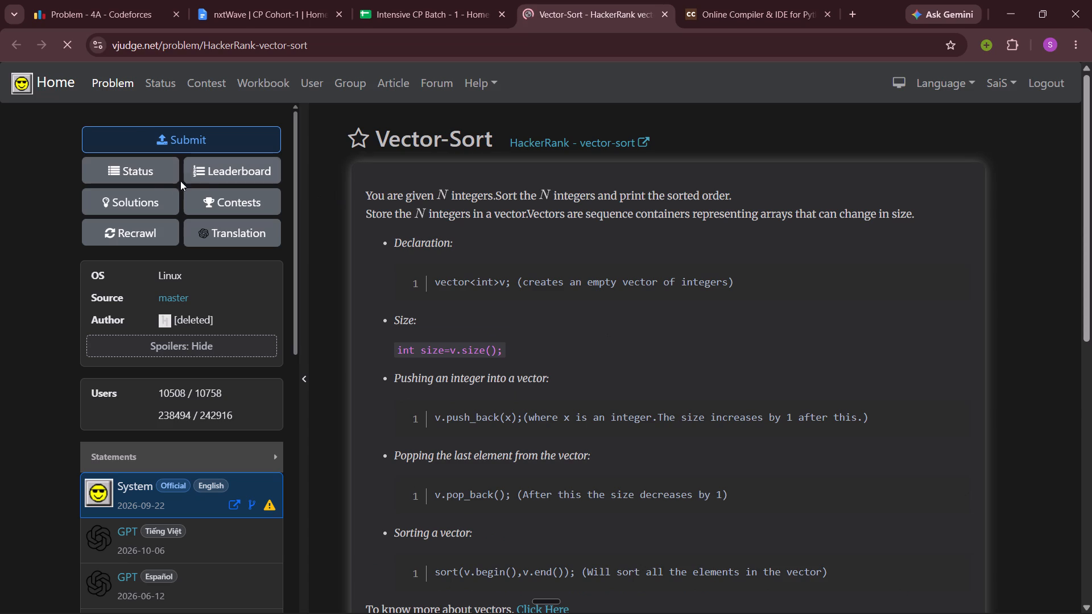
scroll(423, 288, "down", 8)
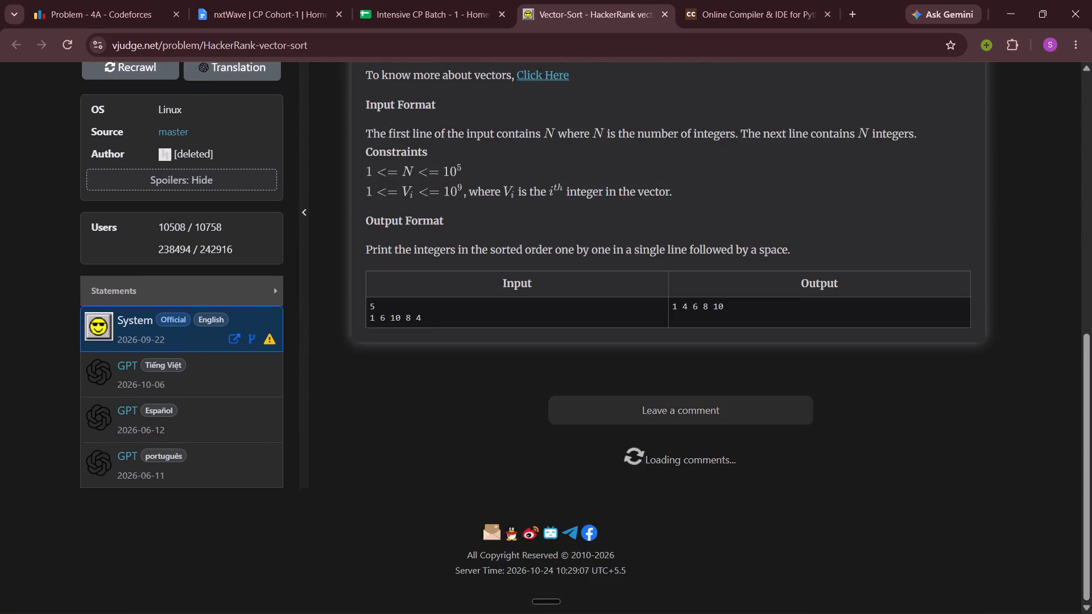
scroll(423, 288, "down", 1)
scroll(423, 288, "up", 9)
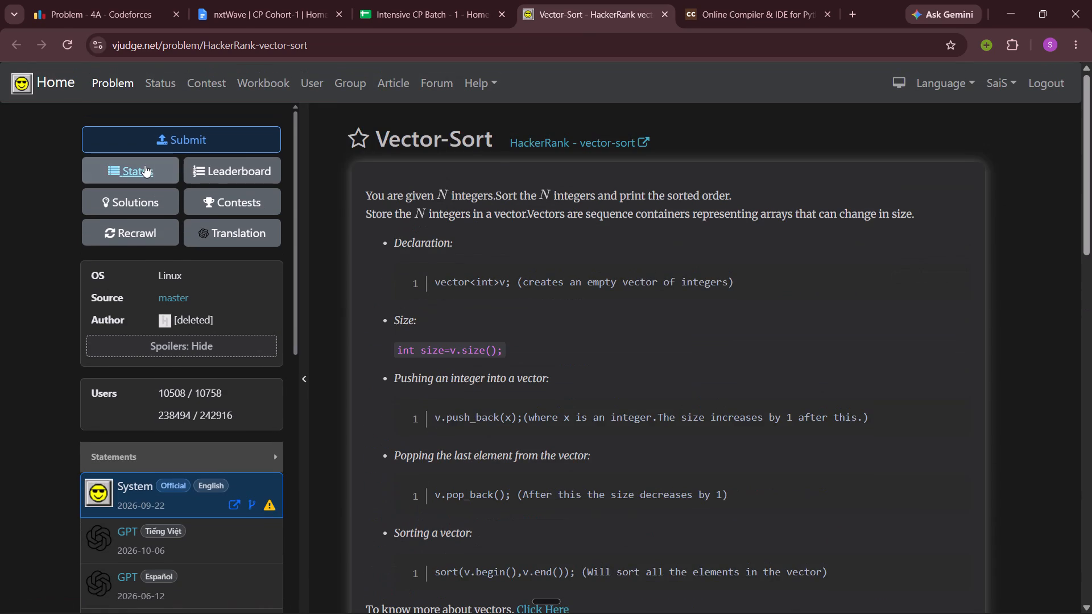
left_click(144, 165)
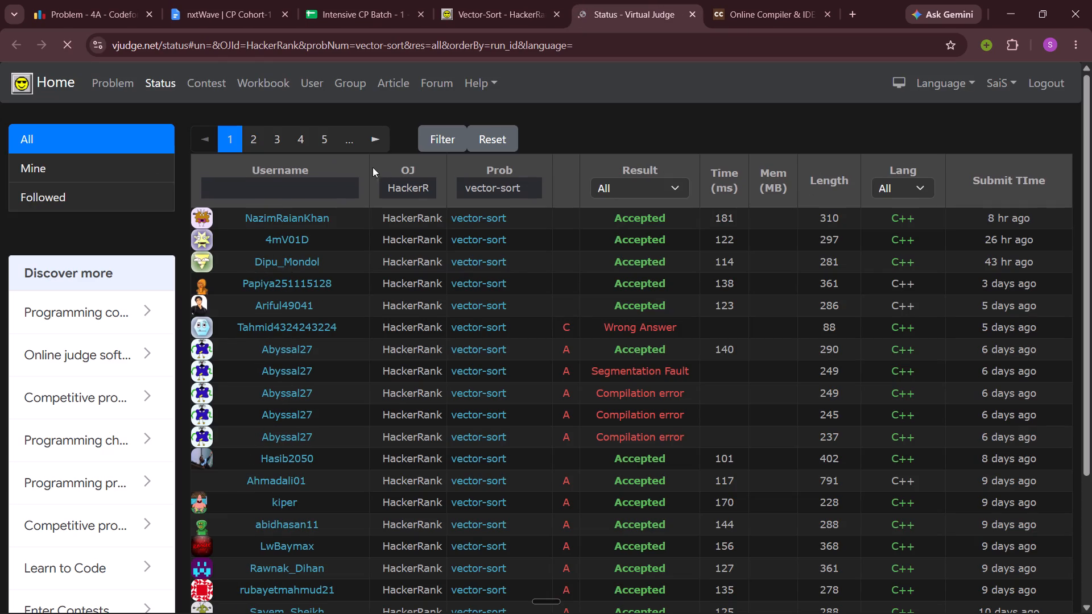
left_click(47, 169)
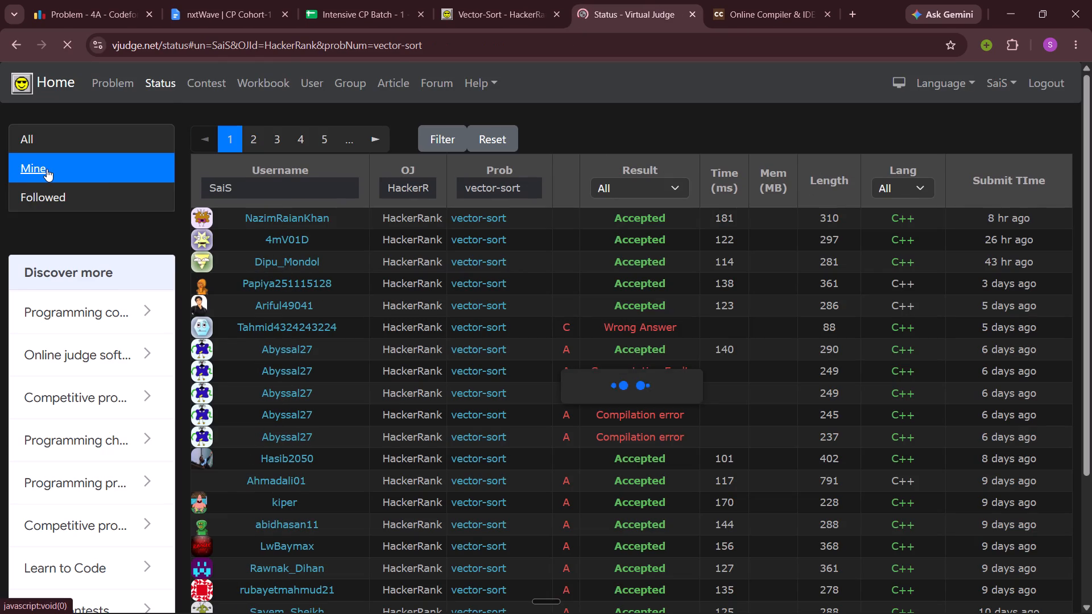
key("ctrl+w")
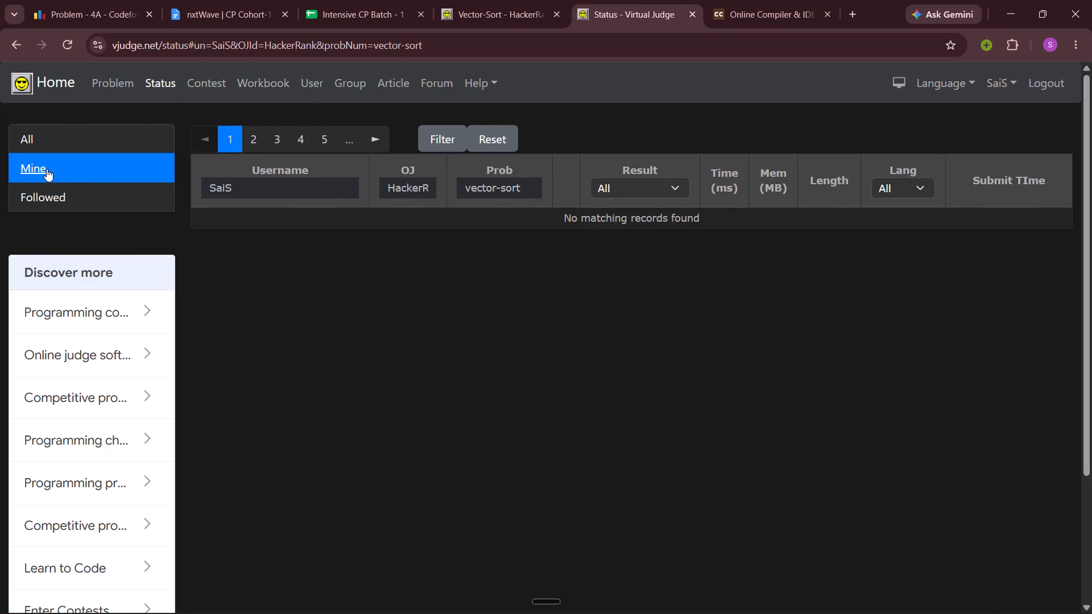
key("ctrl+w")
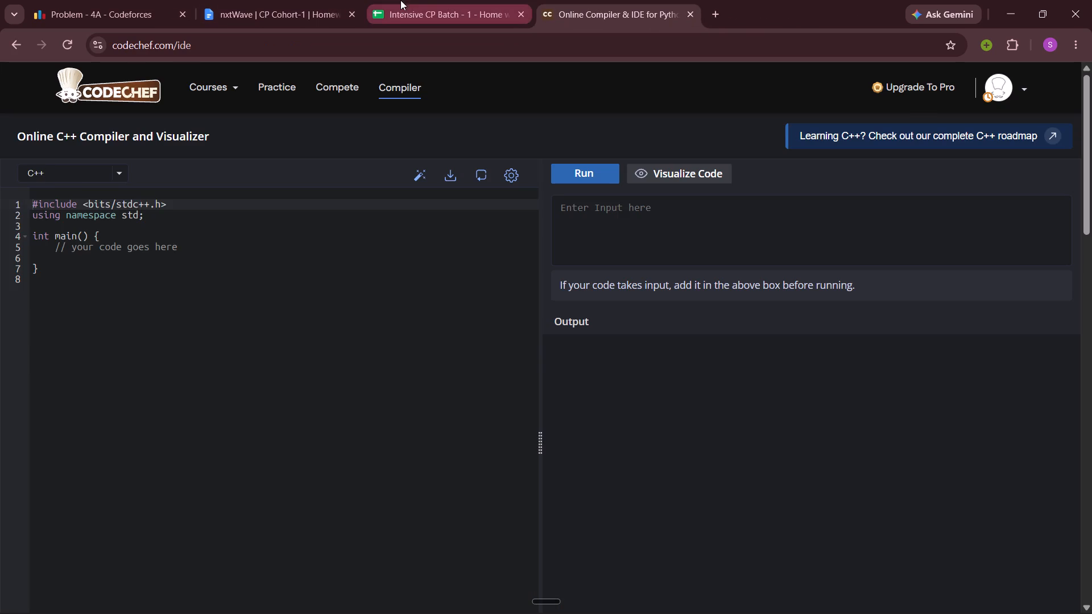
Return to the homework sheet and set the status of the 29-Sep-2026 Vector-Sort problem in row 124 to Yet to attempt.
left_click(429, 4)
scroll(632, 494, "down", 1)
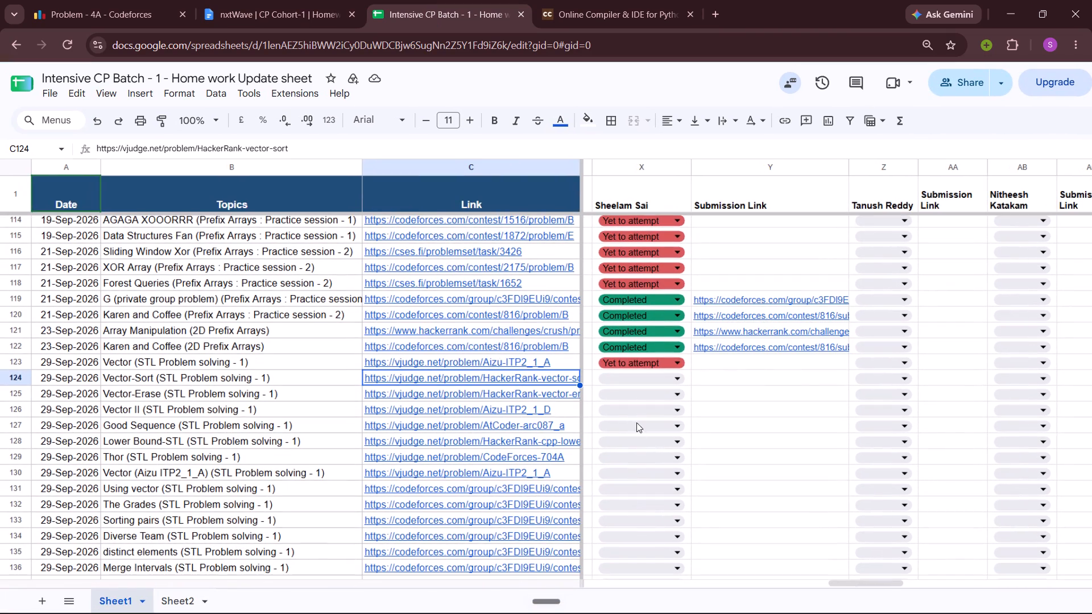
left_click(625, 380)
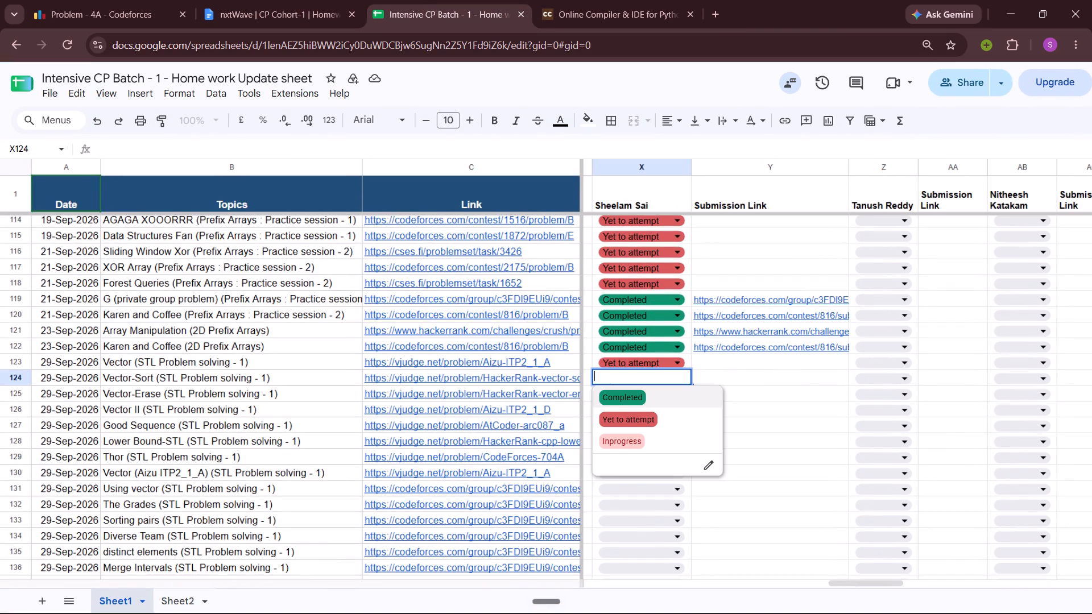
left_click(620, 420)
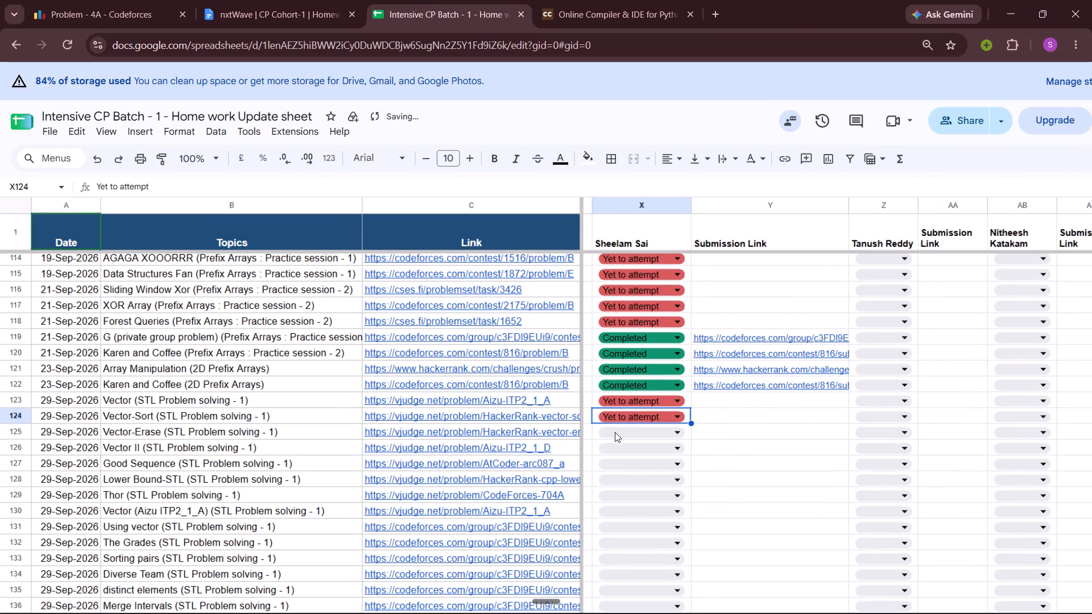
Open the 29-Sep-2026 Vector-Erase problem from the sheet, check its status list for own submissions, and close its pages.
left_click(547, 432)
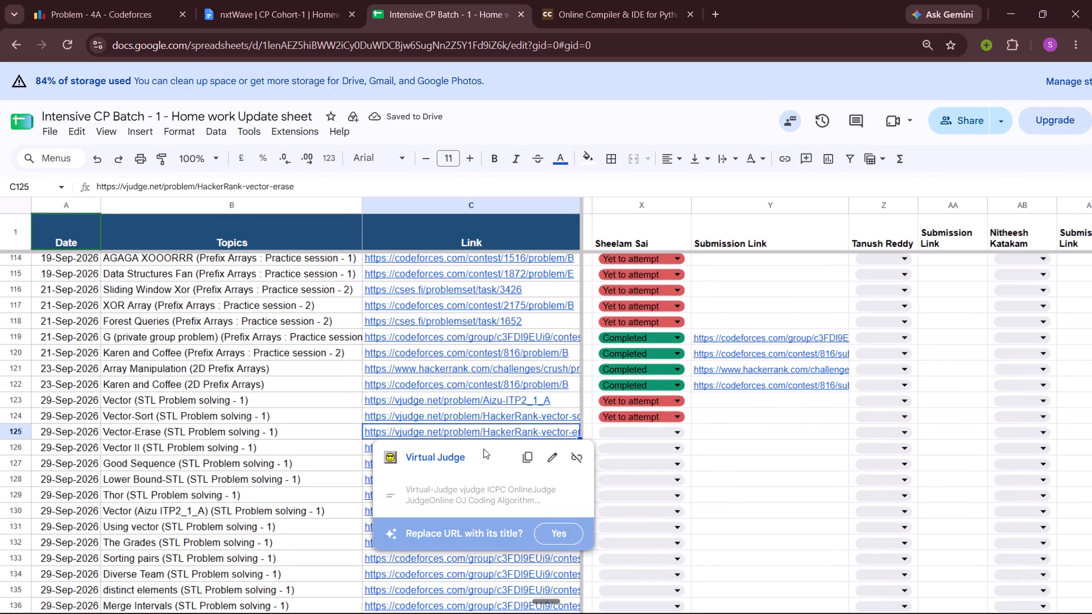
left_click(456, 455)
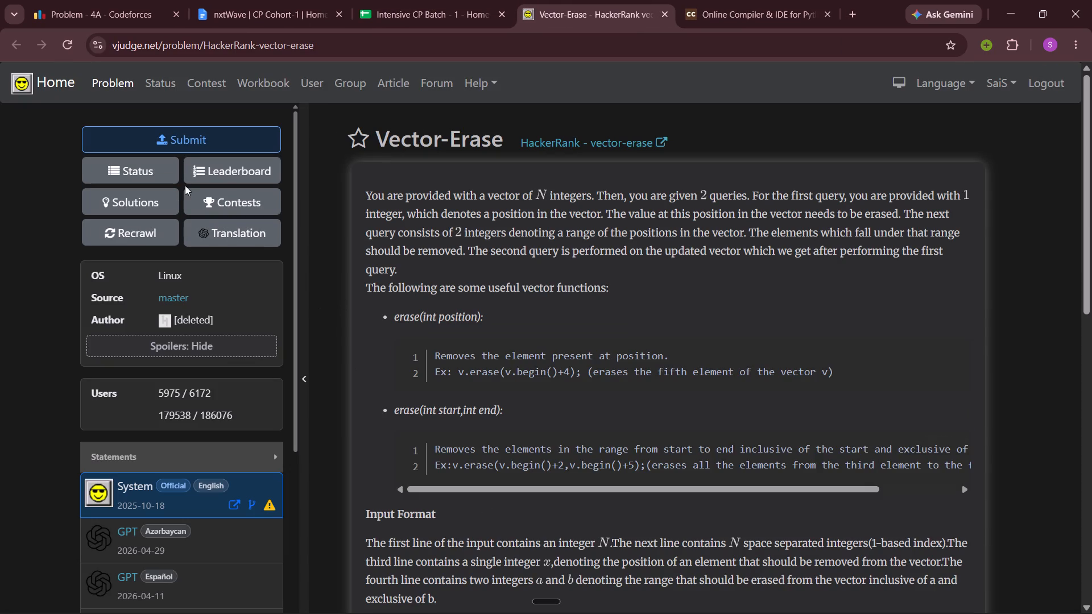
left_click(129, 166)
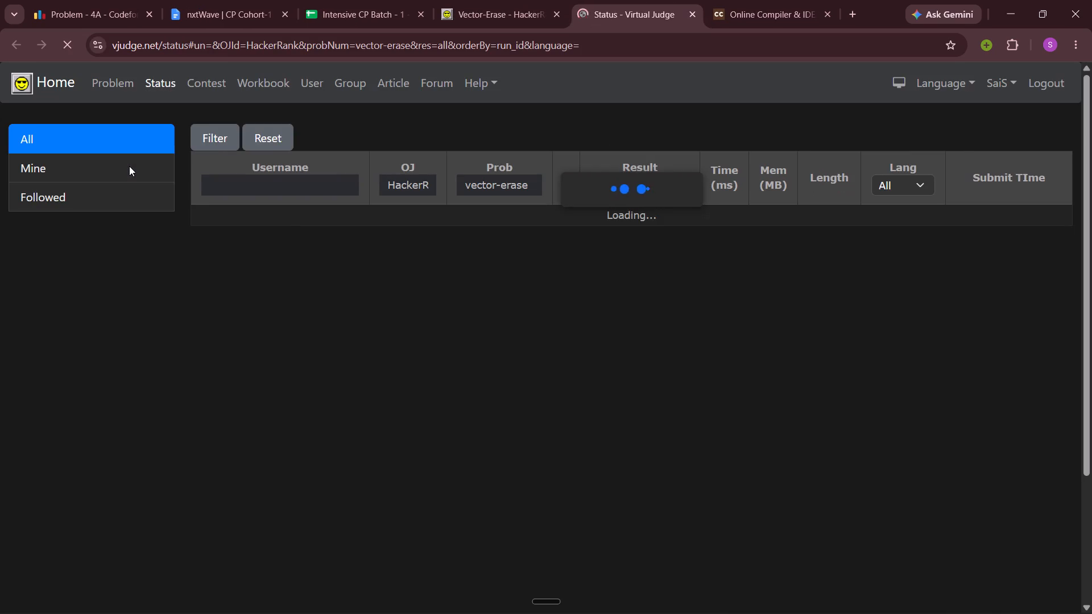
left_click(32, 161)
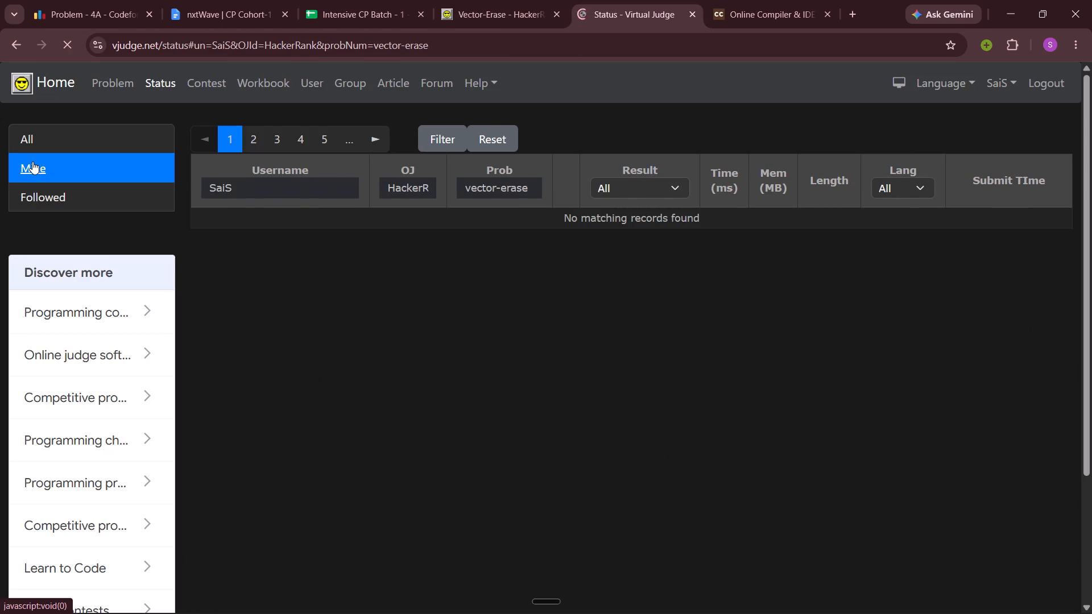
key("ctrl+w")
key("ctrl+w")
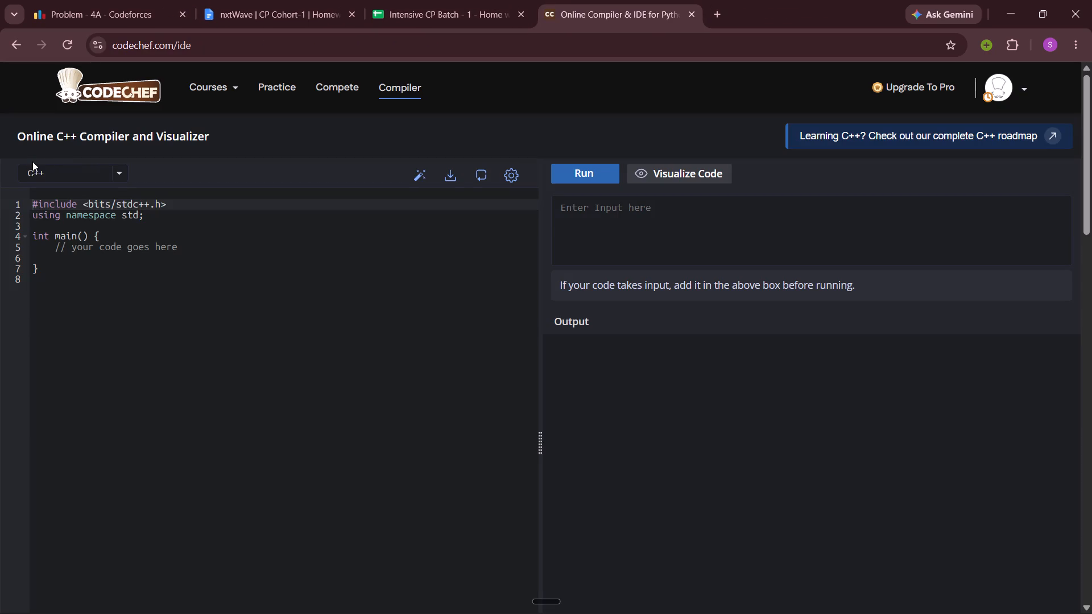
Return to the homework sheet and set the status of the 29-Sep-2026 Vector-Erase problem in row 125 to Yet to attempt.
left_click(391, 0)
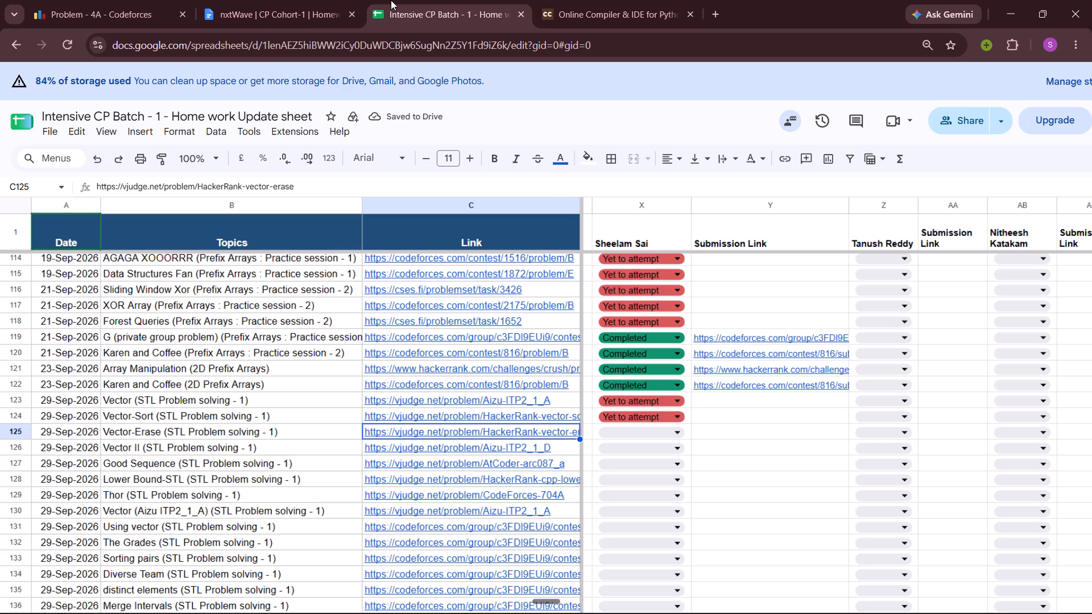
scroll(599, 399, "down", 2)
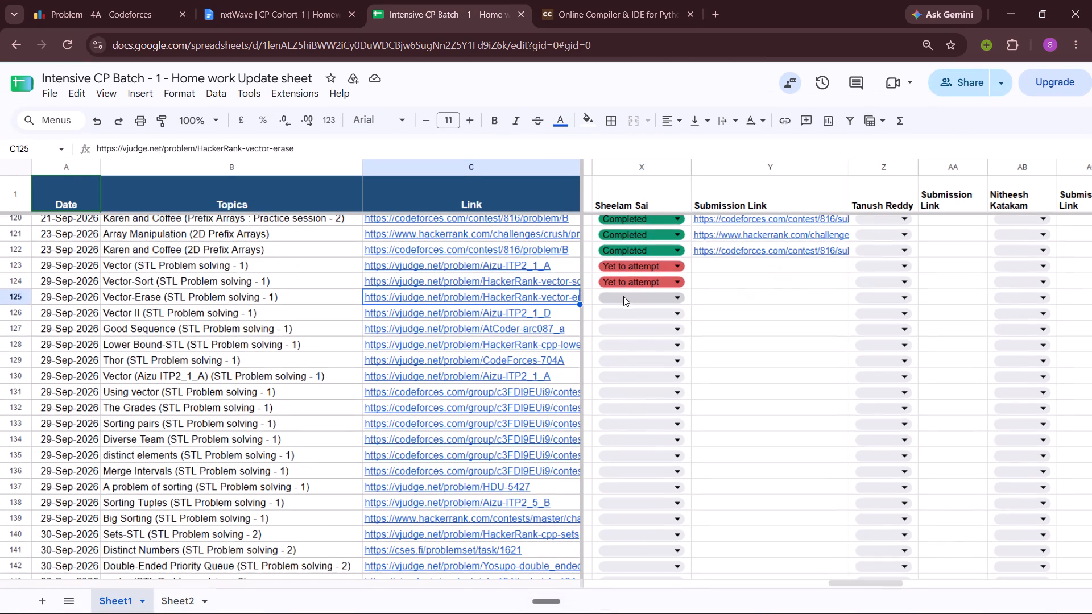
left_click(622, 296)
left_click(619, 335)
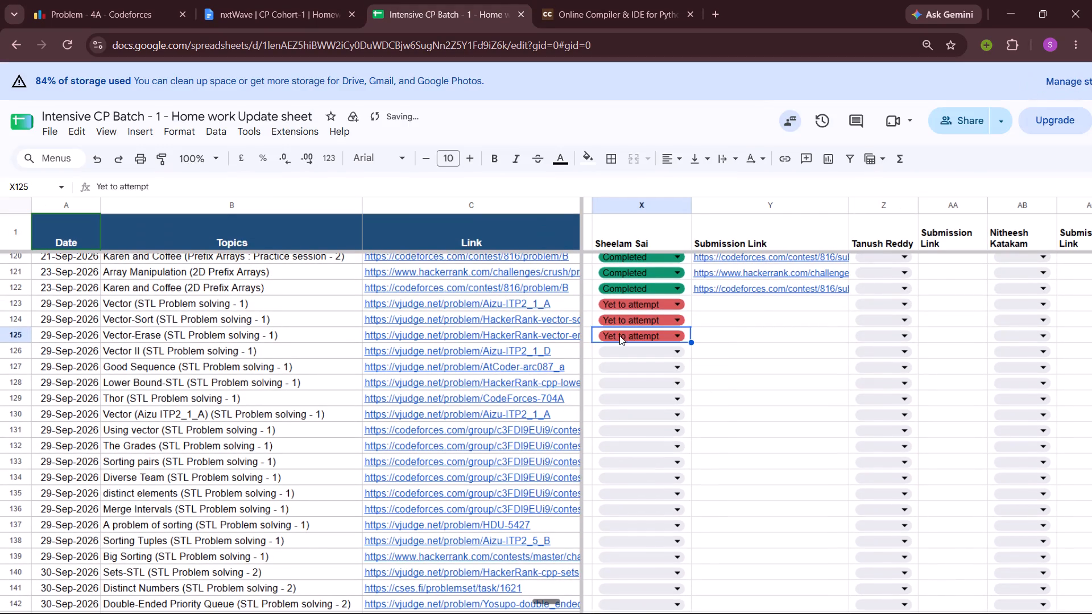
Open the 29-Sep-2026 Vector II problem (Aizu ITP2_1_D) from the sheet, check its status list for own submissions, and close its pages.
left_click(500, 350)
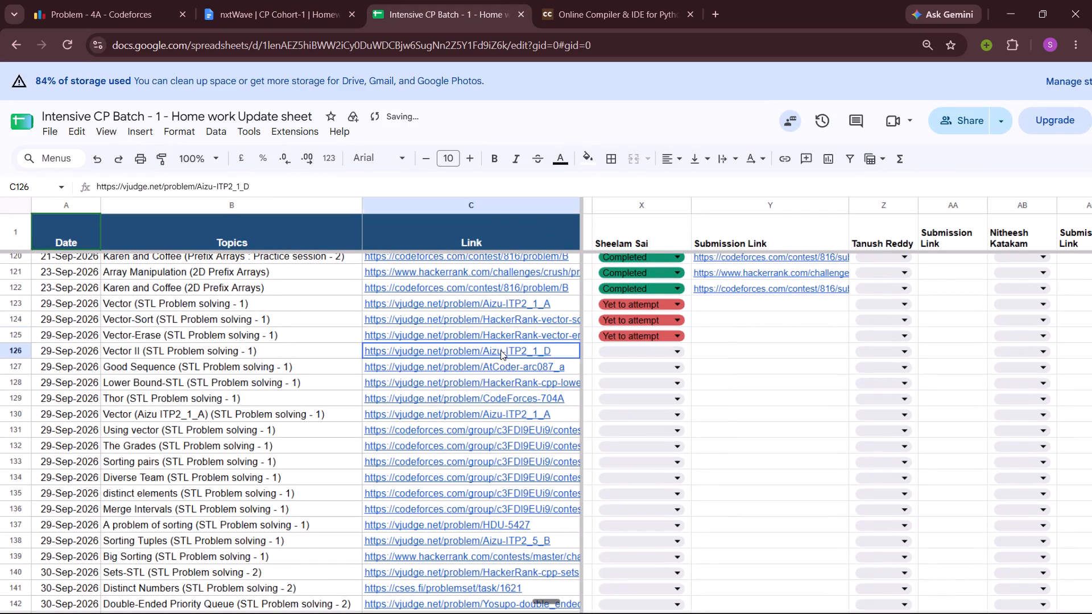
left_click(461, 373)
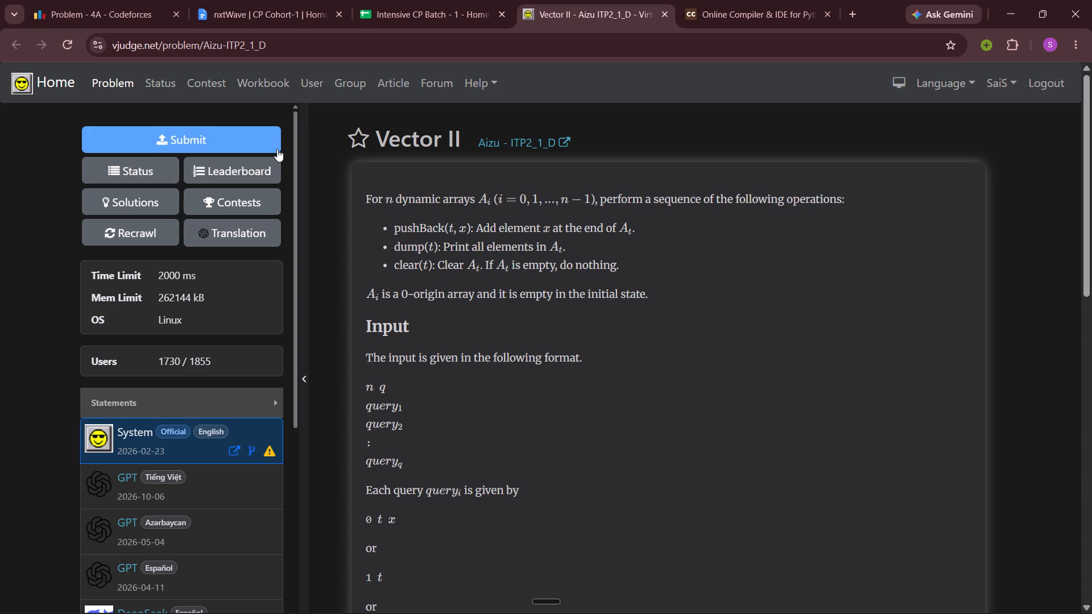
left_click(131, 175)
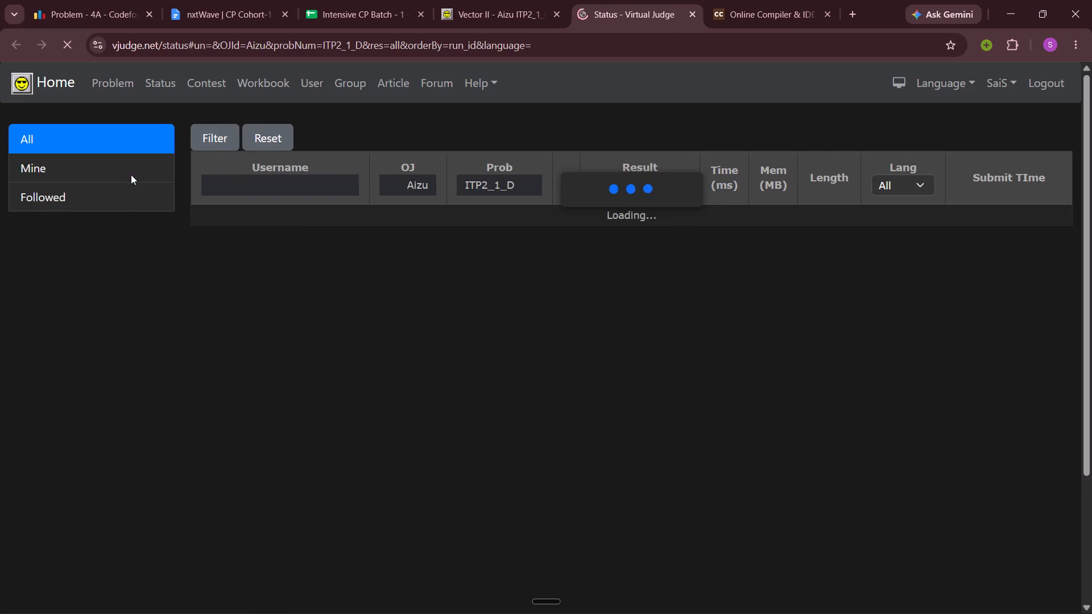
left_click(37, 171)
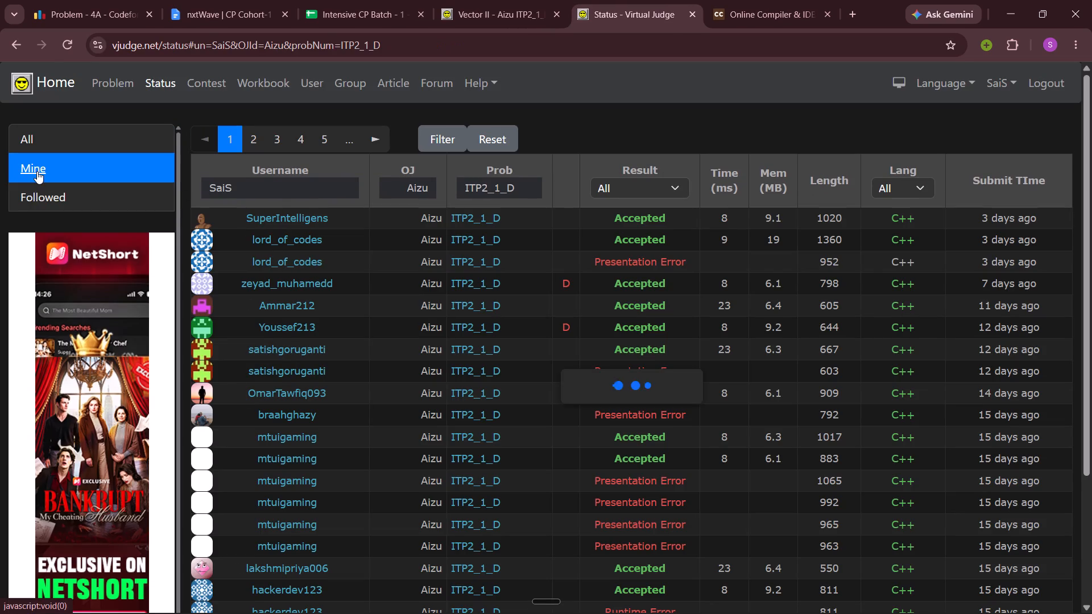
left_click(694, 11)
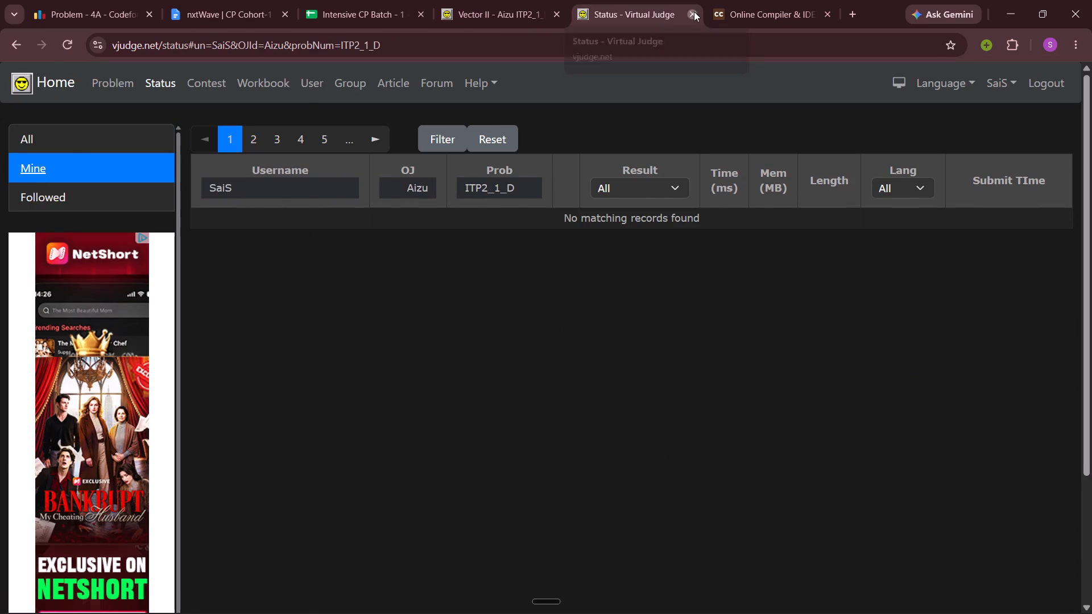
left_click(561, 16)
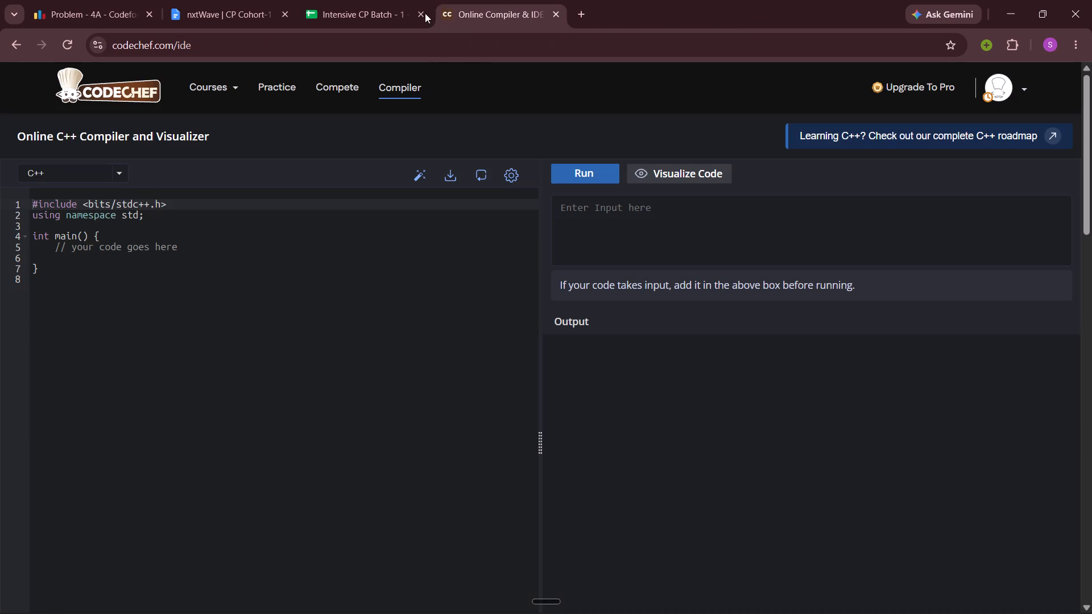
Return to the homework sheet and set the status of the 29-Sep-2026 Vector II problem in row 126 to Yet to attempt.
left_click(384, 11)
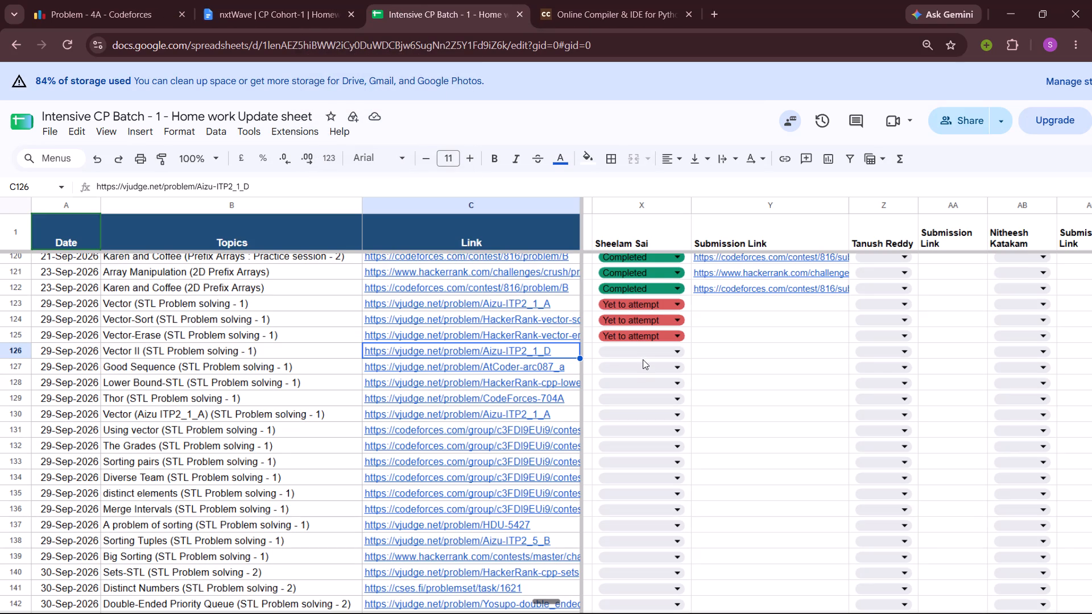
left_click(634, 348)
left_click(629, 387)
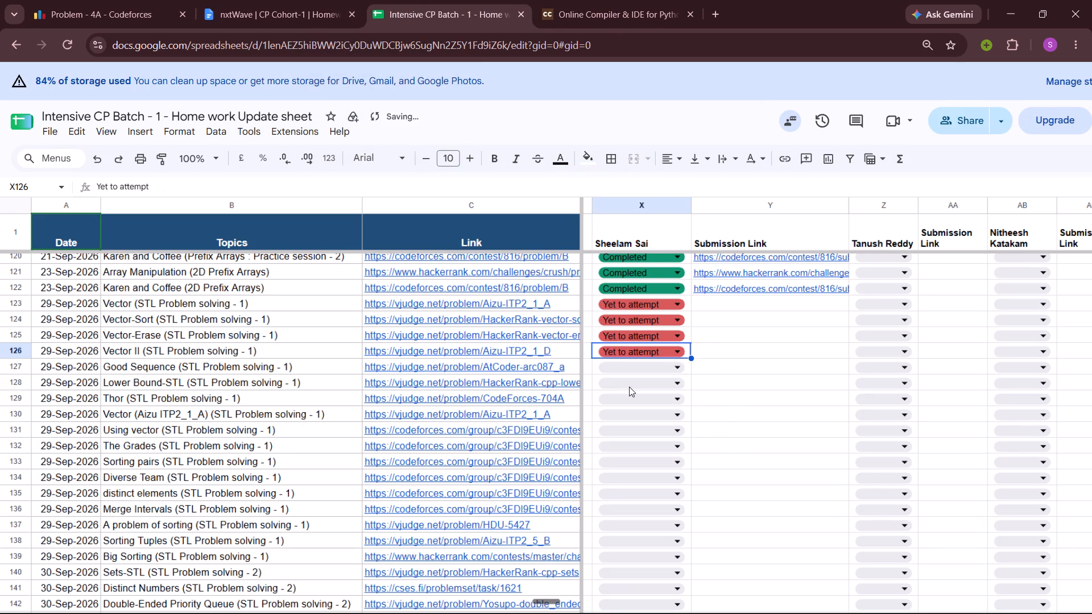
View and close the Good Sequence problem page (AtCoder arc087_a), and set its status in row 127 to Yet to attempt.
left_click(528, 366)
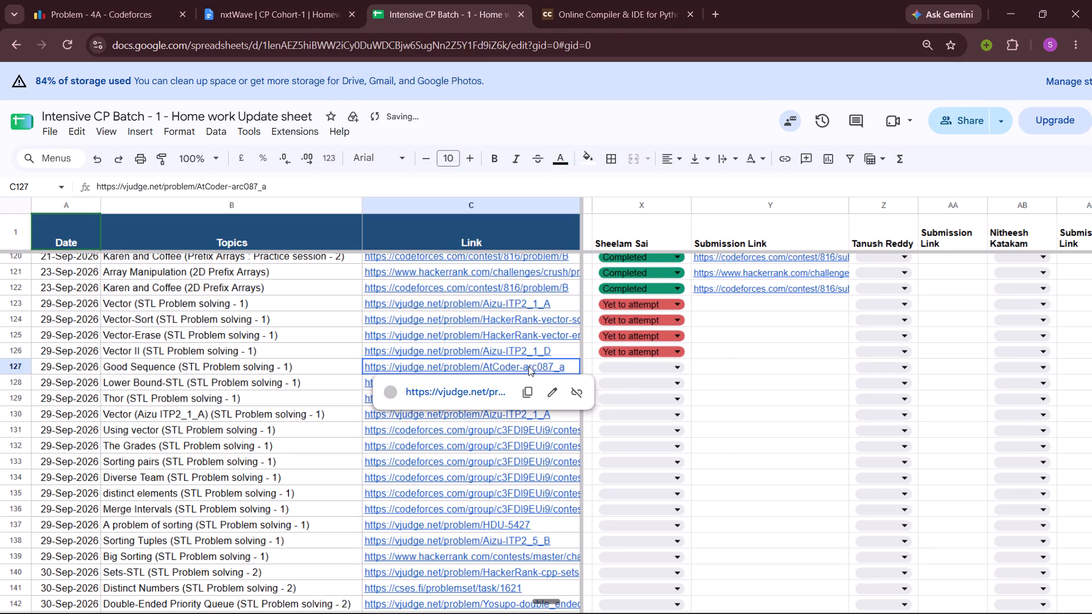
left_click(444, 393)
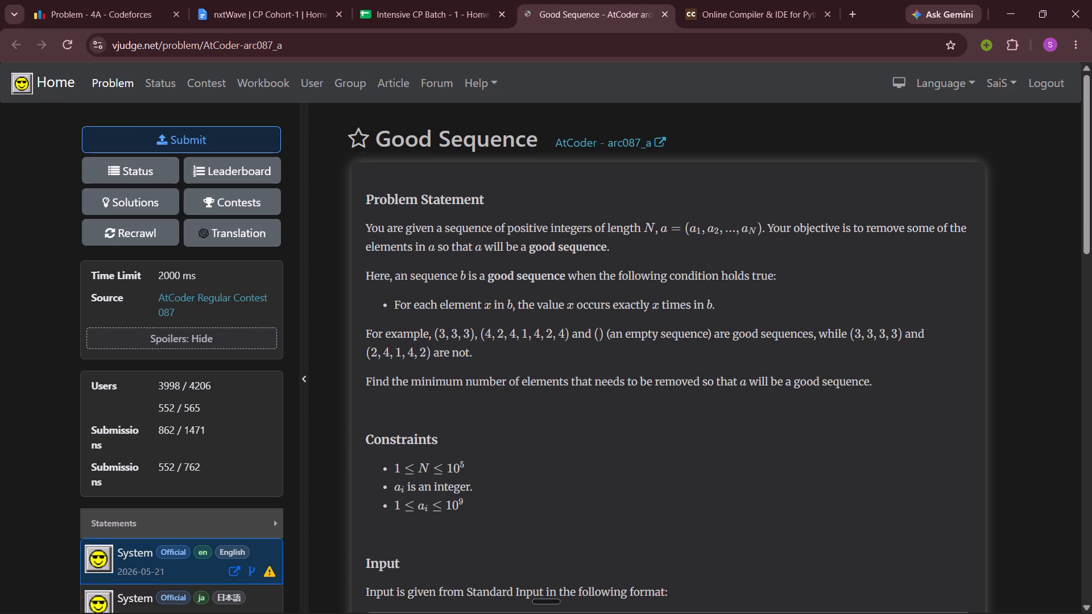
left_click(667, 19)
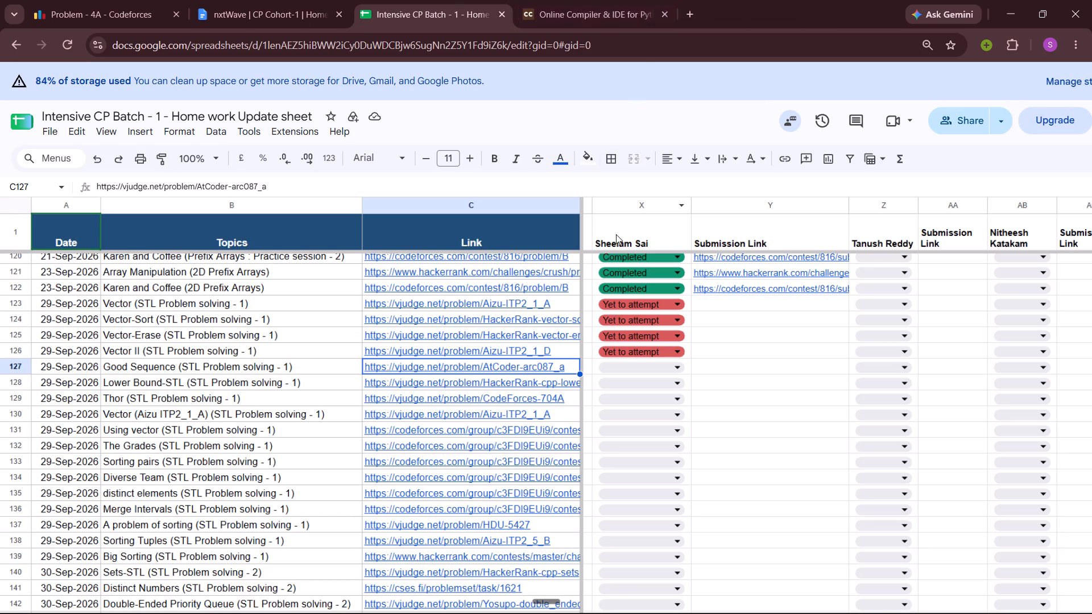
left_click(622, 366)
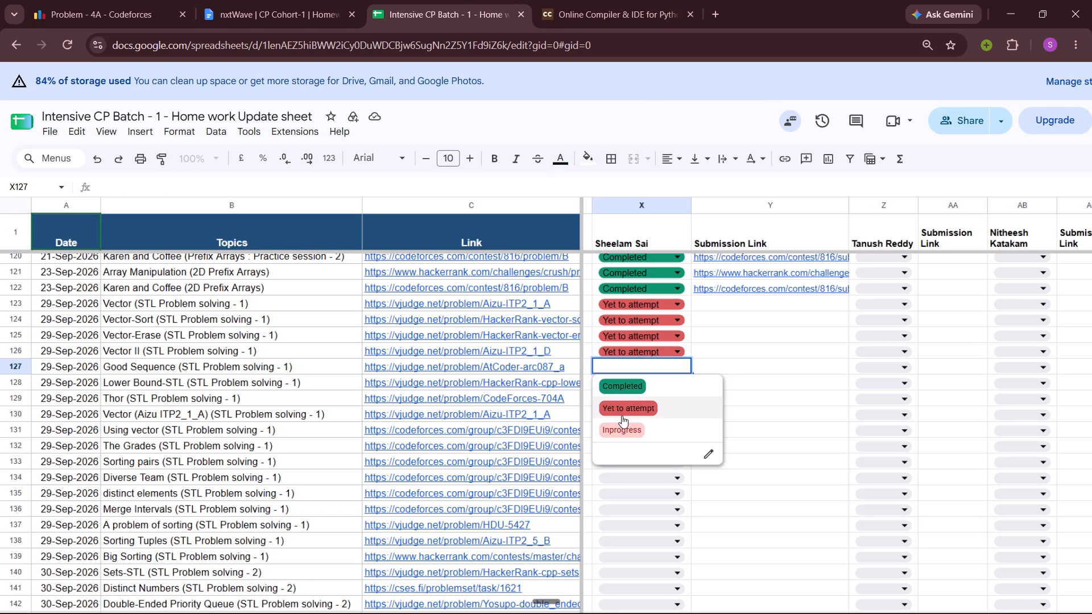
left_click(627, 411)
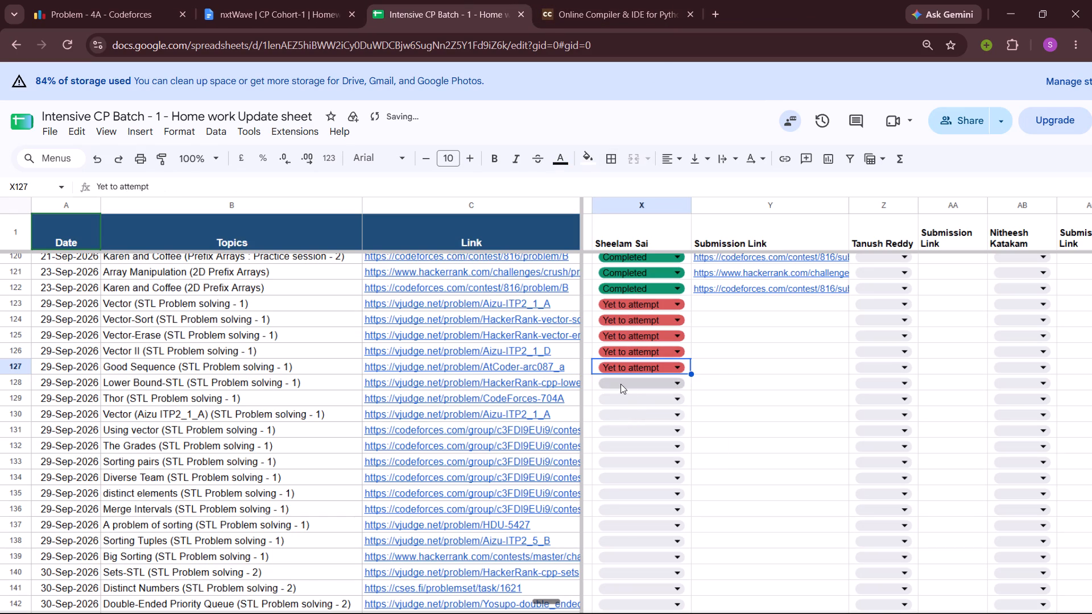
View and close the Lower Bound-STL problem page (HackerRank cpp-lower-bound), and set its status in row 128 to Yet to attempt.
left_click(547, 379)
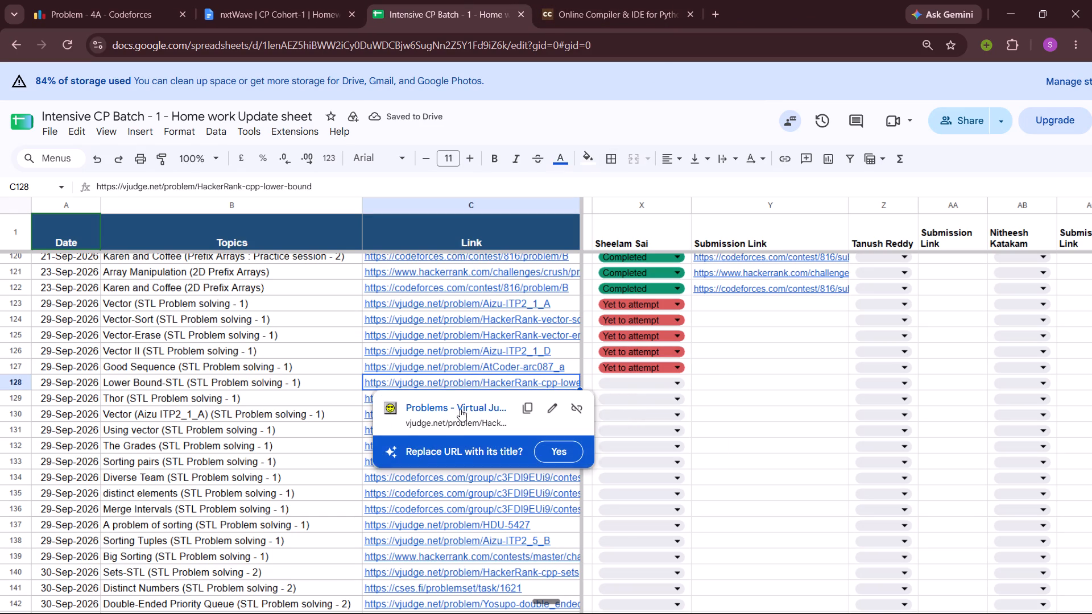
left_click(460, 408)
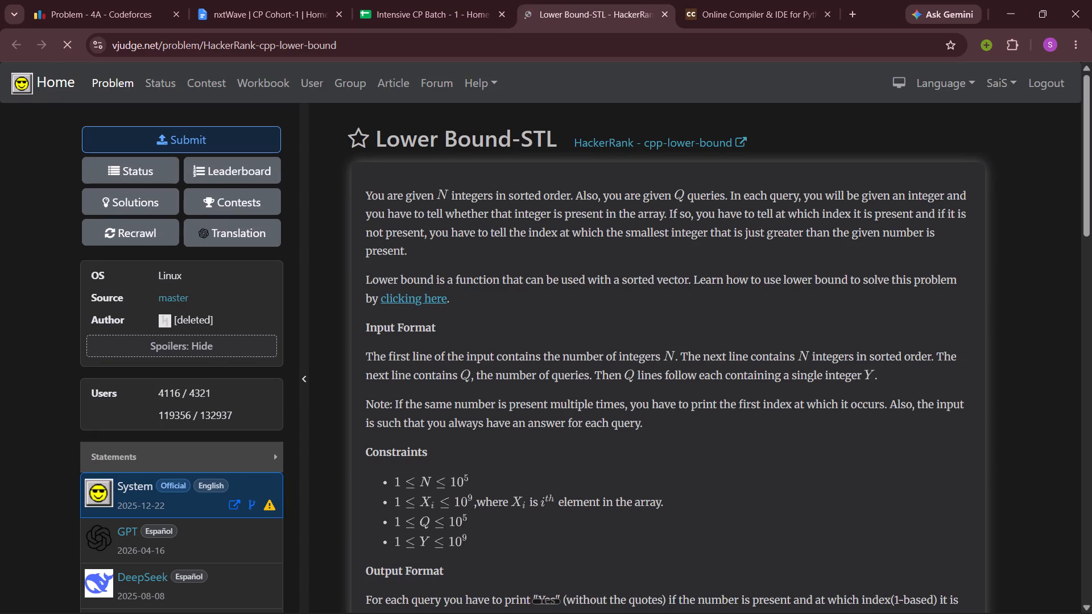
scroll(460, 408, "down", 2)
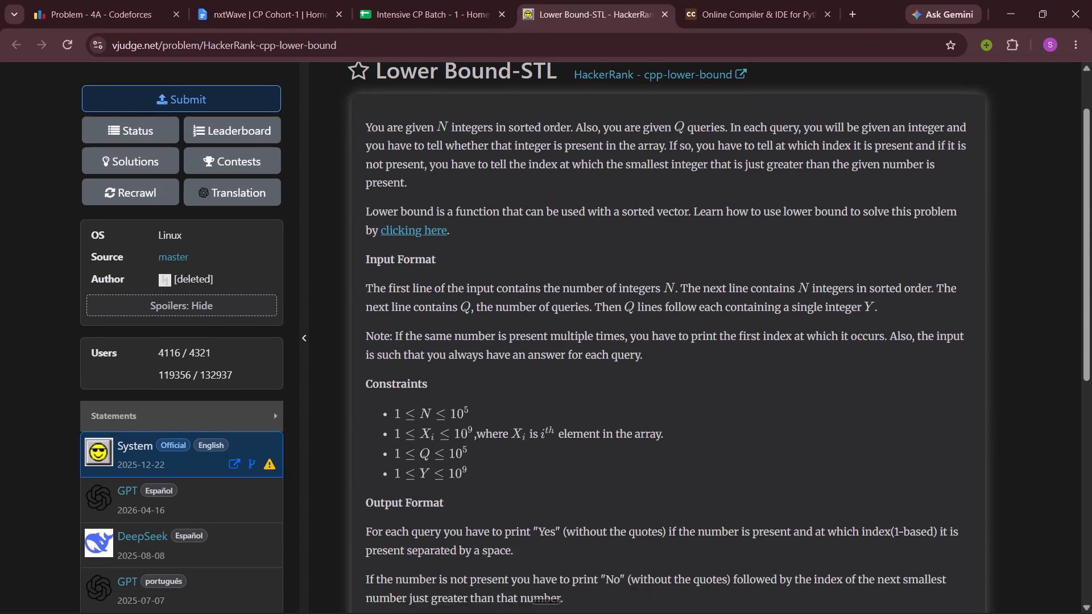
scroll(460, 408, "down", 3)
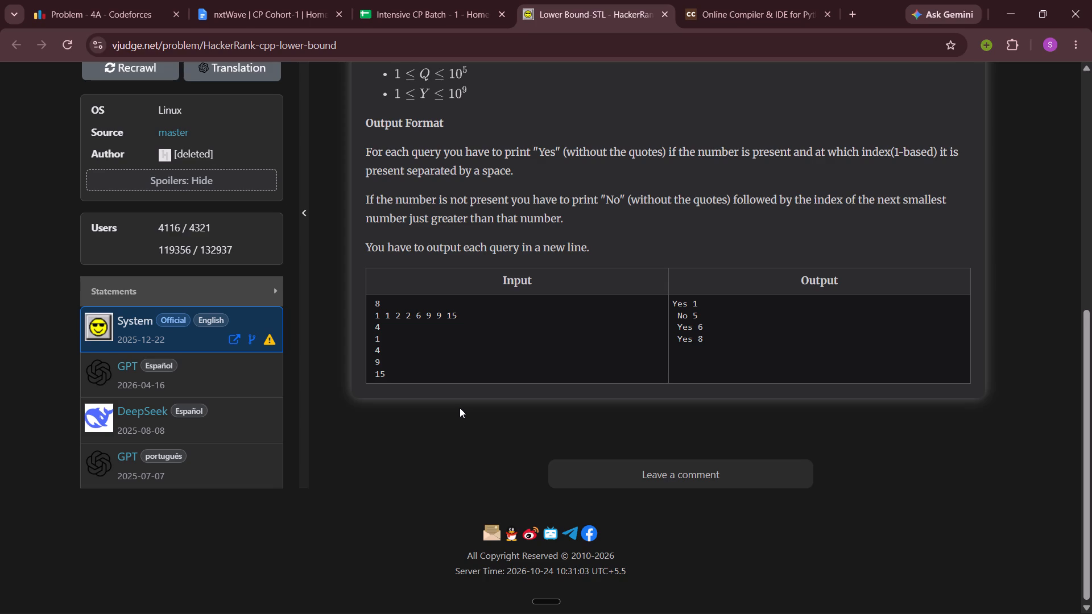
left_click(661, 10)
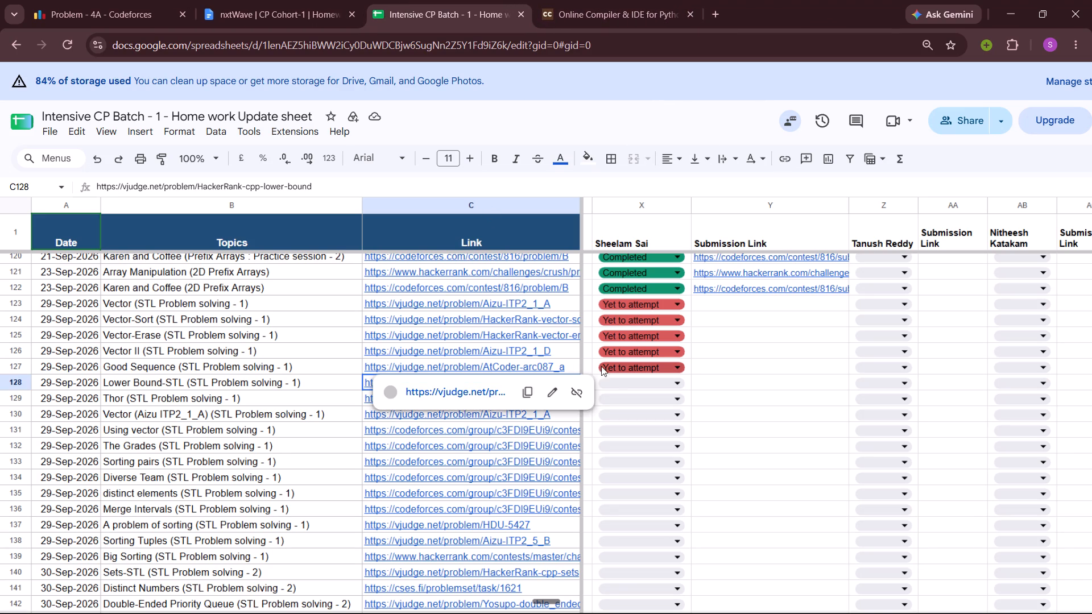
left_click(615, 380)
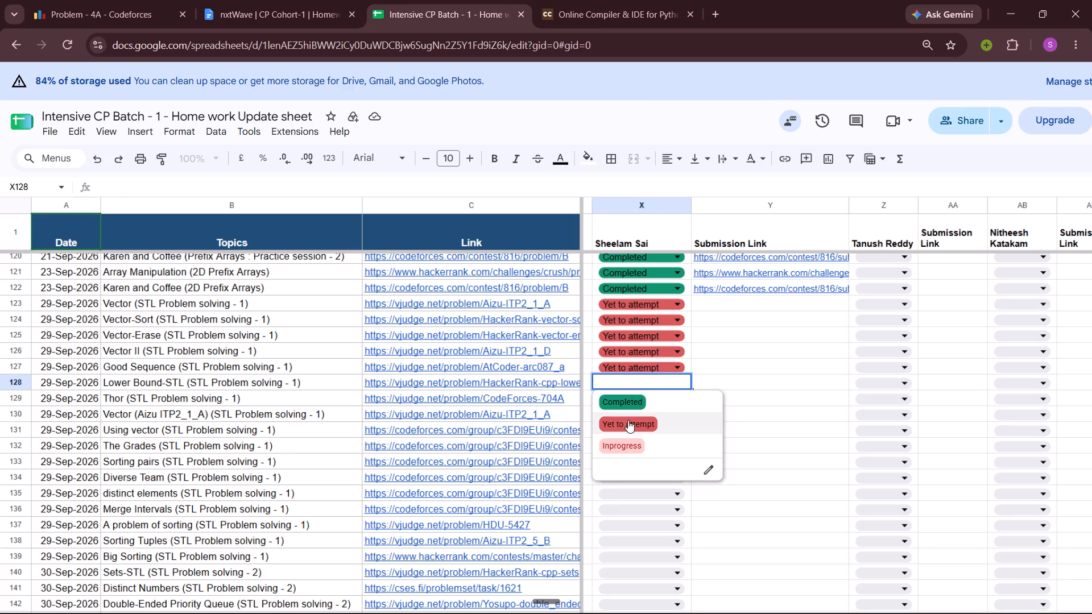
left_click(628, 420)
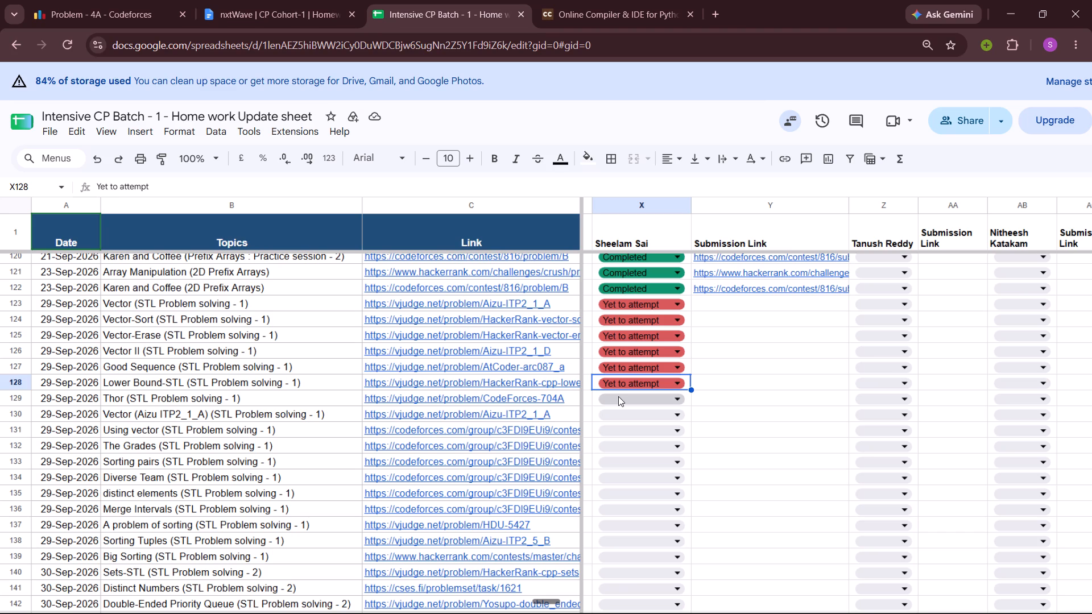
Read through and close the Thor problem page (CodeForces 704A), and set its status in row 129 to Yet to attempt.
left_click(530, 397)
left_click(446, 424)
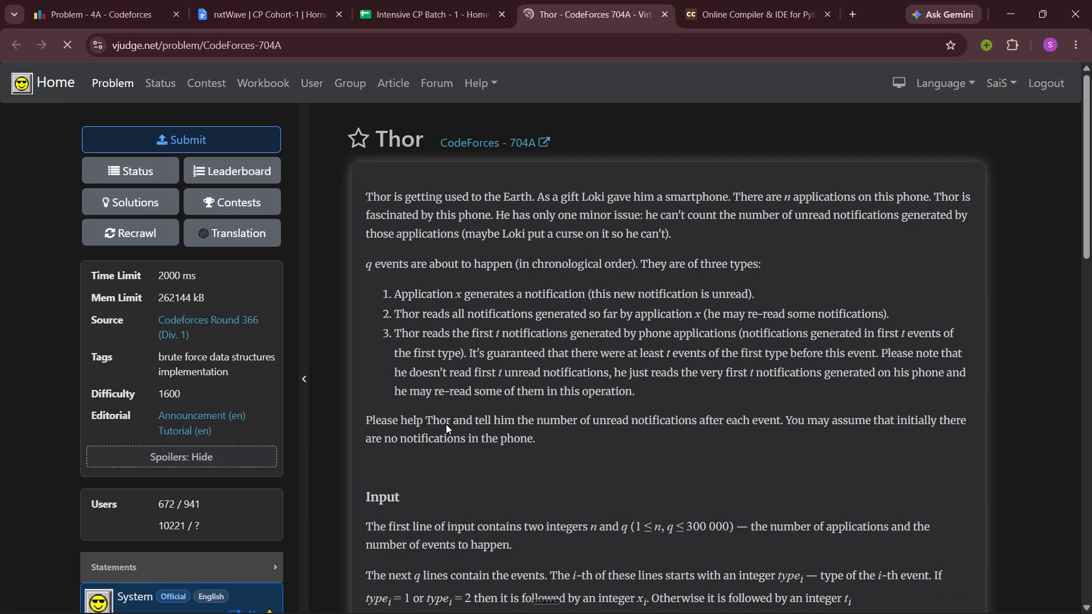
scroll(553, 222, "down", 2)
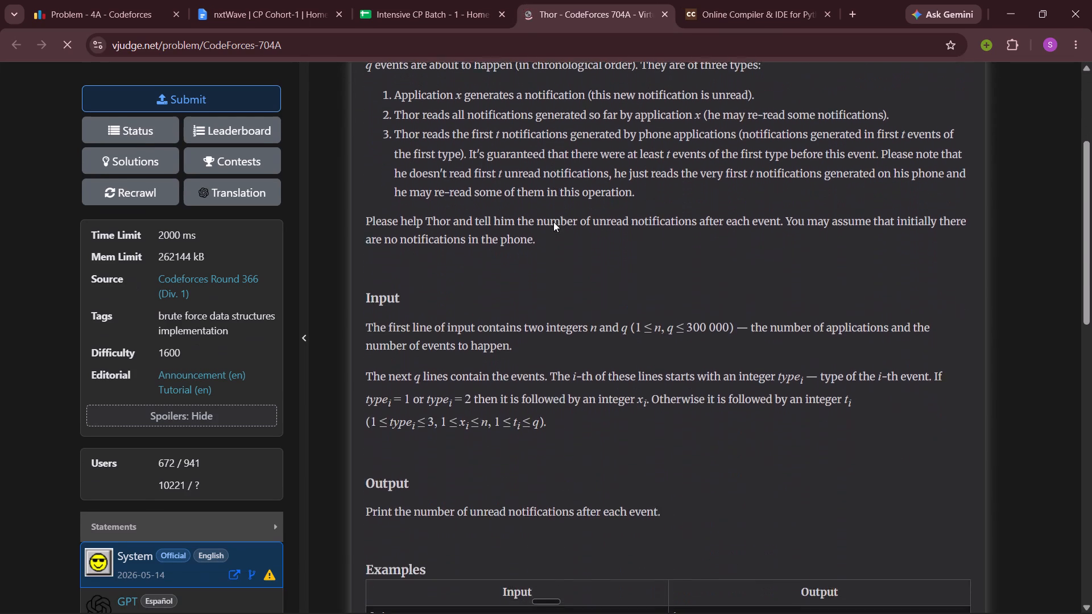
scroll(553, 222, "down", 2)
scroll(553, 222, "up", 3)
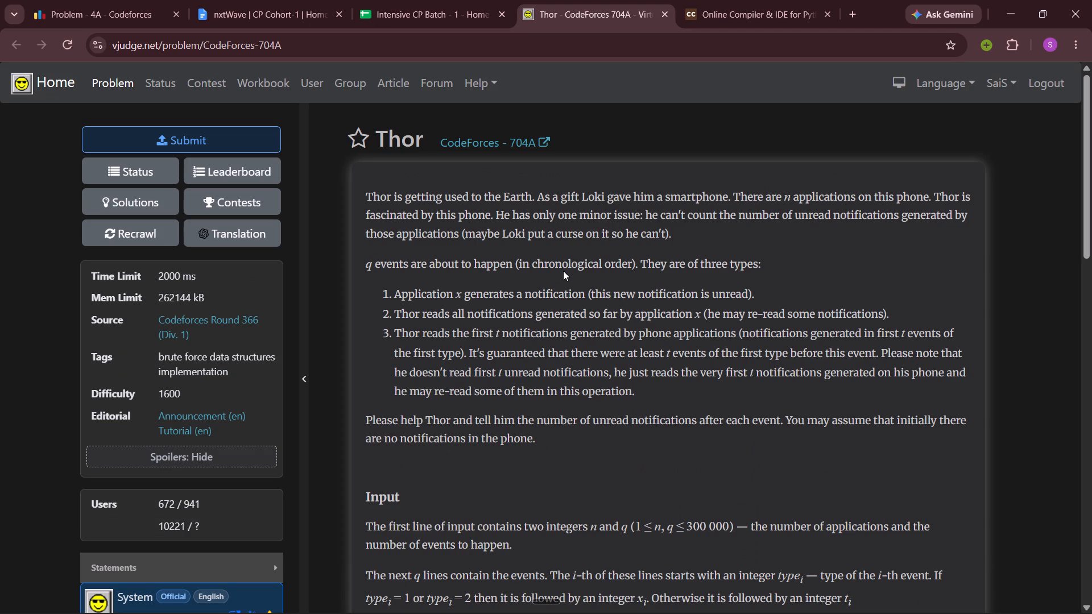
scroll(563, 271, "down", 1)
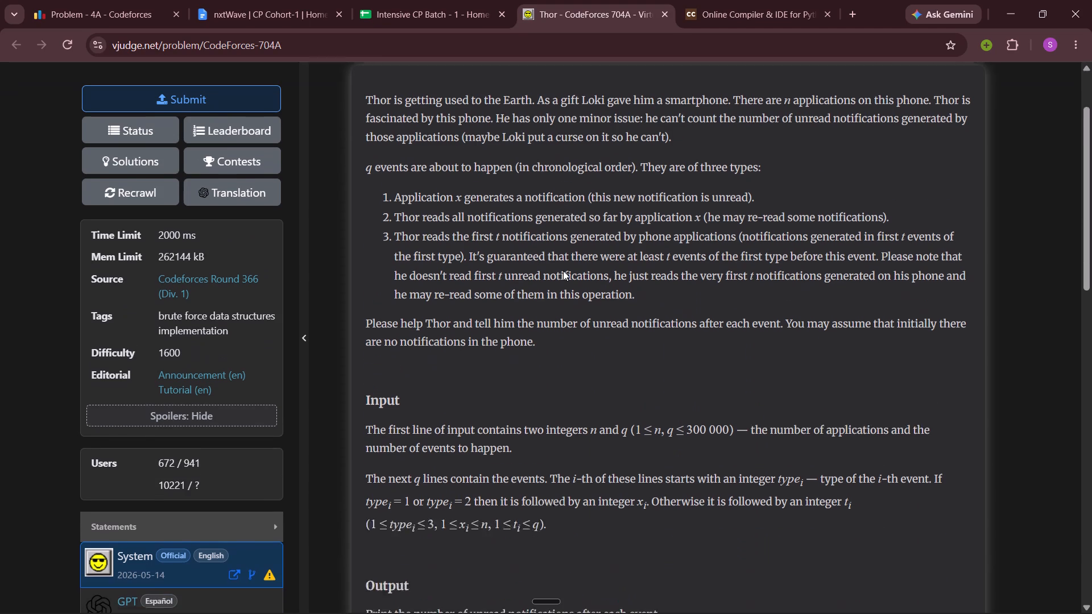
scroll(563, 271, "down", 5)
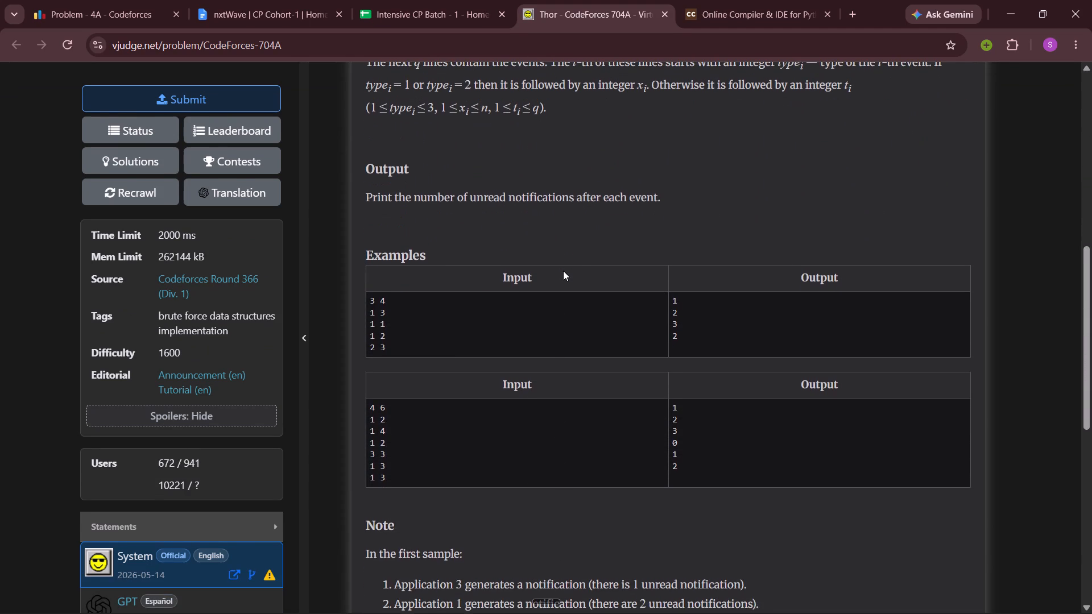
scroll(524, 369, "up", 1)
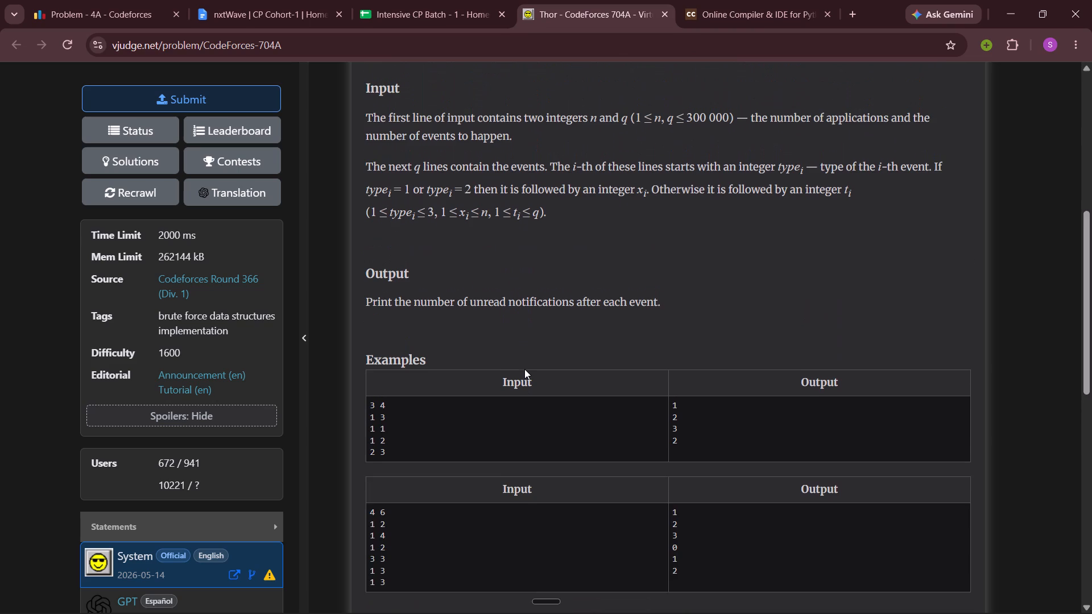
scroll(524, 369, "up", 6)
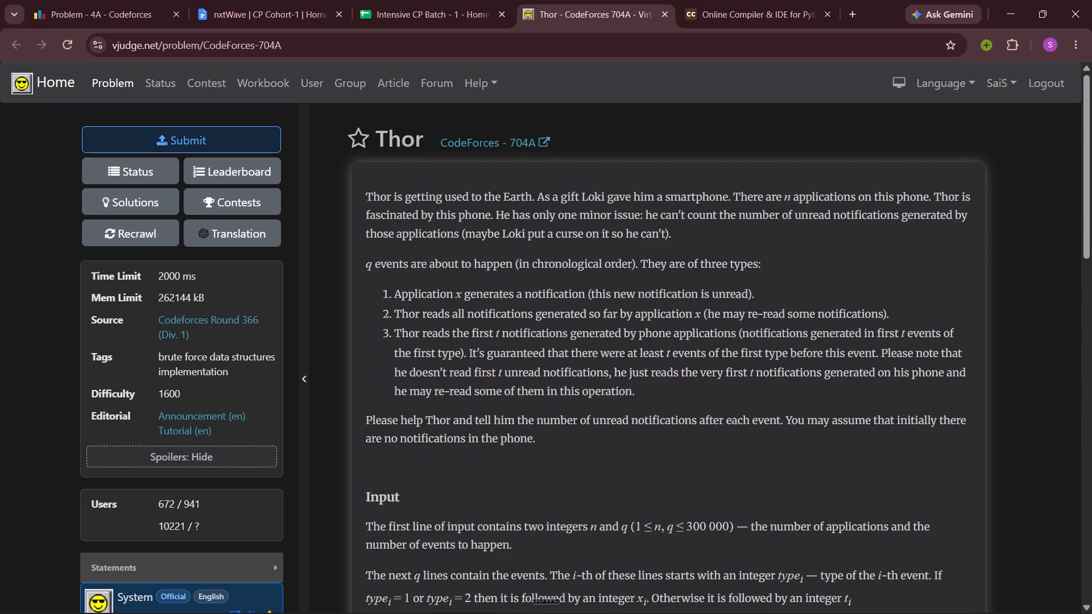
left_click(667, 14)
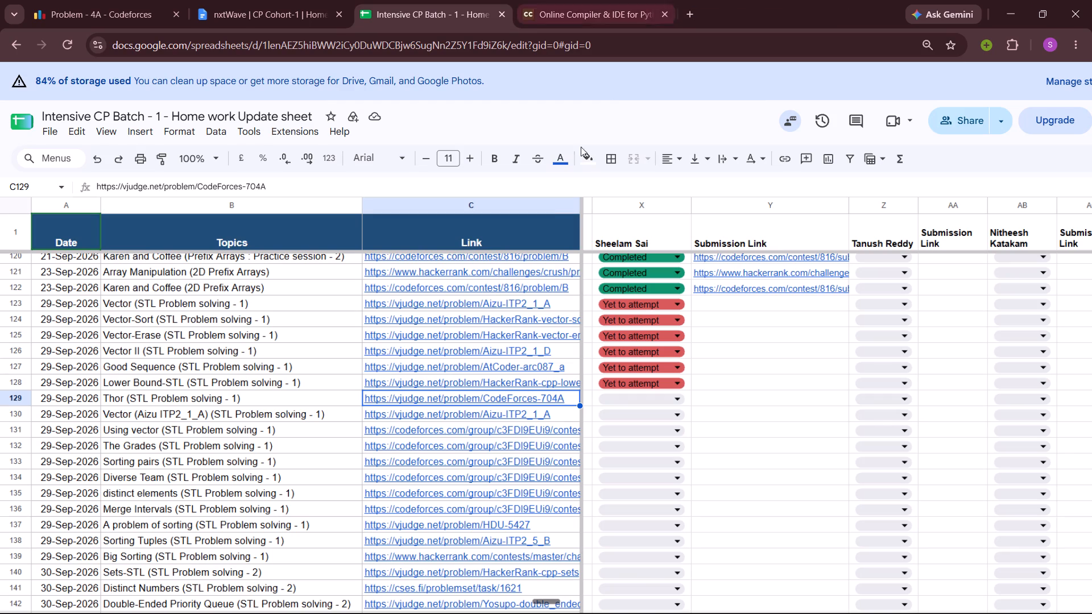
left_click(614, 397)
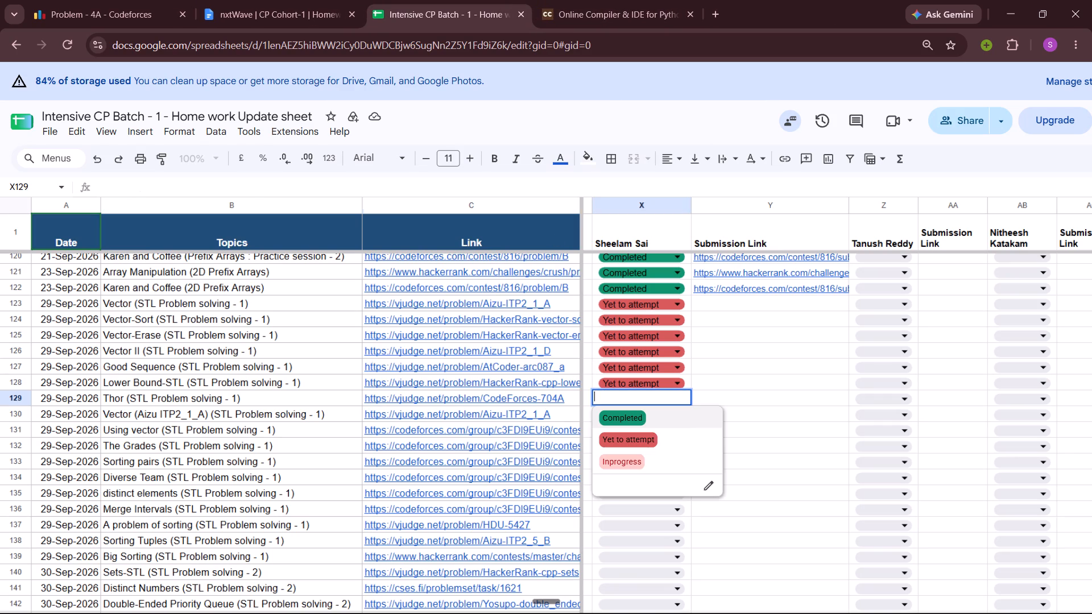
left_click(627, 438)
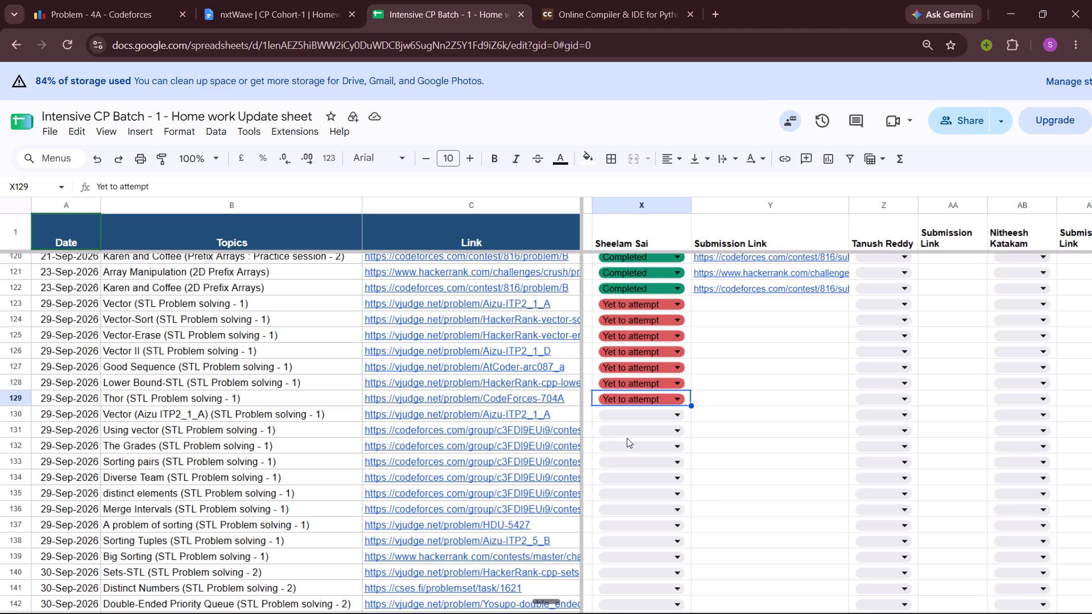
View and close the Vector problem page (Aizu ITP2_1_A) from row 130, and set that row's status to Yet to attempt.
scroll(627, 438, "down", 1)
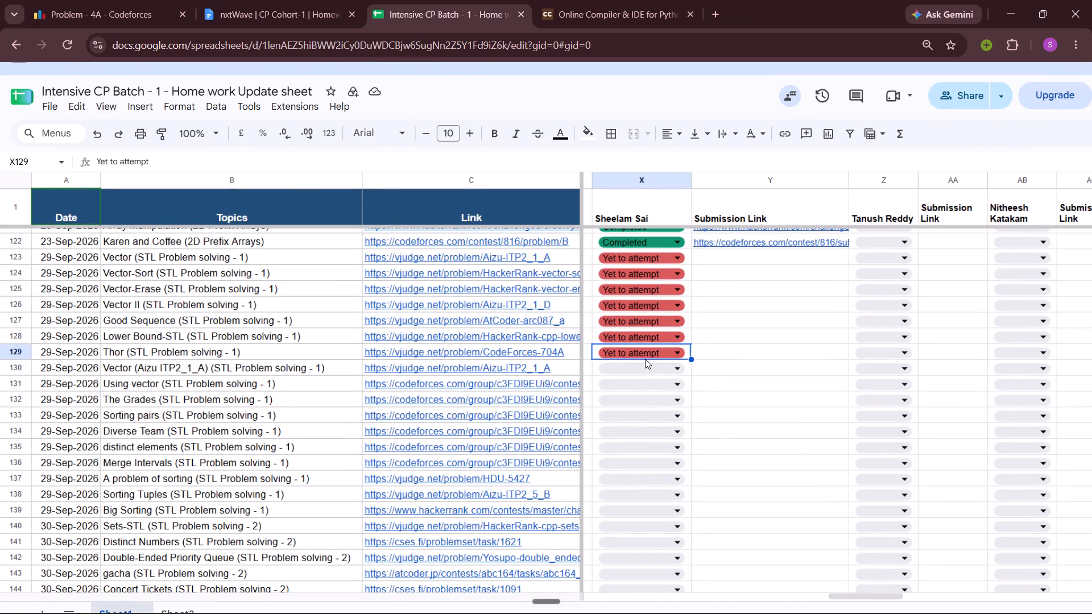
left_click(536, 367)
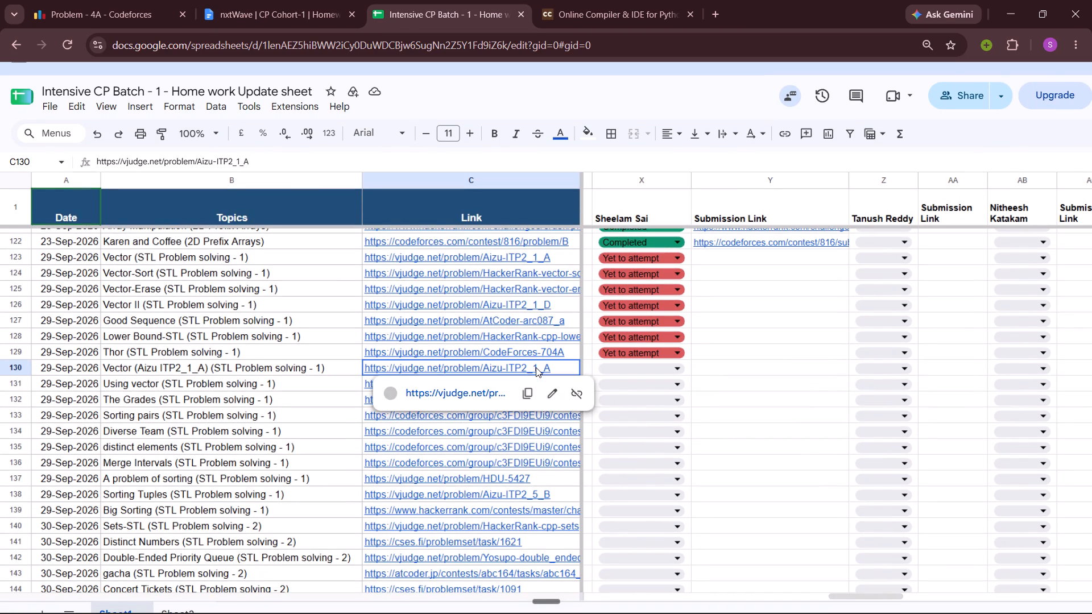
left_click(473, 388)
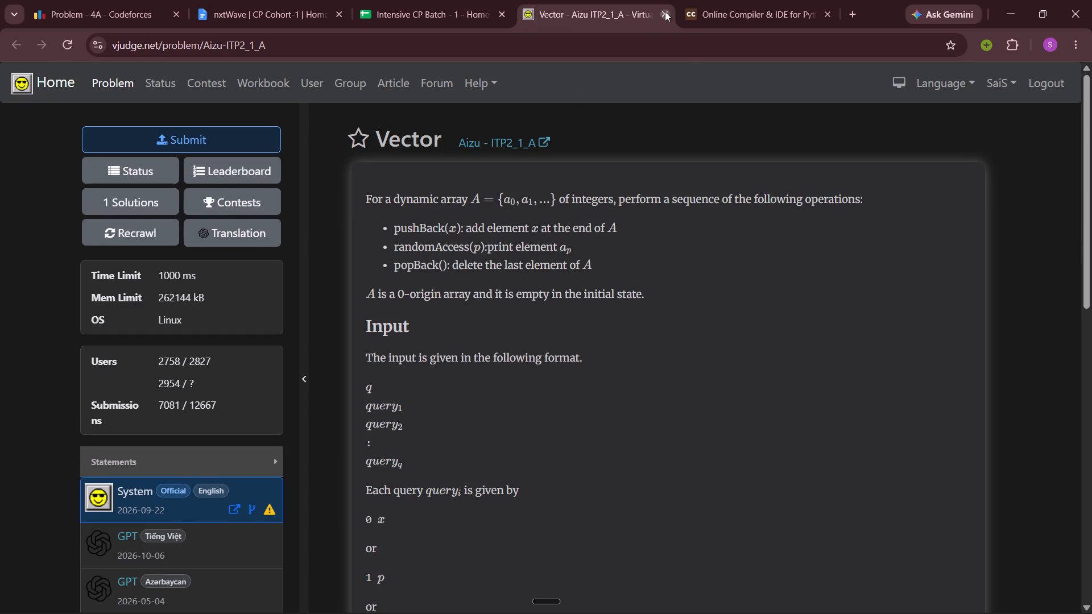
left_click(665, 13)
scroll(573, 290, "down", 1)
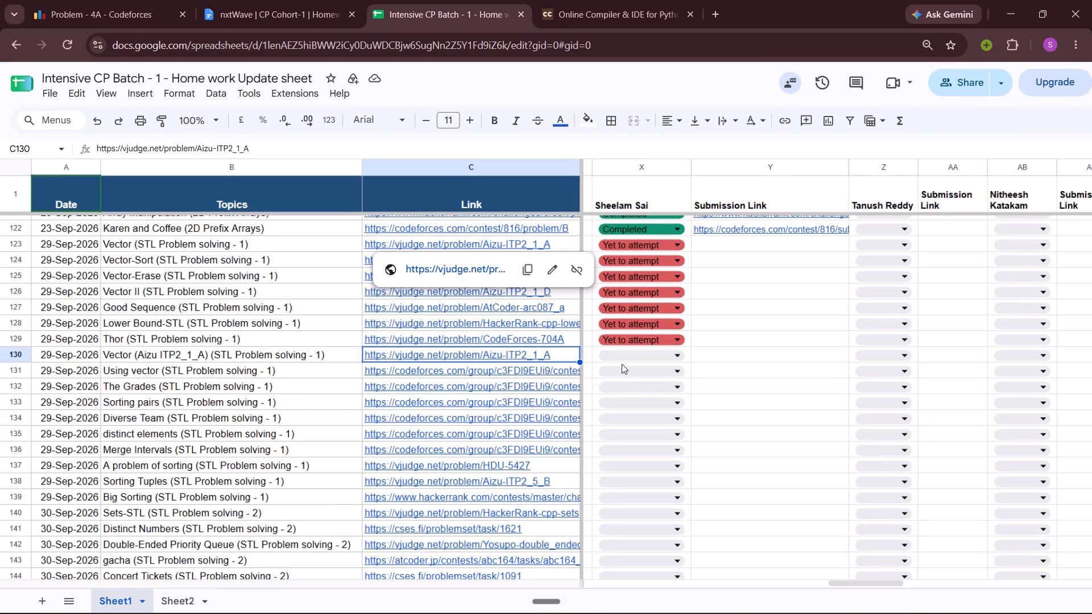
left_click(626, 354)
left_click(626, 400)
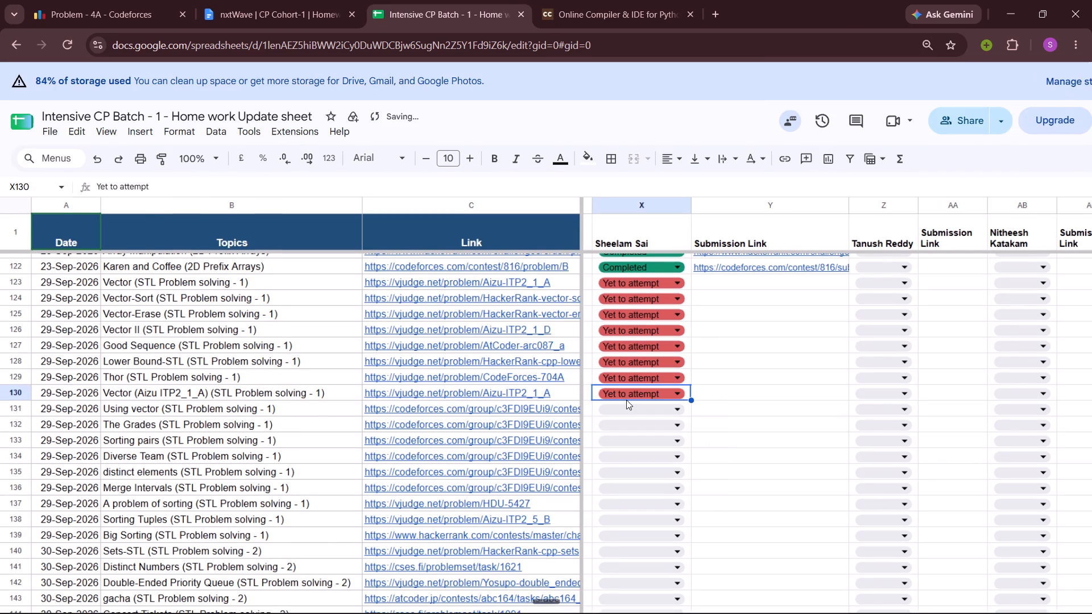
Open the Using vector problem from row 131, copy the URL of its accepted submission 392673291, and close the page.
scroll(618, 375, "down", 1)
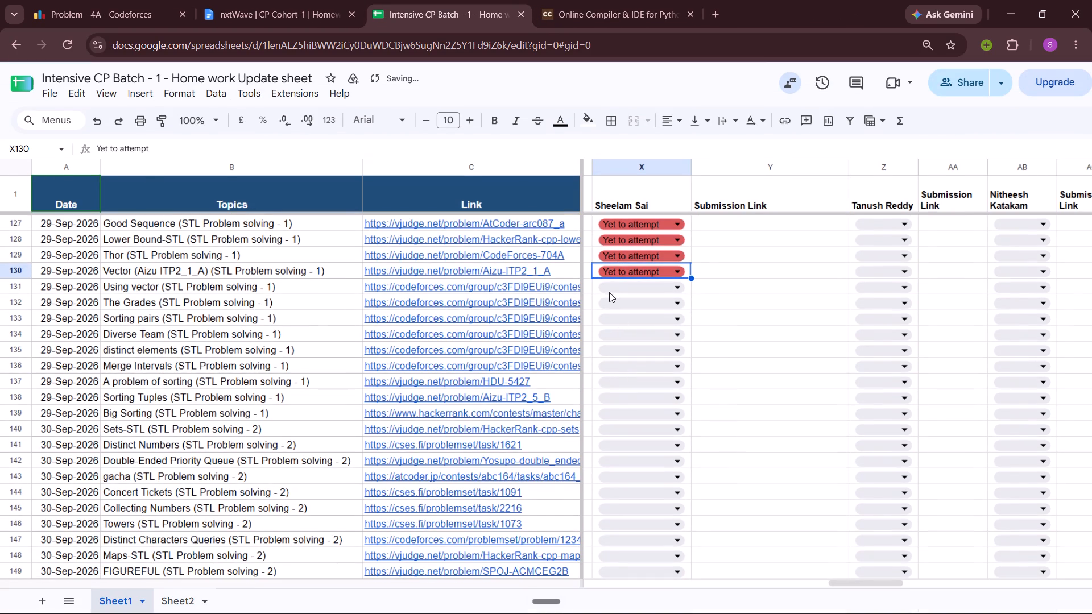
left_click(550, 285)
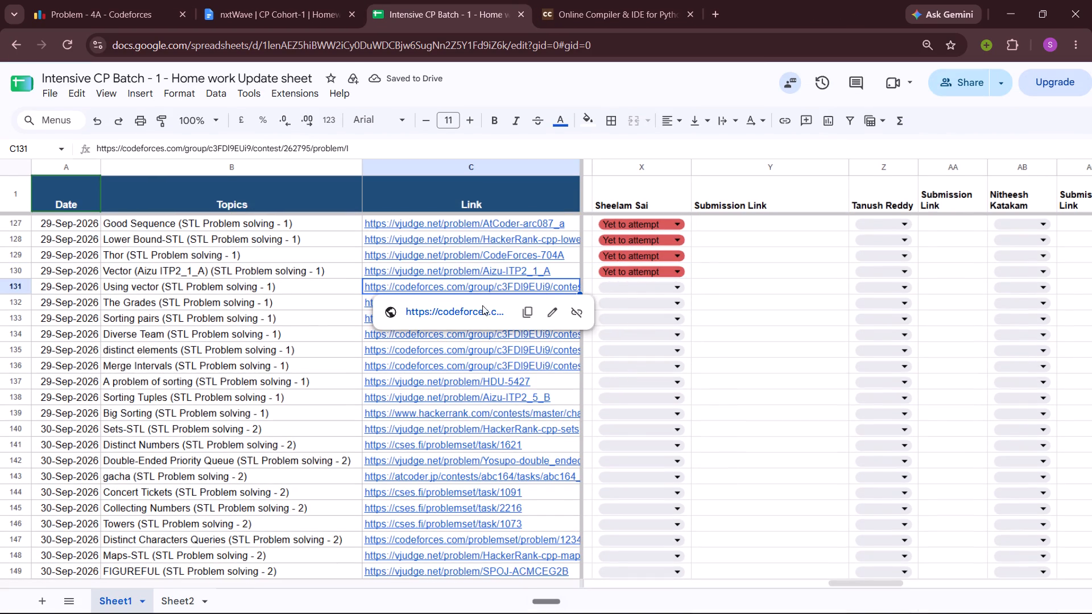
left_click(463, 311)
scroll(503, 309, "down", 2)
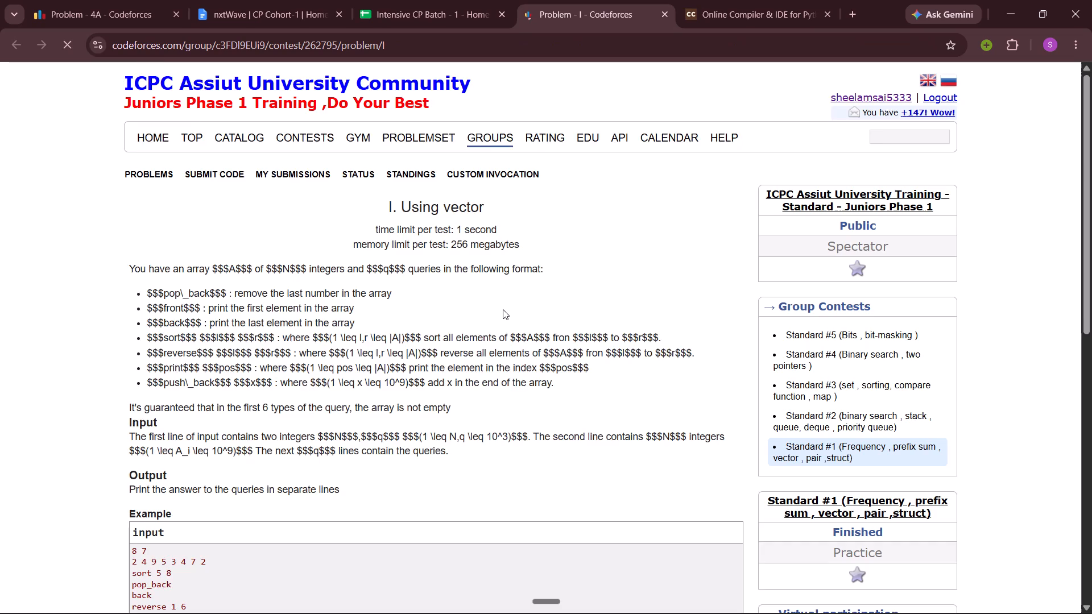
scroll(503, 309, "down", 3)
scroll(503, 309, "up", 3)
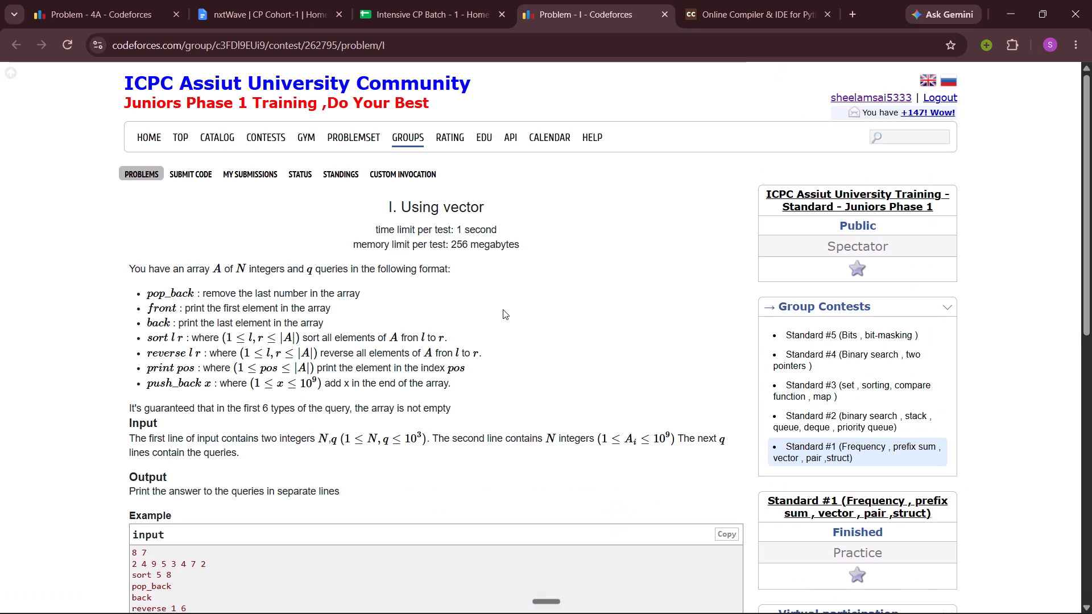
scroll(503, 309, "up", 1)
scroll(503, 309, "down", 7)
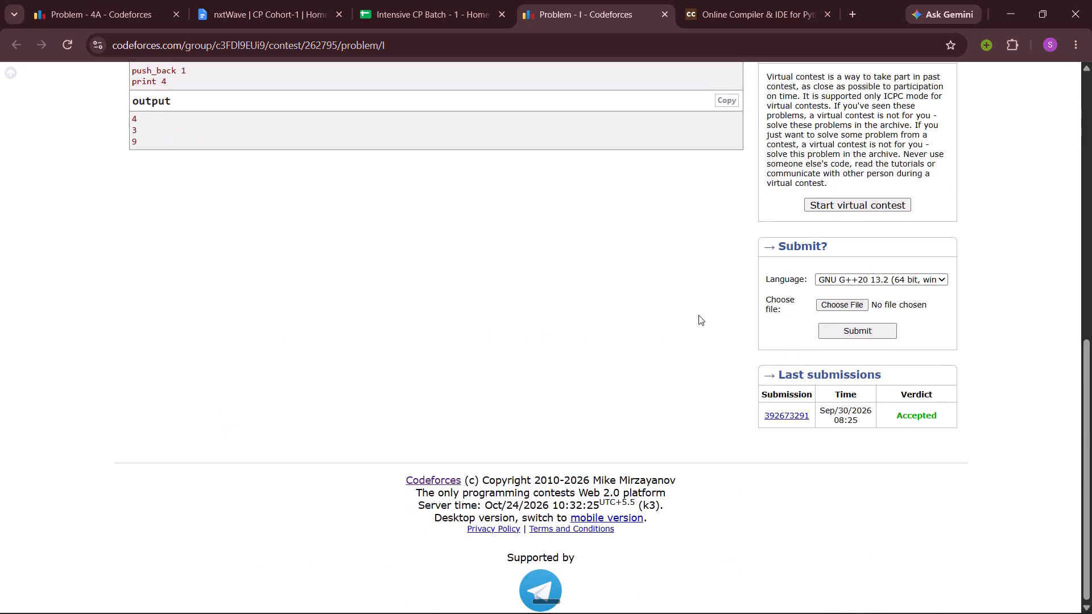
left_click(788, 414)
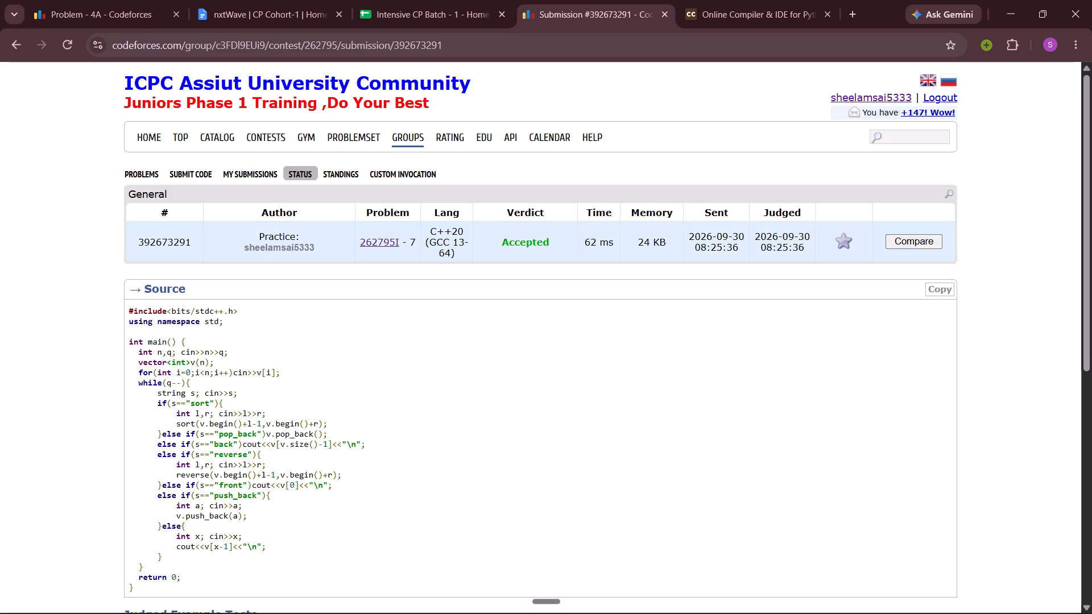
left_click(442, 44)
key("ctrl+c")
key("ctrl+w")
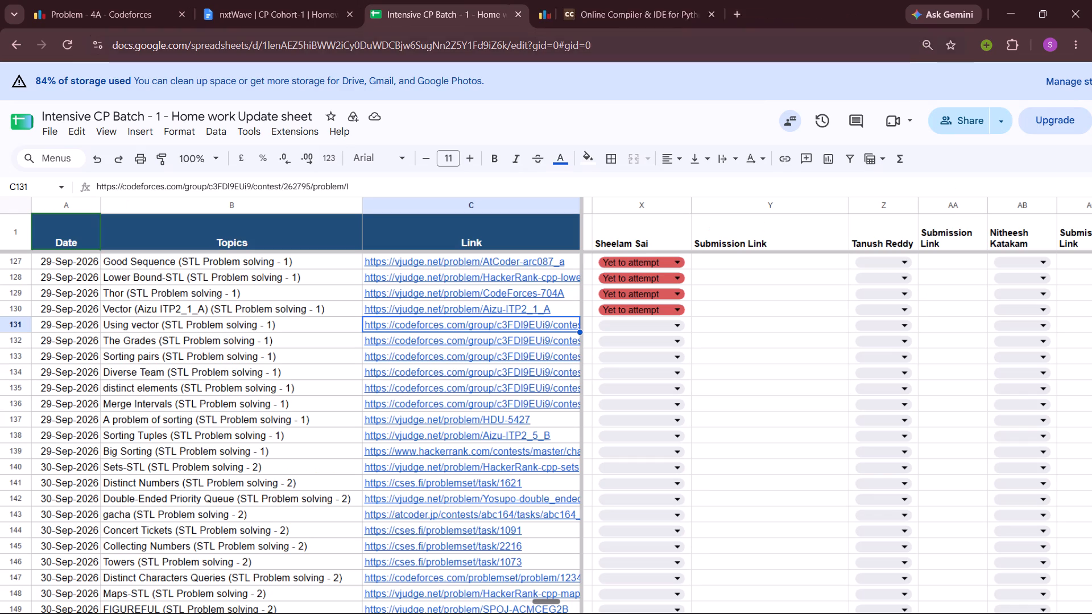
Set the Using vector status in row 131 to Completed and paste the copied URL as its submission link.
left_click(624, 326)
left_click_drag(622, 346, 694, 335)
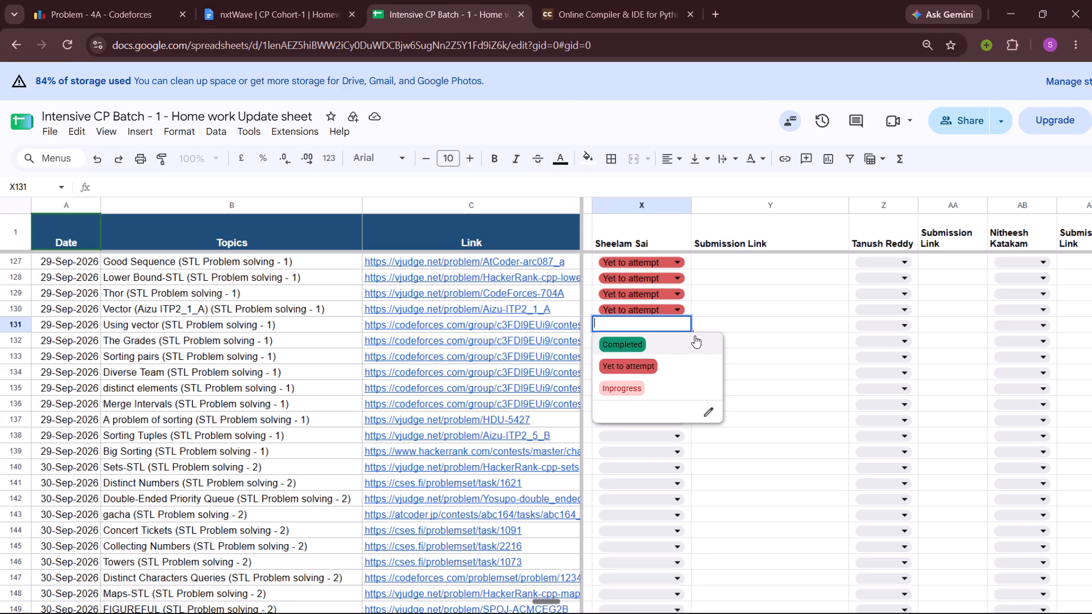
left_click_drag(694, 335, 615, 338)
left_click(615, 338)
left_click(673, 320)
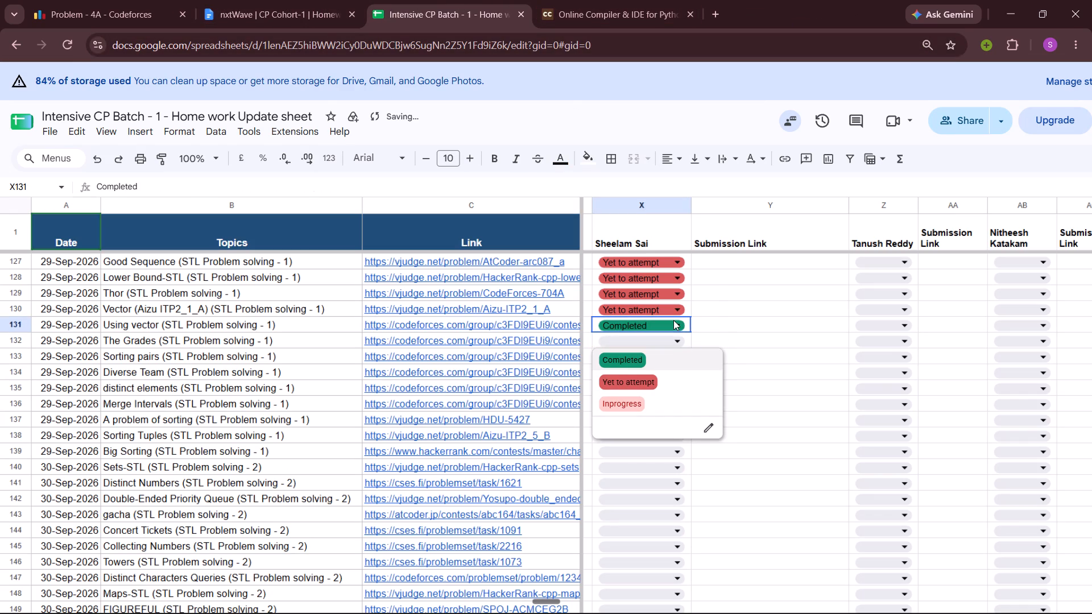
left_click(697, 324)
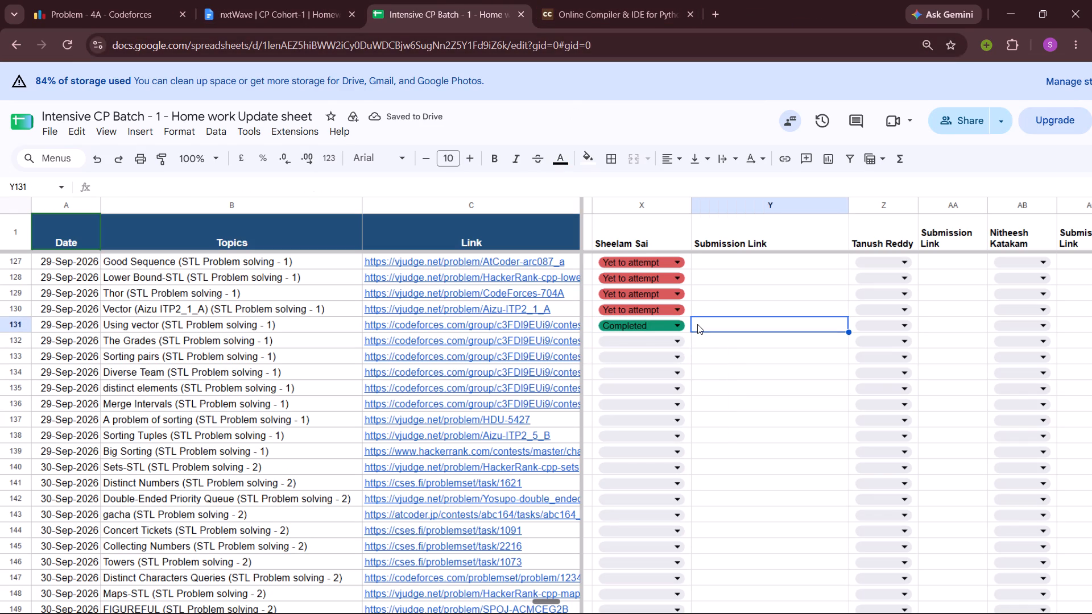
key("ctrl+v")
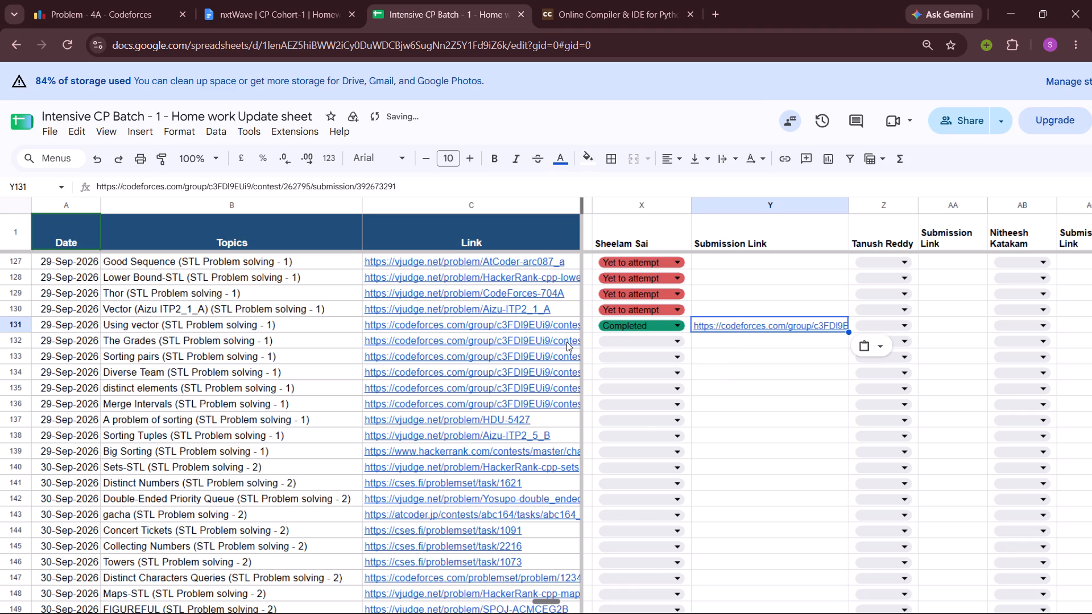
Open The Grades problem from row 132, copy the URL of its accepted submission 392676104, and close the page.
left_click(566, 342)
left_click(471, 368)
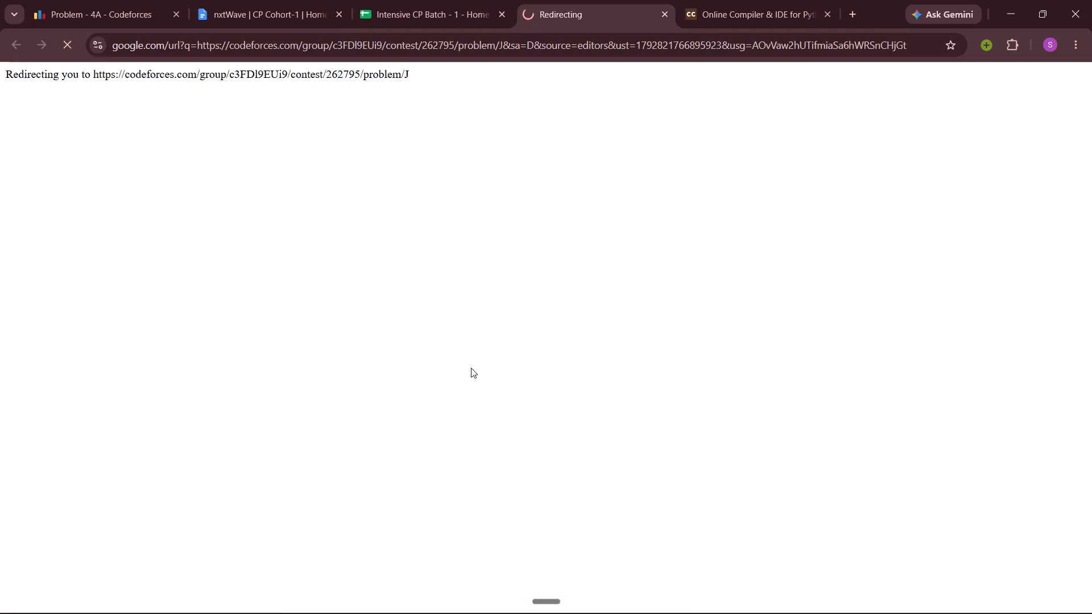
scroll(536, 258, "down", 5)
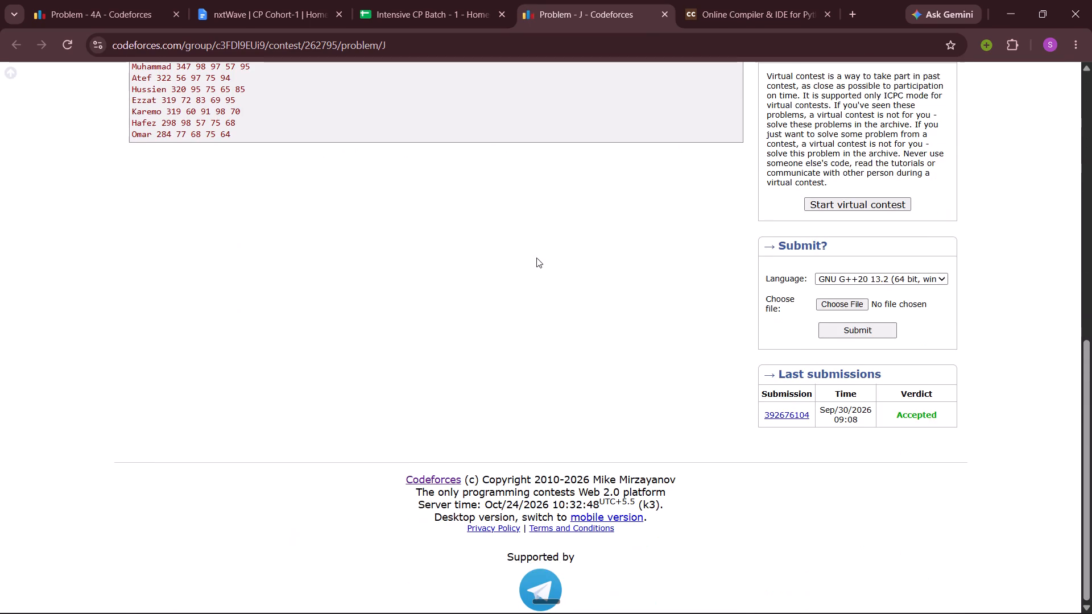
left_click(784, 409)
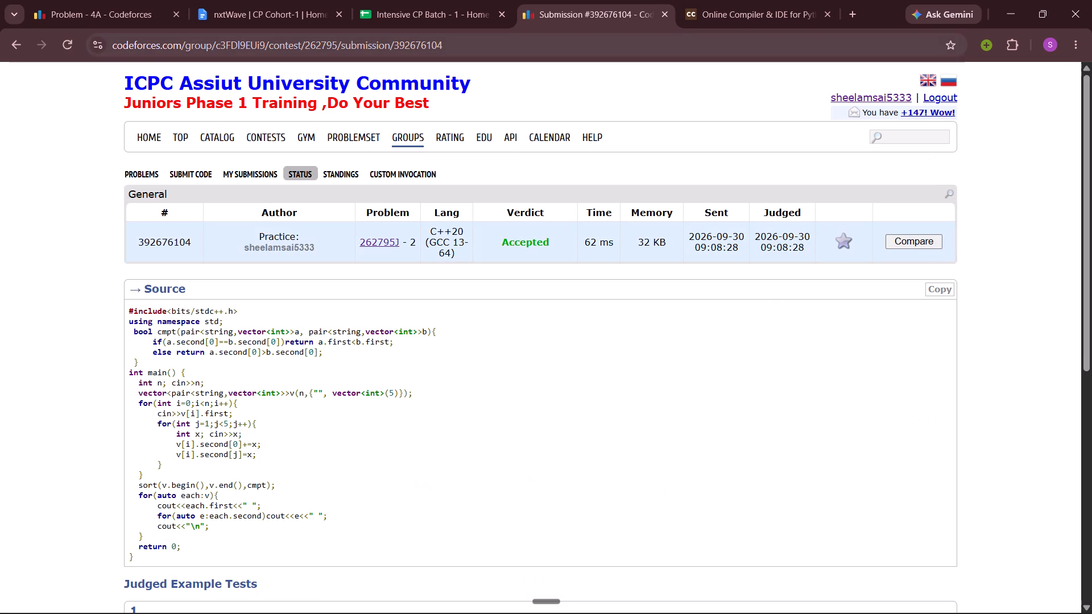
left_click(465, 38)
key("ctrl+c")
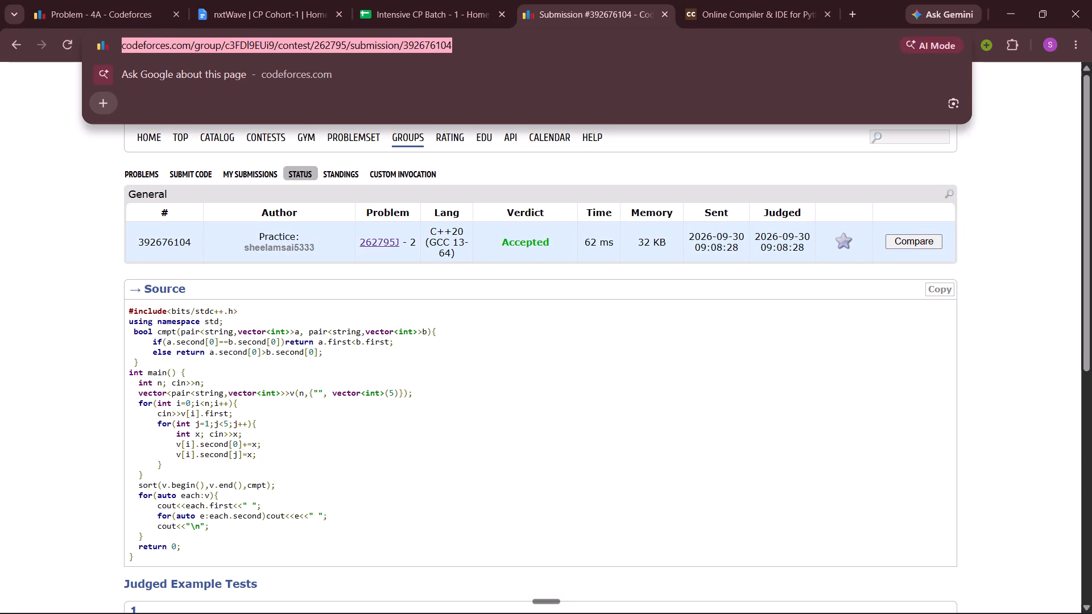
key("ctrl+w")
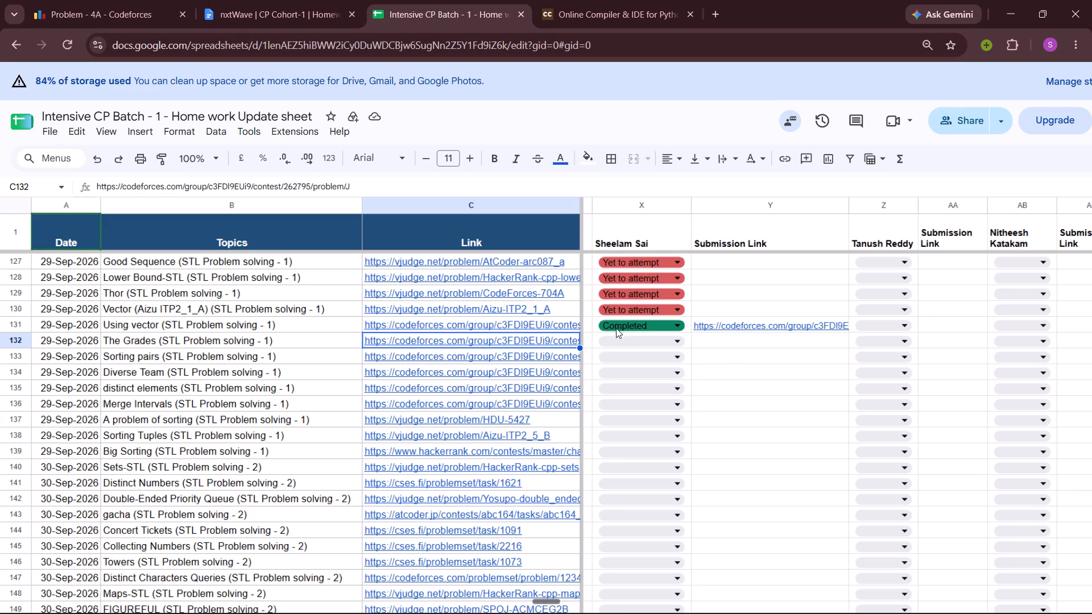
Set The Grades status in row 132 to Completed and paste the copied URL as its submission link.
left_click(622, 337)
left_click(625, 359)
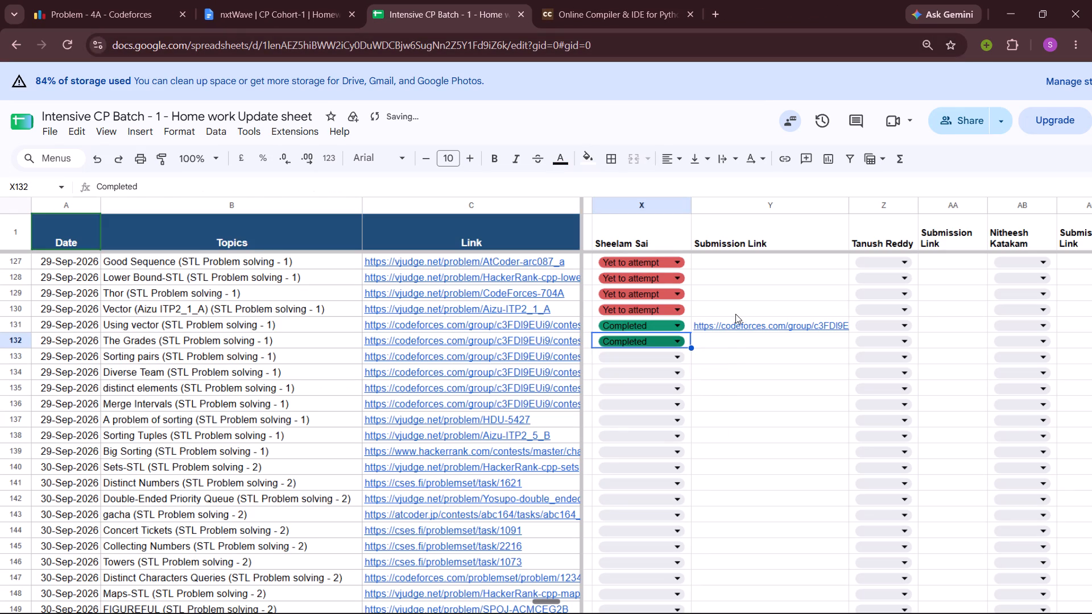
left_click(740, 341)
key("ctrl+v")
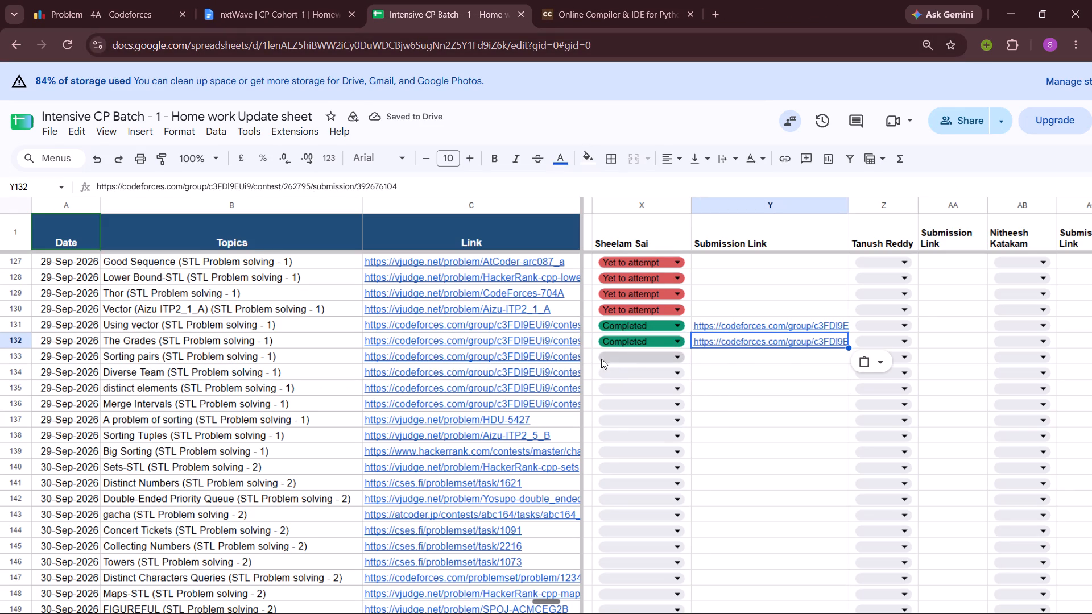
Open the Sorting pairs problem from row 133, copy the URL of its accepted submission 392667457, and close the page.
left_click(540, 352)
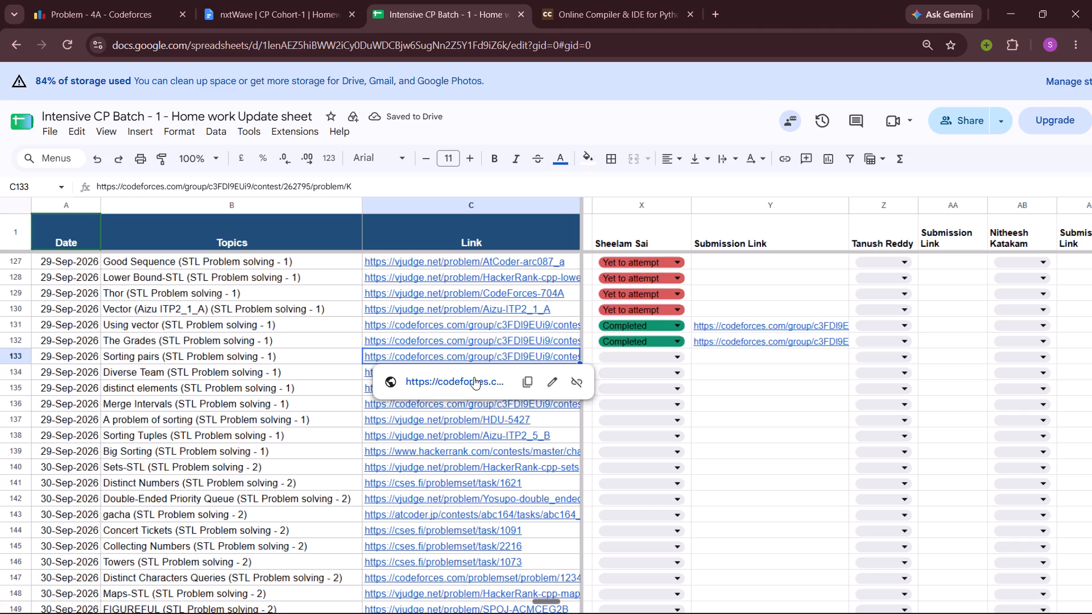
left_click(474, 377)
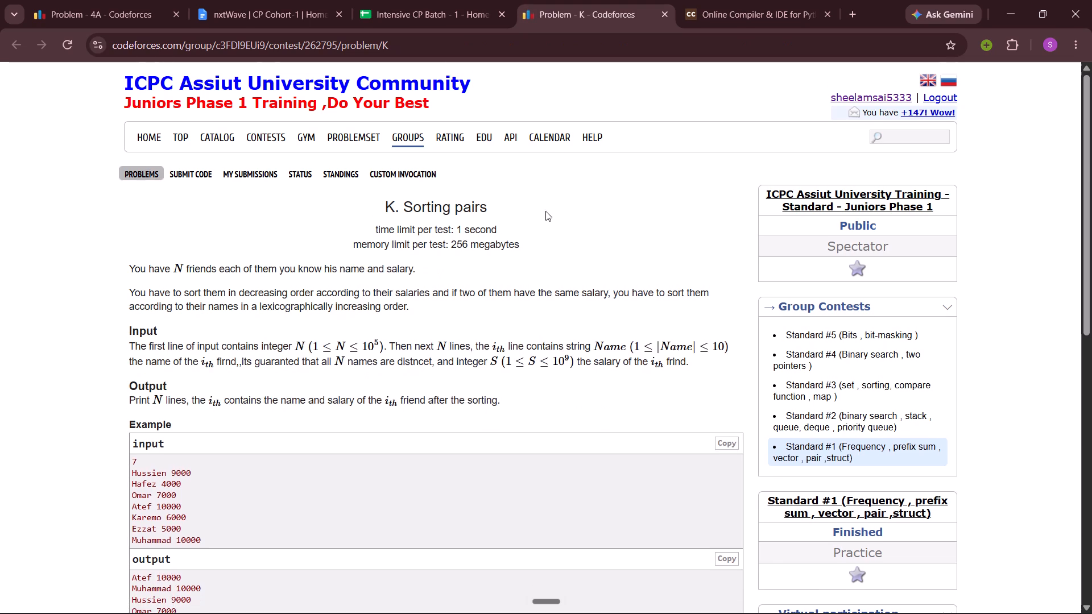
scroll(545, 211, "down", 5)
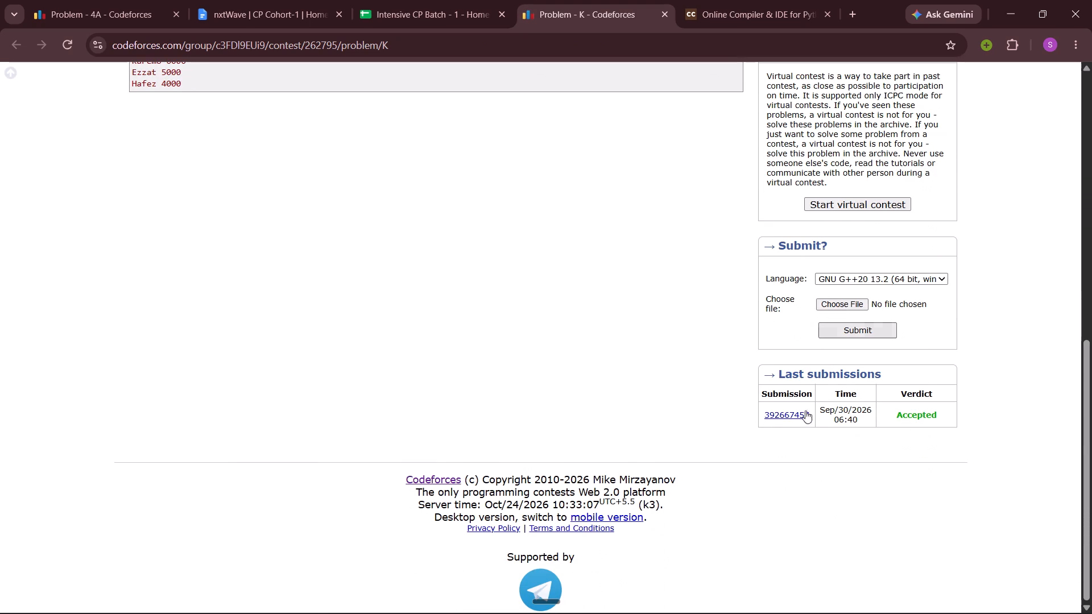
left_click(789, 412)
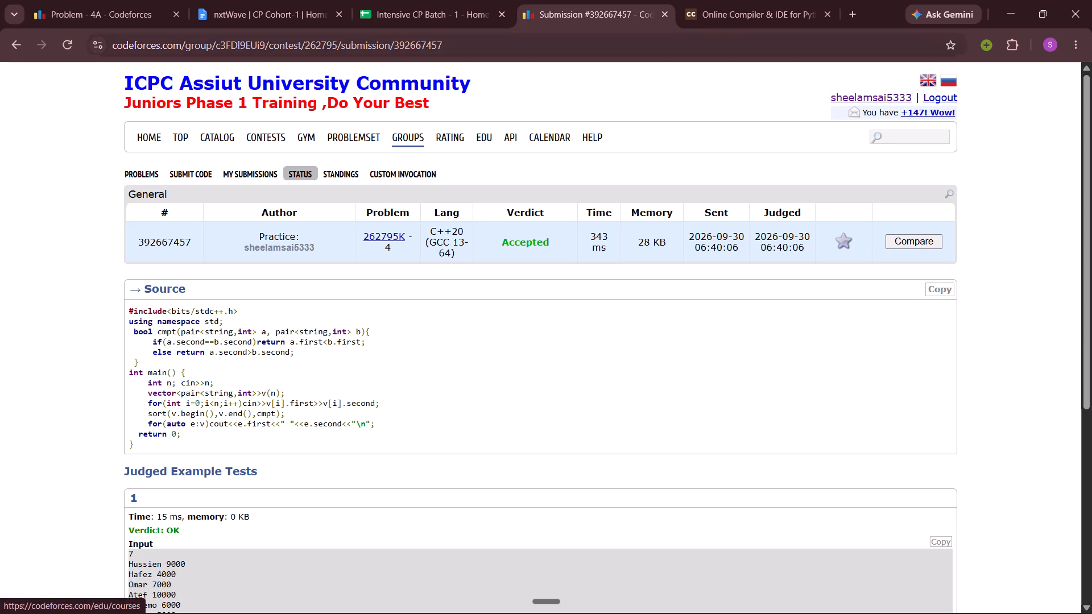
left_click(465, 47)
key("ctrl+c")
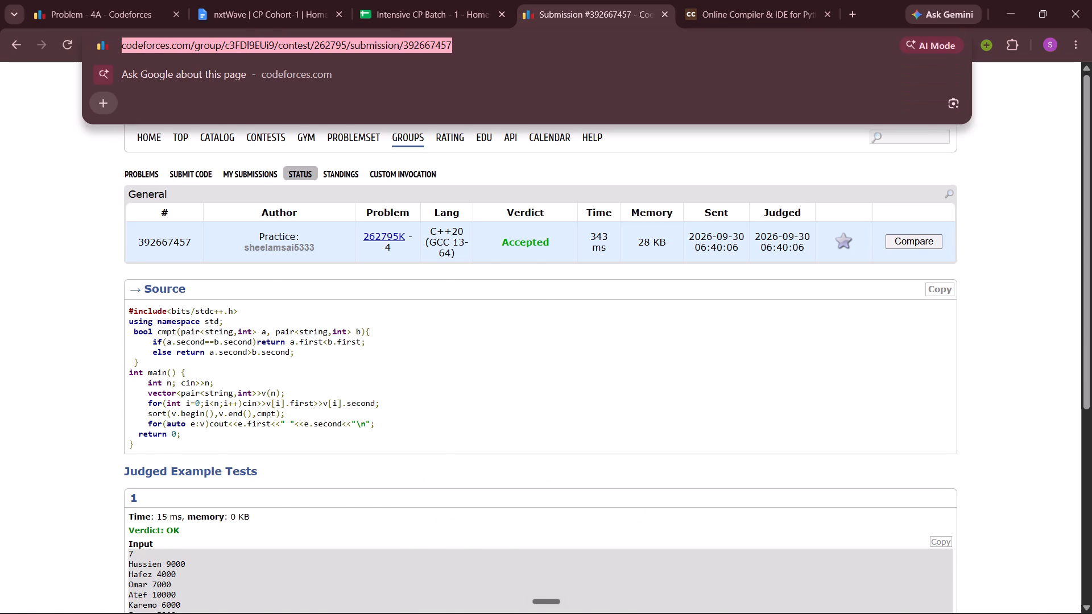
key("ctrl+w")
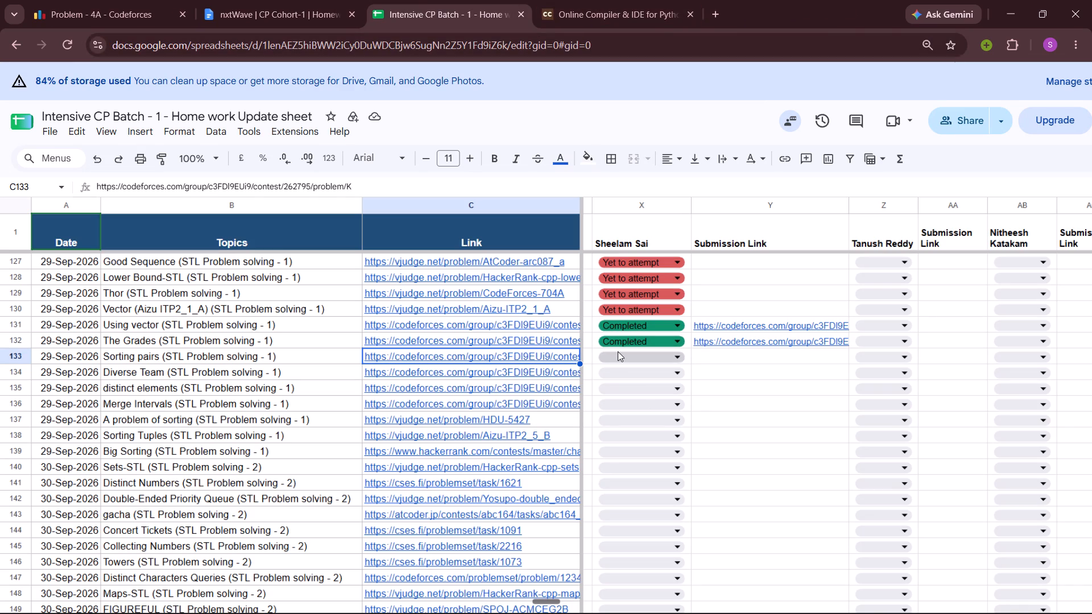
Set the Sorting pairs status in row 133 to Completed and paste the copied URL into the submission link cells of rows 132 and 133.
left_click(618, 351)
left_click(619, 356)
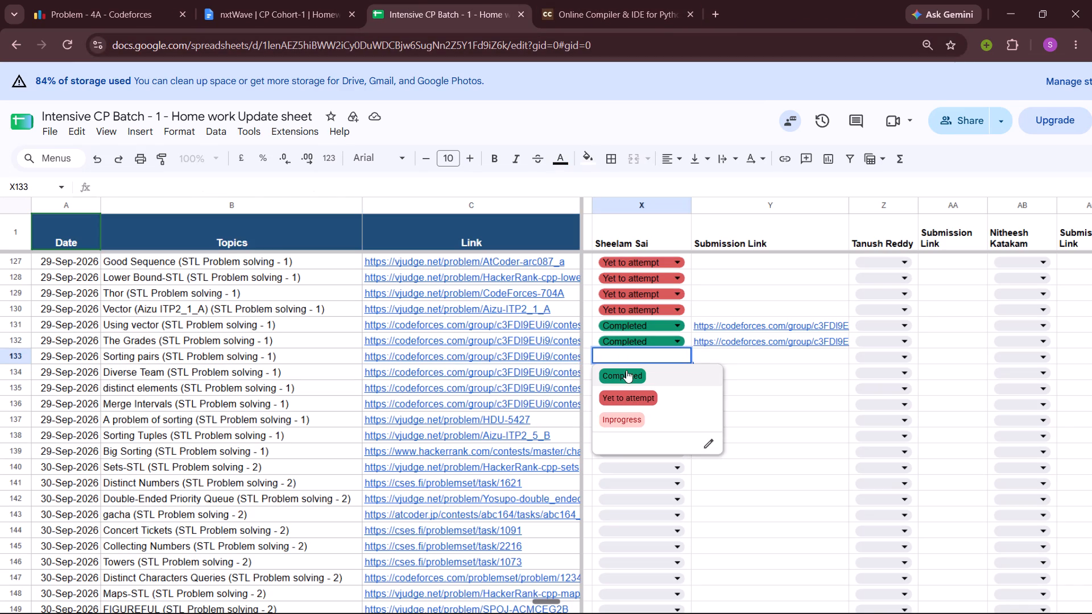
left_click(626, 370)
left_click(708, 349)
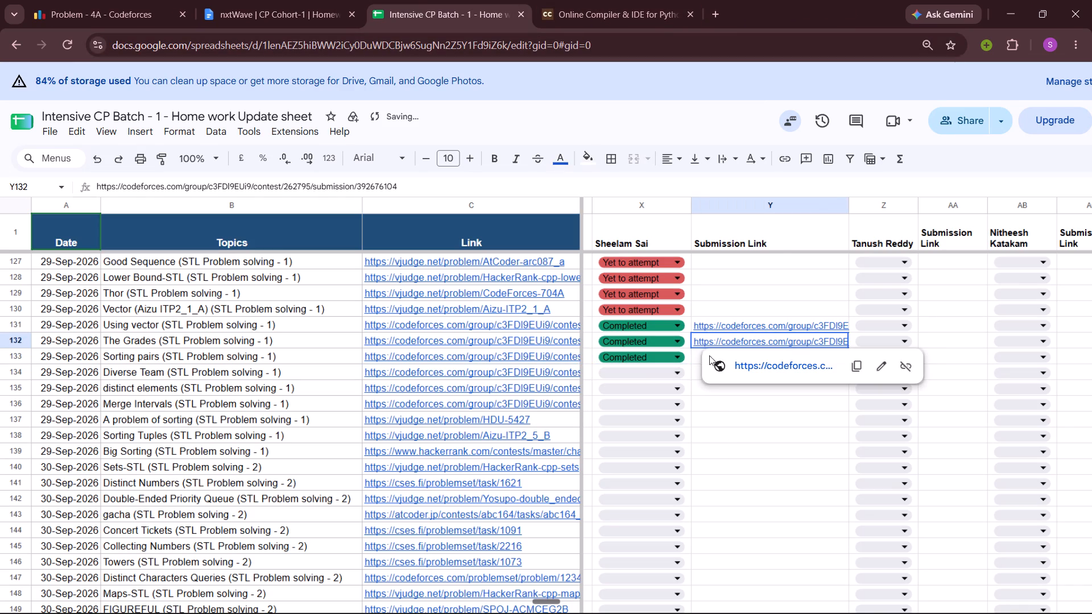
left_click(706, 354)
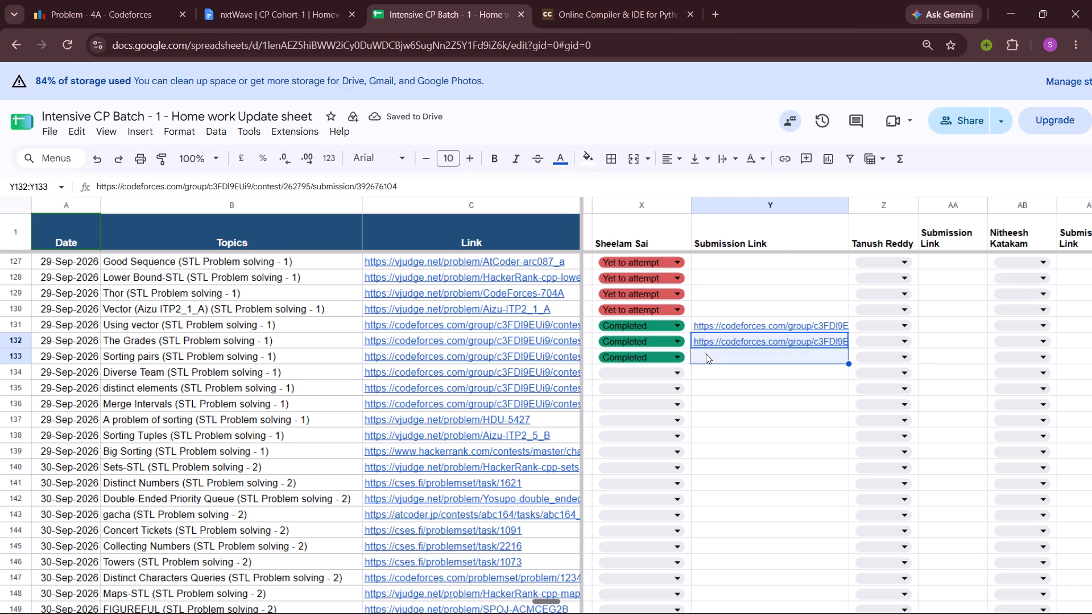
key("ctrl+v")
left_click(693, 365)
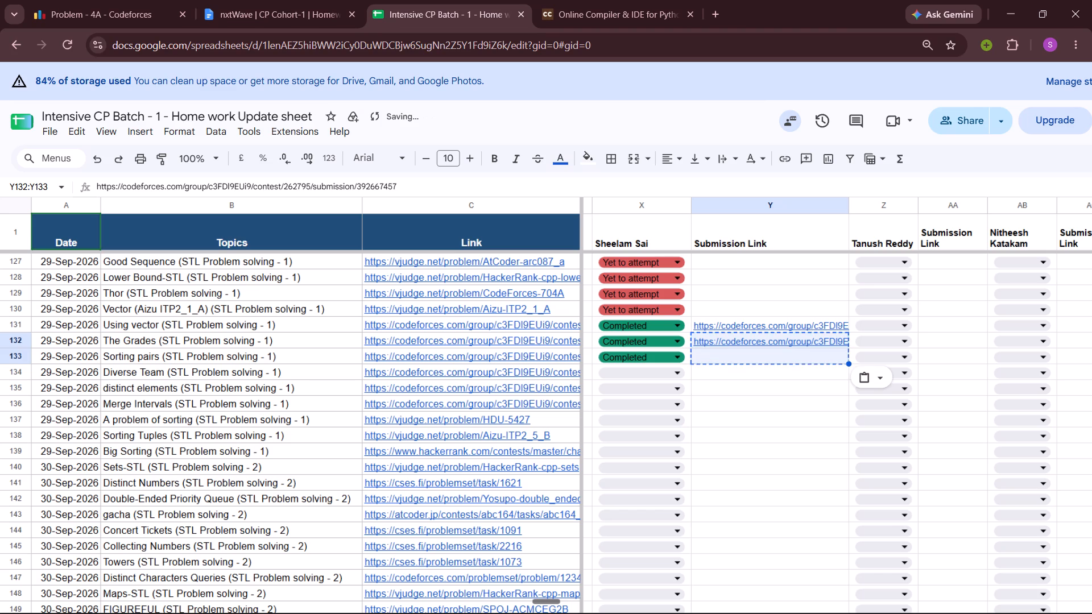
left_click(711, 361)
key("ctrl+v")
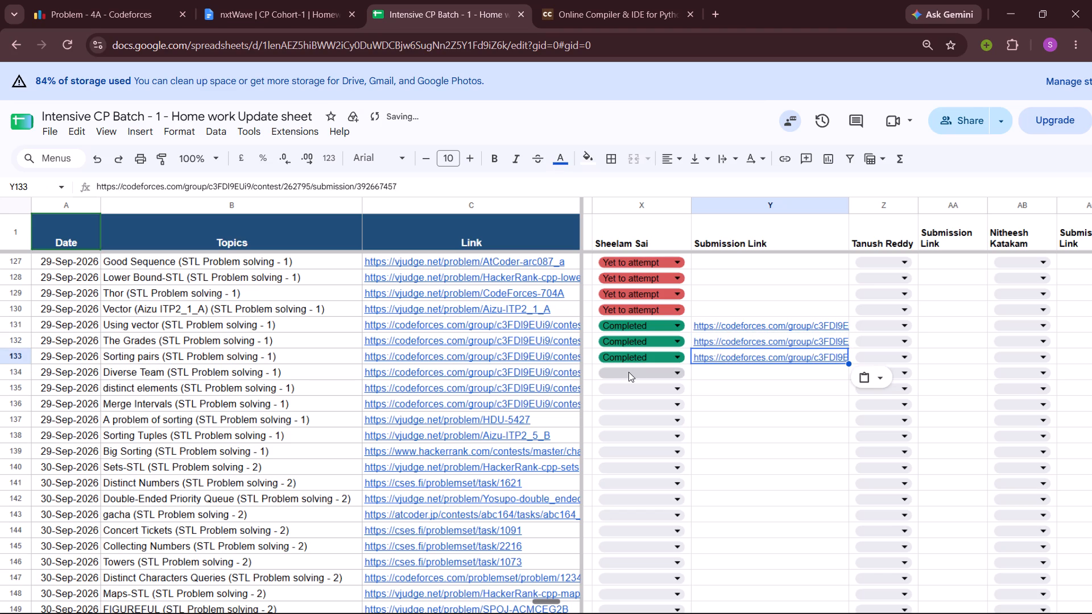
Open the Diverse Team problem from row 134, copy the URL of its accepted submission 392788892, and close the page.
left_click(552, 370)
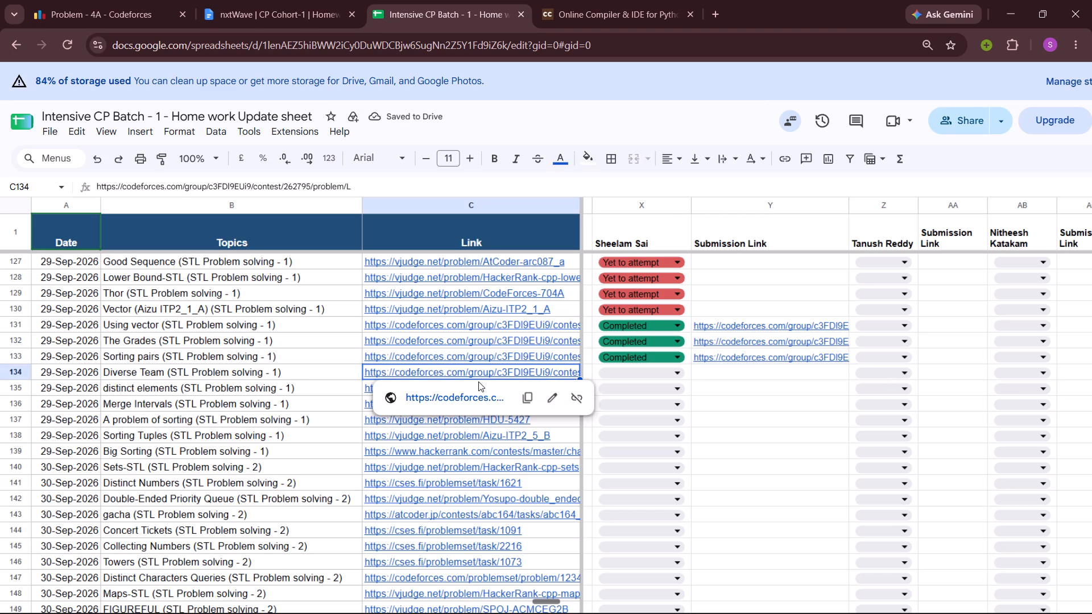
left_click(478, 393)
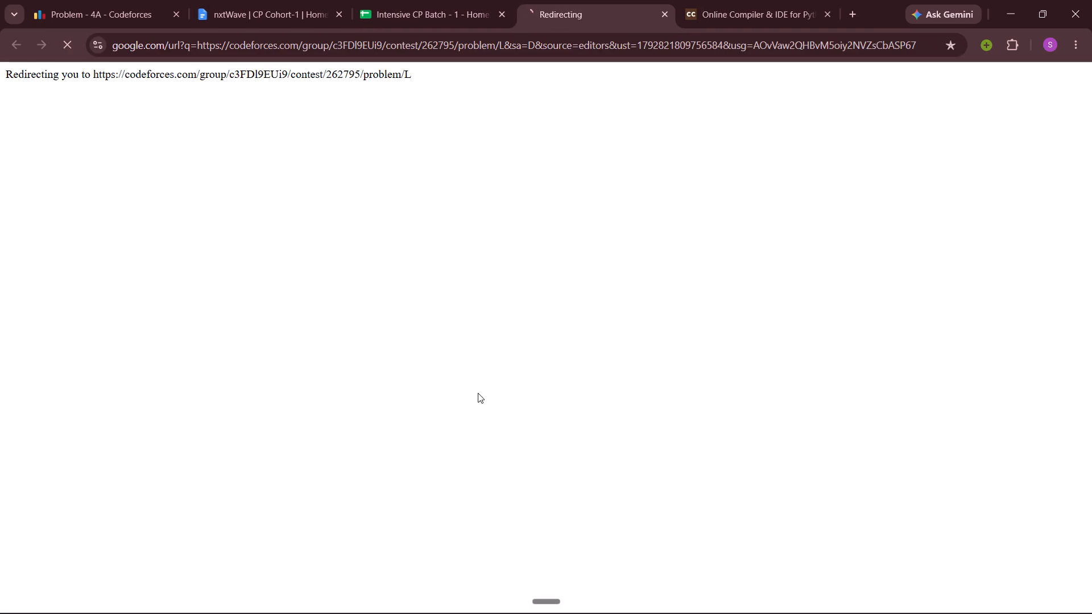
scroll(530, 280, "down", 6)
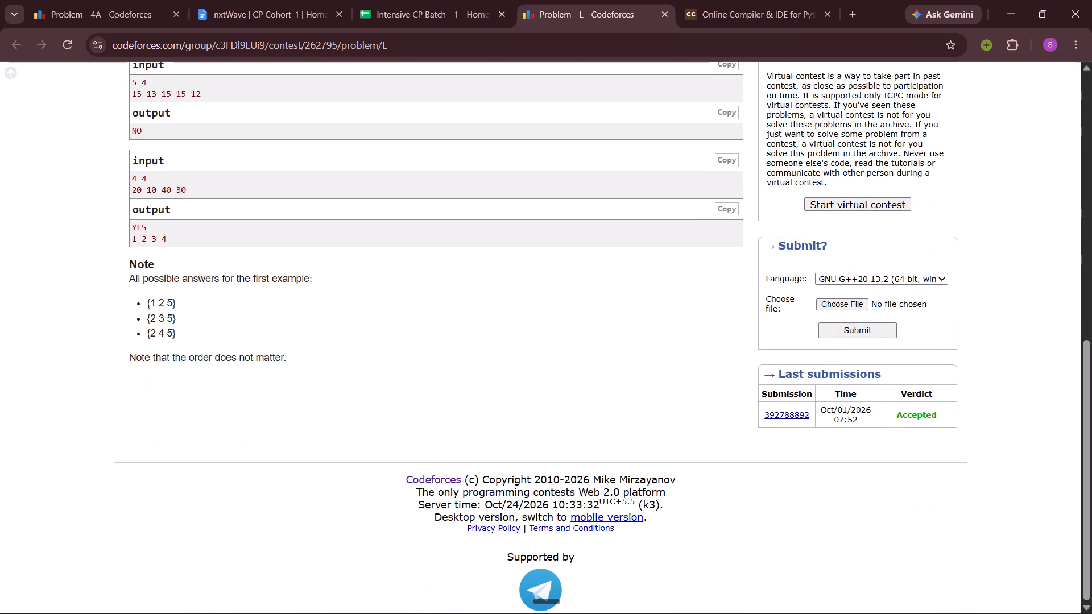
left_click(787, 413)
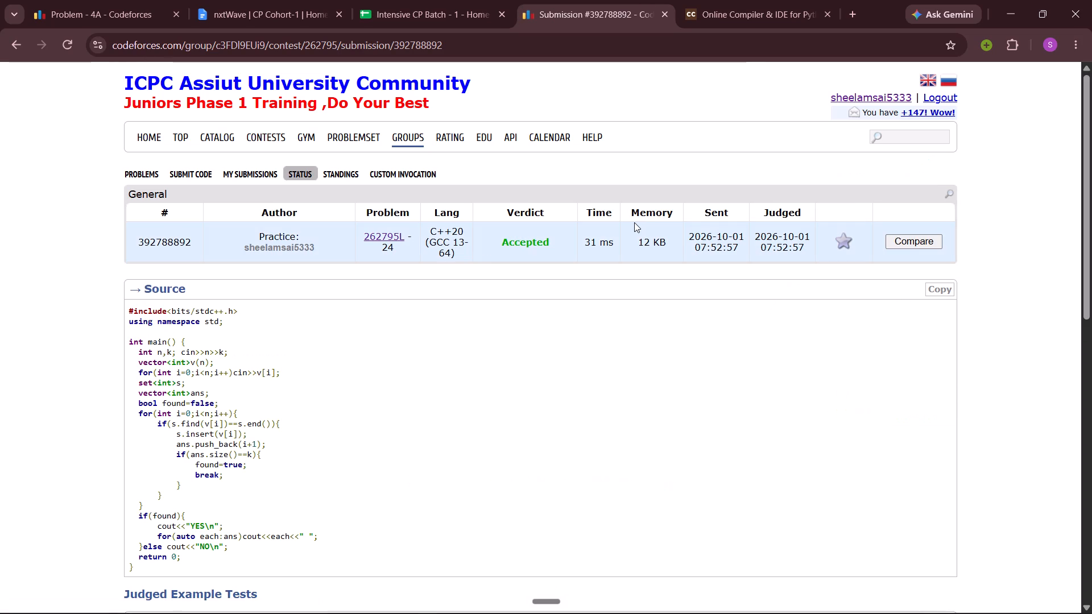
left_click(456, 48)
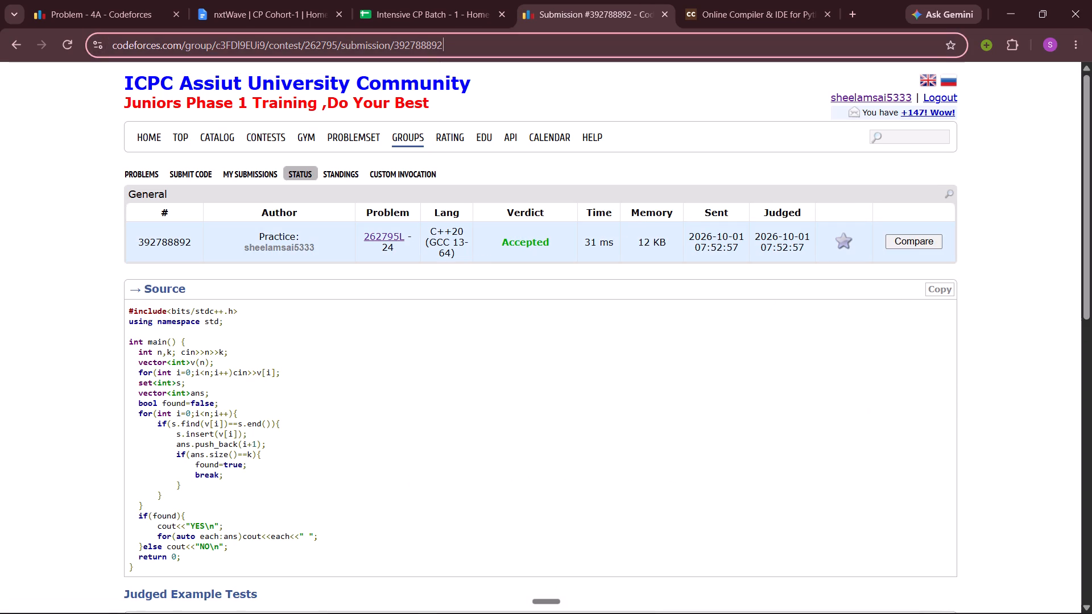
key("ctrl+c")
key("ctrl+w")
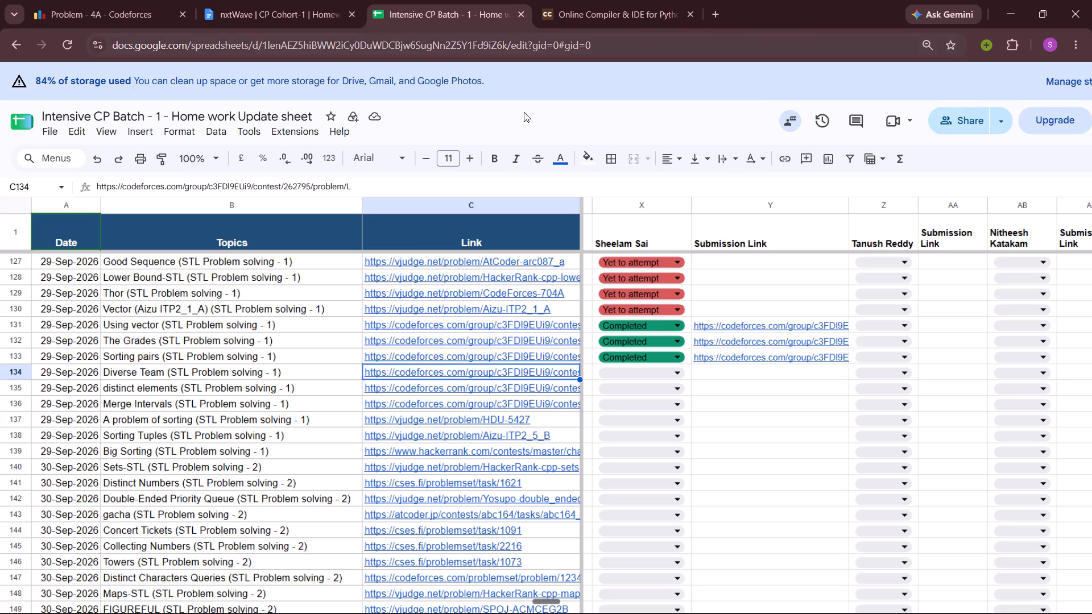
Set the Diverse Team status in row 134 to Completed and paste the copied URL as its submission link.
left_click(638, 372)
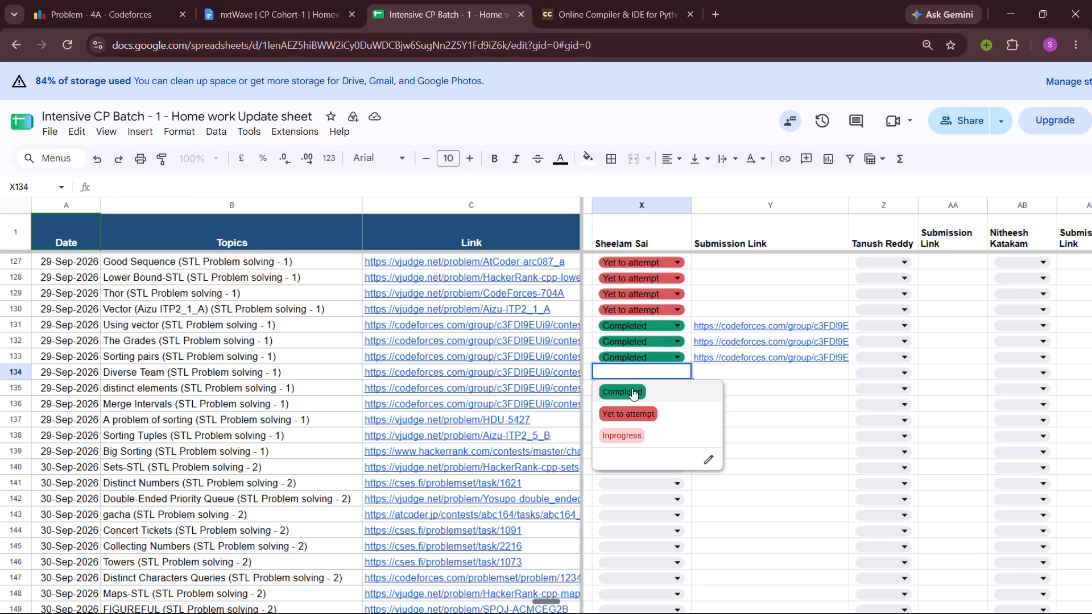
left_click(632, 388)
left_click(717, 365)
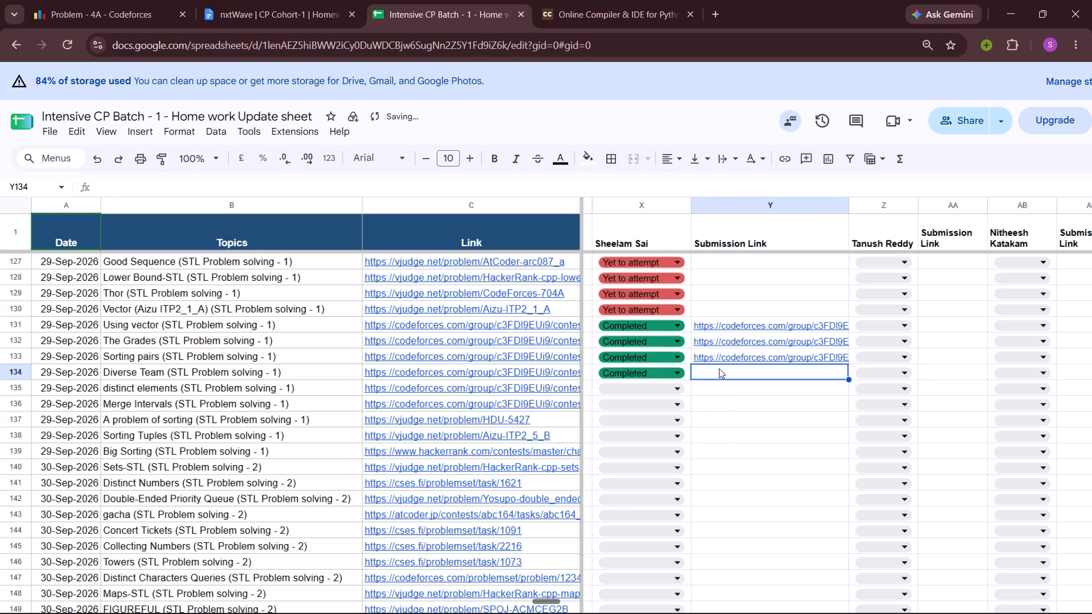
left_click(721, 372)
key("ctrl+v")
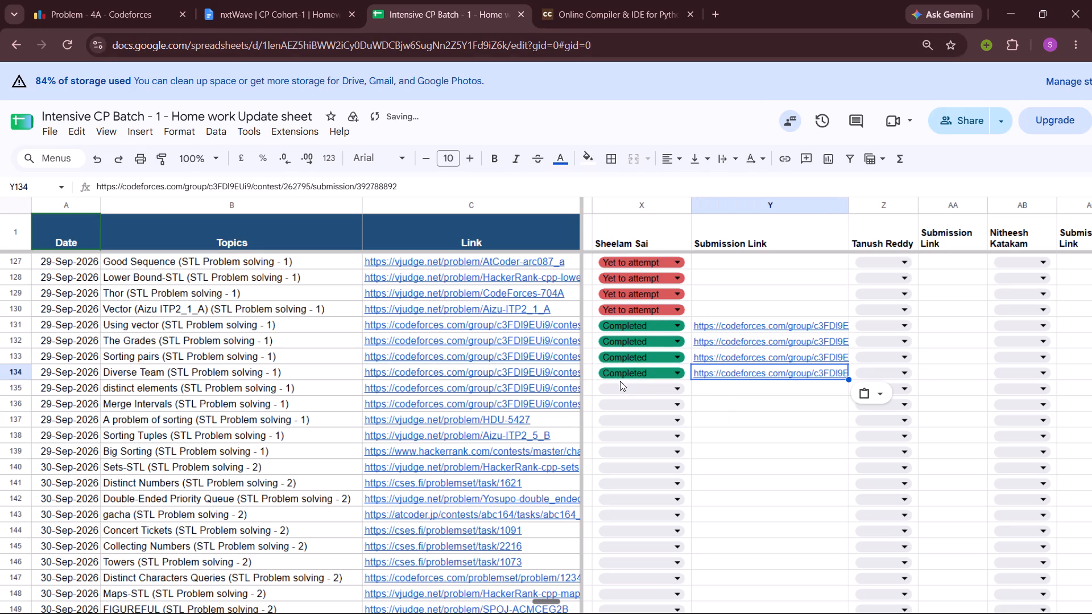
Open the distinct elements problem from row 135, check its past submissions and statement, and close the page.
left_click(550, 387)
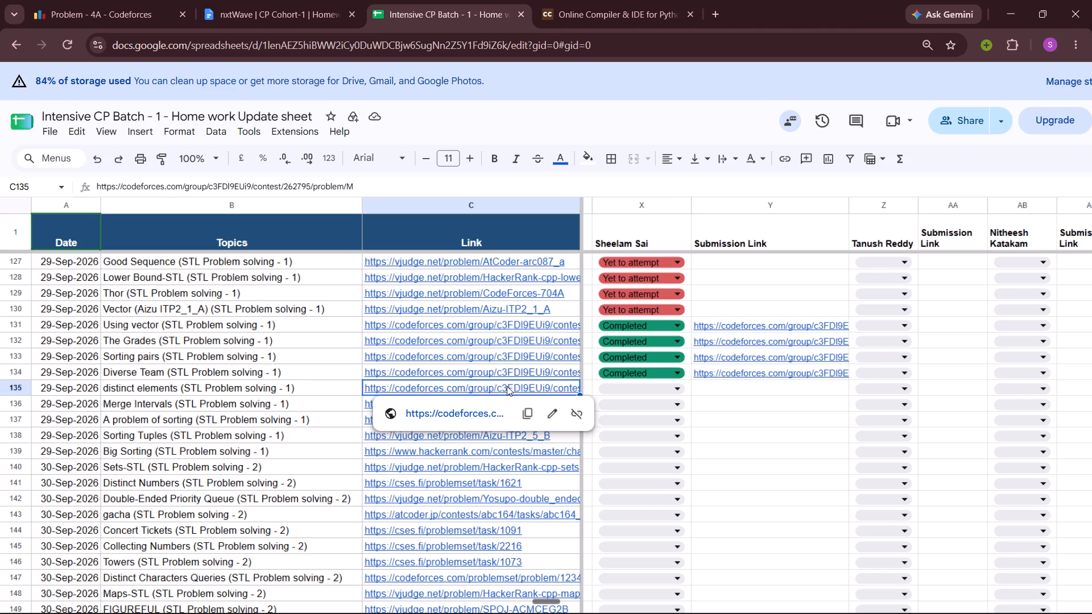
left_click(620, 384)
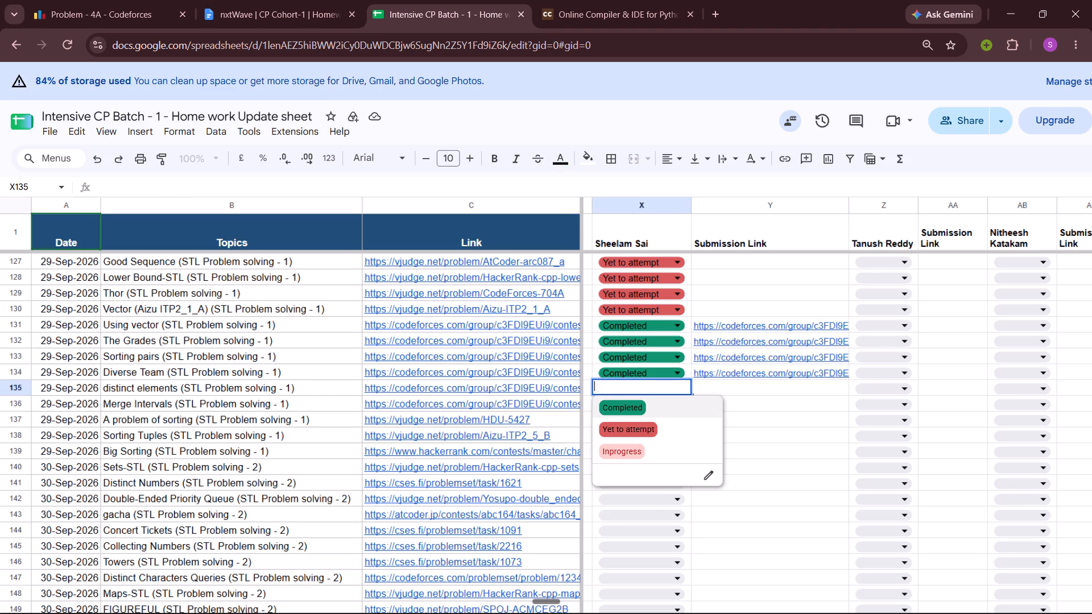
left_click(564, 387)
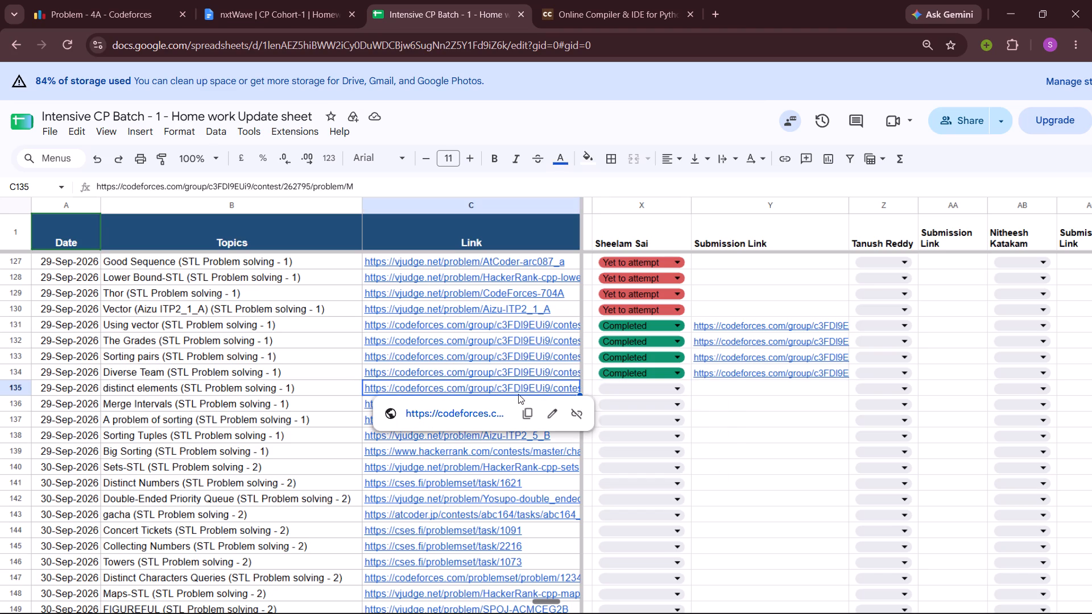
left_click(458, 410)
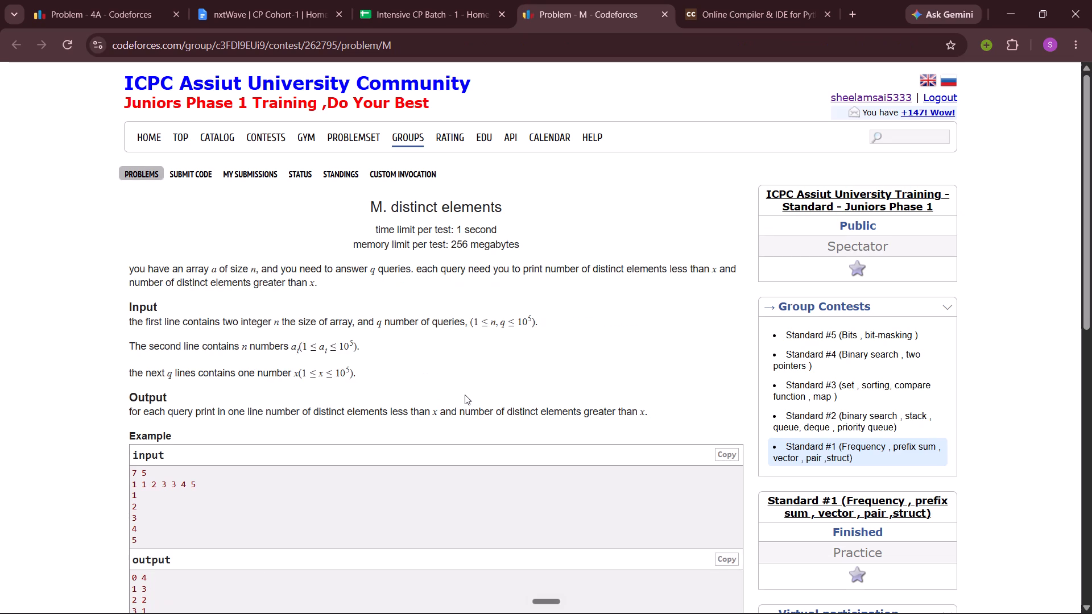
scroll(466, 396, "down", 7)
scroll(466, 396, "up", 1)
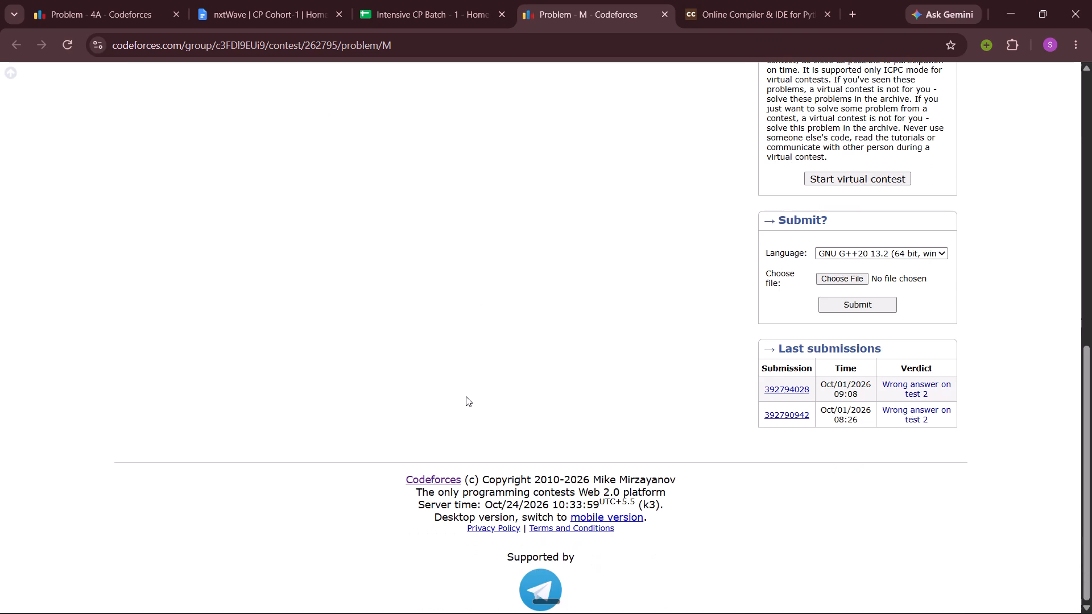
scroll(466, 396, "up", 2)
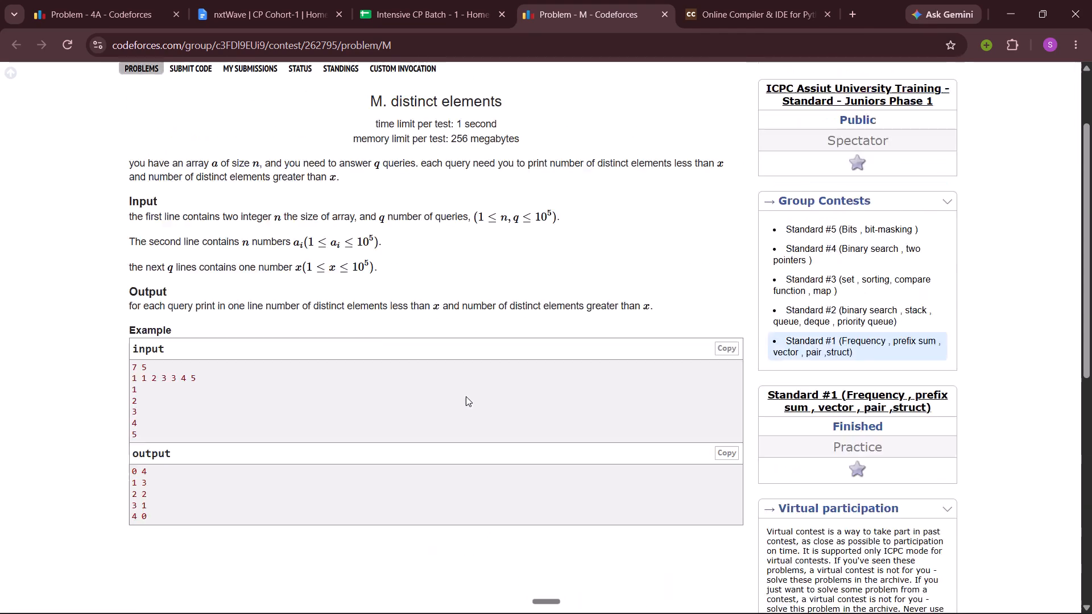
scroll(466, 396, "up", 1)
scroll(466, 317, "down", 2)
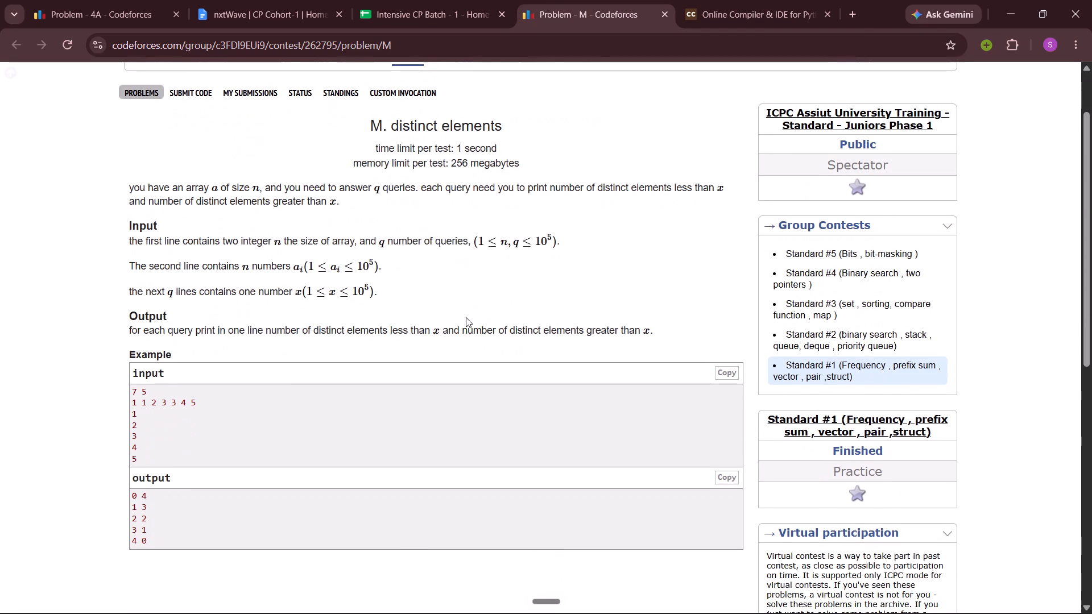
key("ctrl+w")
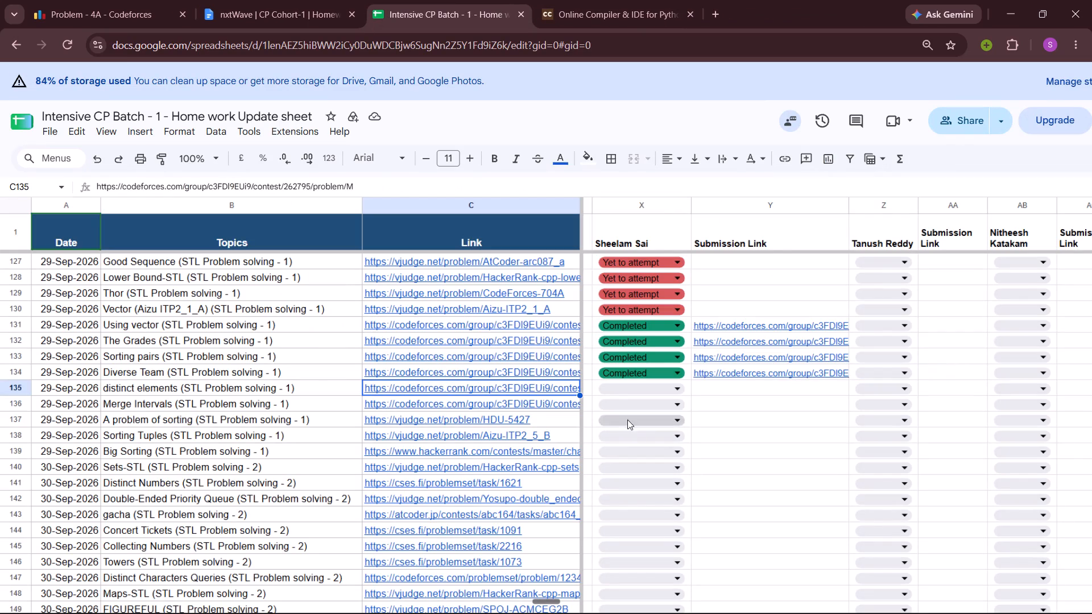
Set the distinct elements status in row 135 to Inprogress.
left_click(613, 388)
left_click(631, 453)
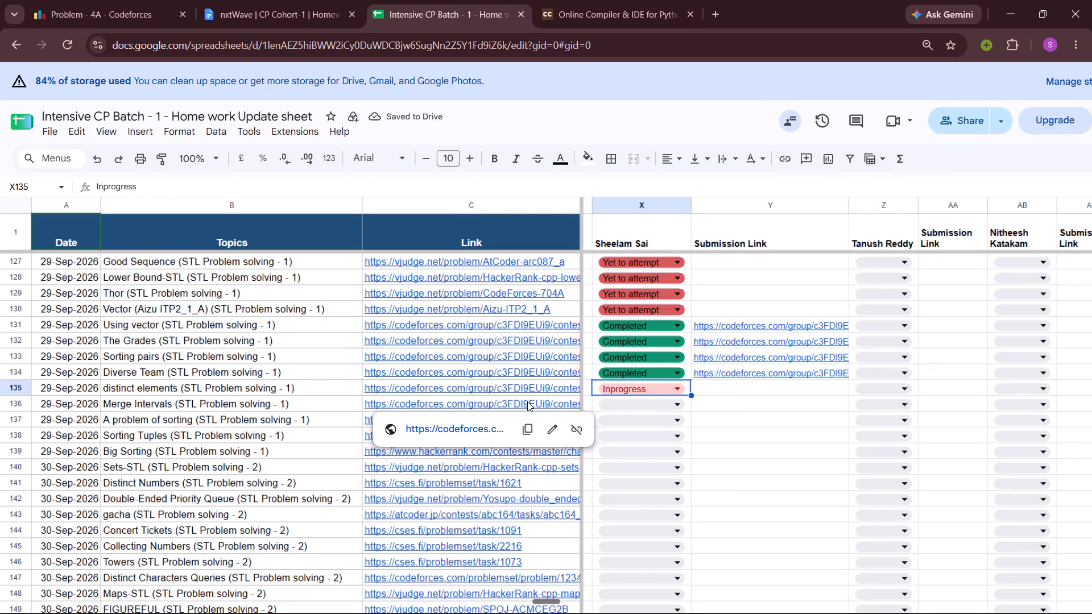
Check the Merge Intervals problem page from row 136 for past submissions, close it, and set the row's status to Inprogress.
left_click(463, 426)
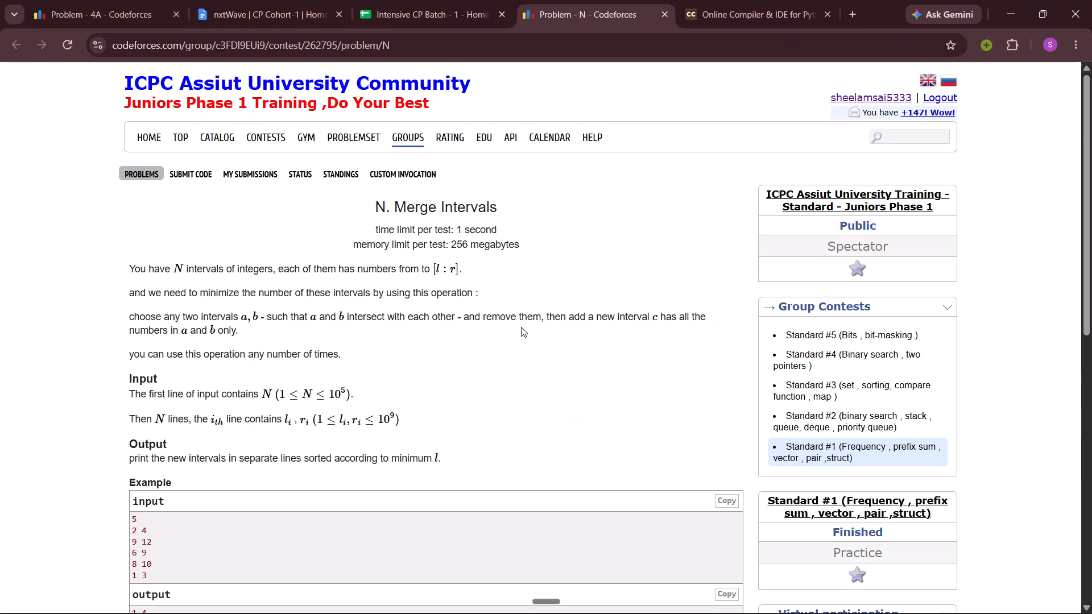
scroll(521, 327, "down", 5)
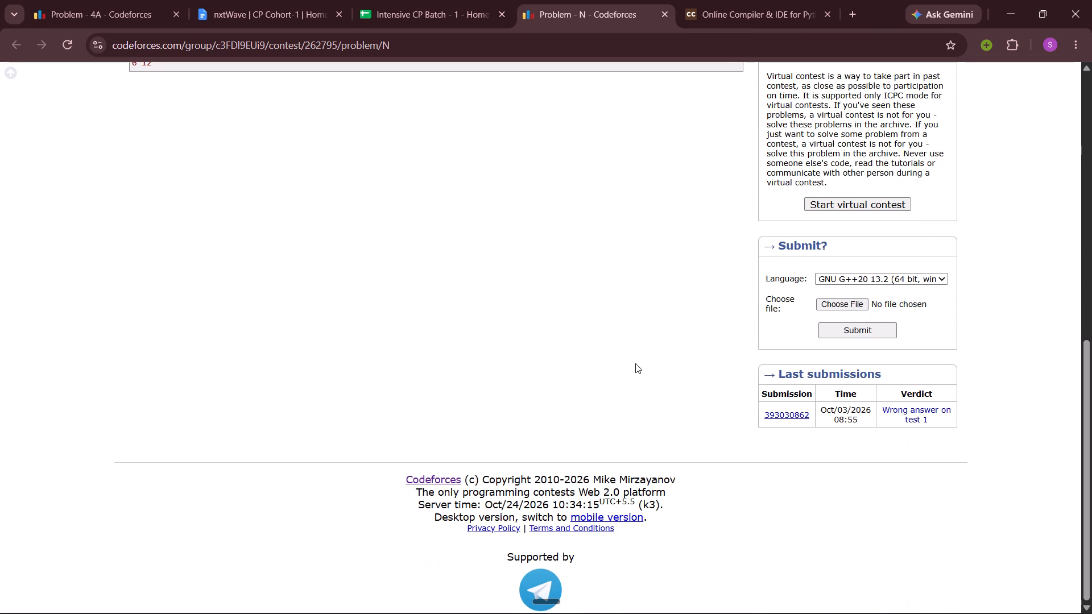
scroll(635, 363, "up", 4)
scroll(635, 363, "down", 1)
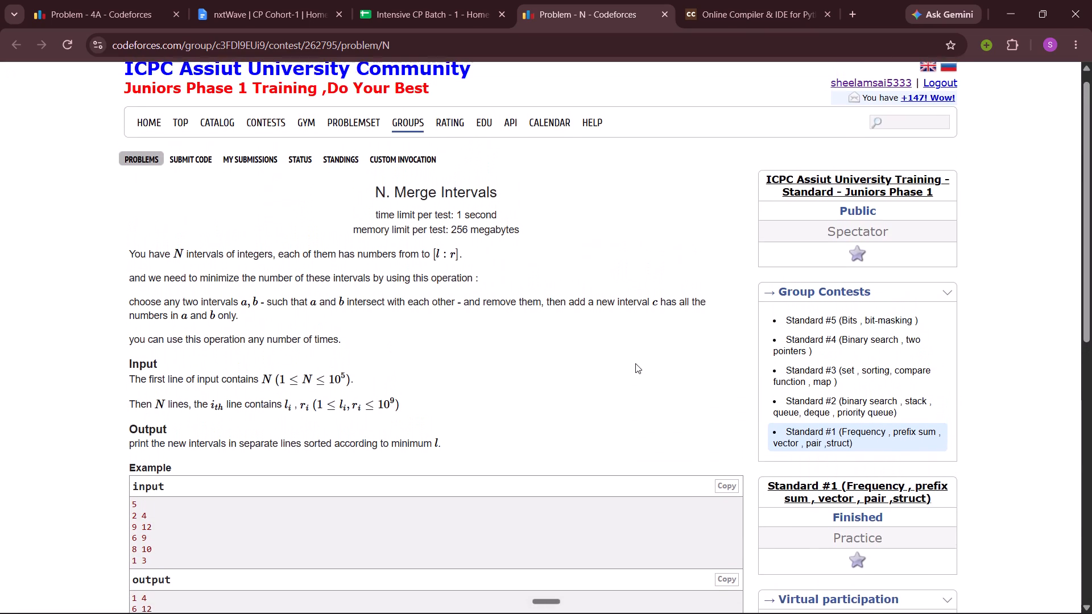
scroll(635, 363, "down", 1)
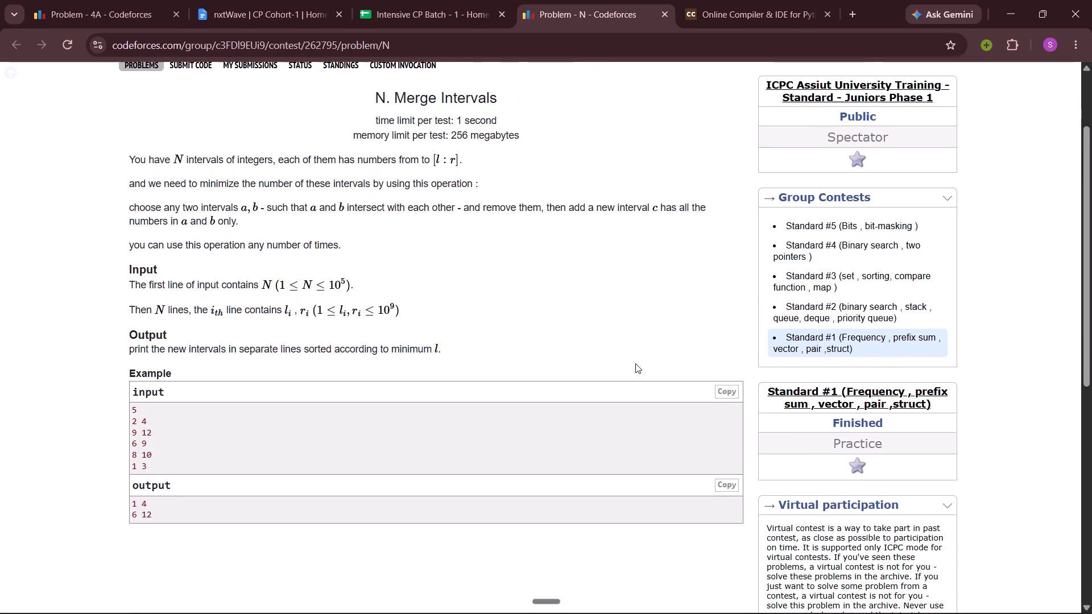
scroll(635, 363, "down", 4)
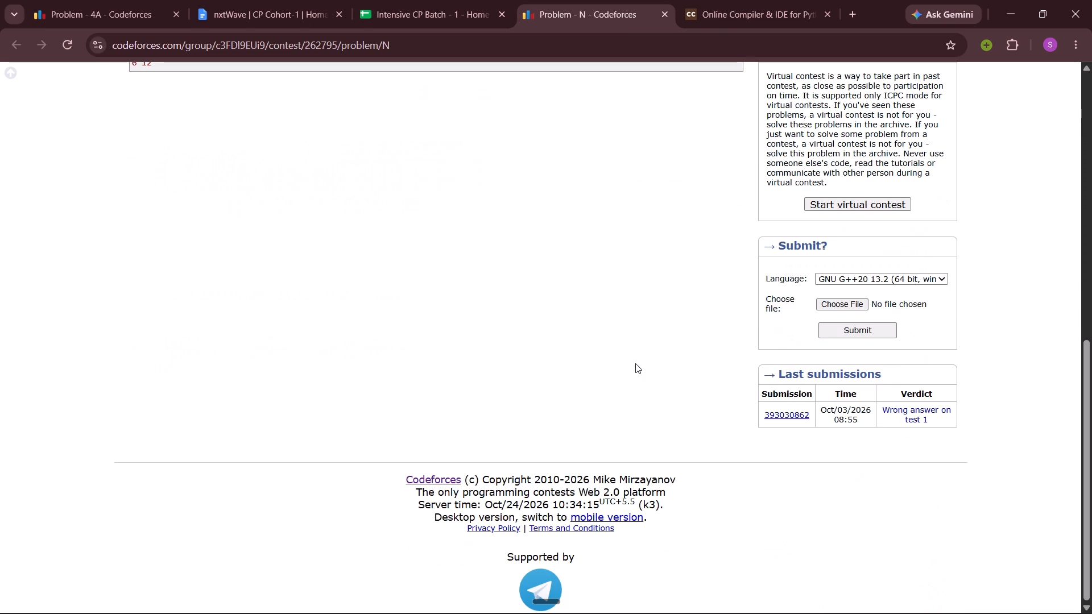
scroll(635, 363, "up", 4)
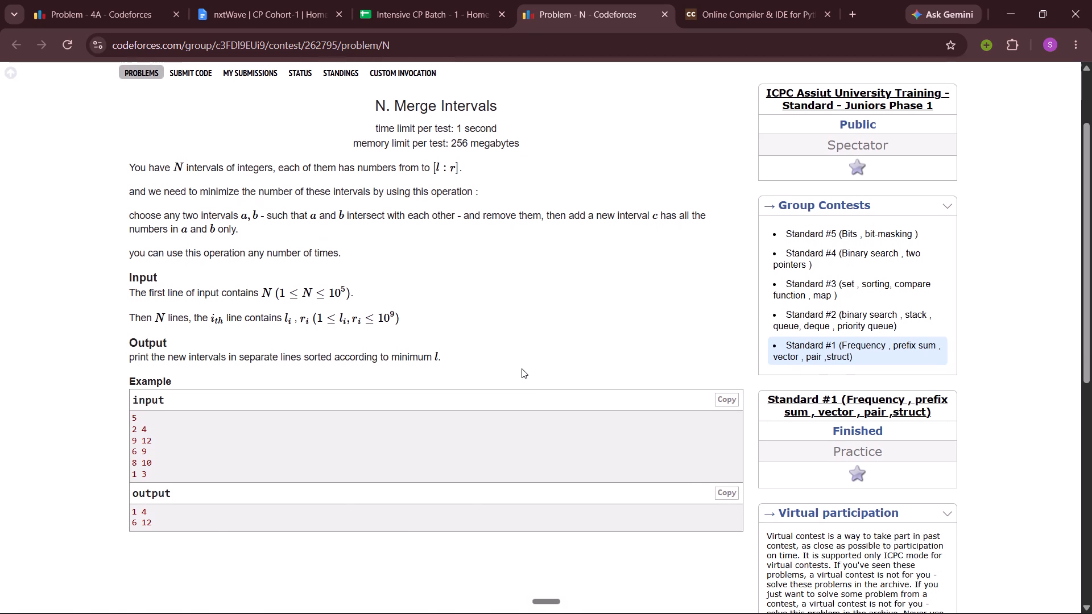
key("ctrl+w")
left_click(620, 405)
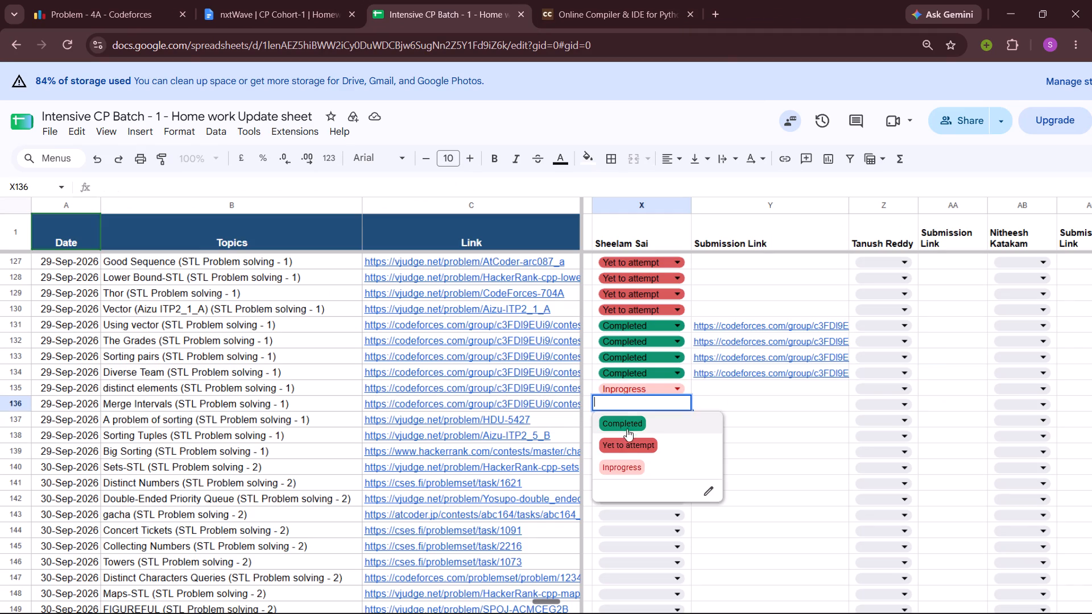
left_click(635, 459)
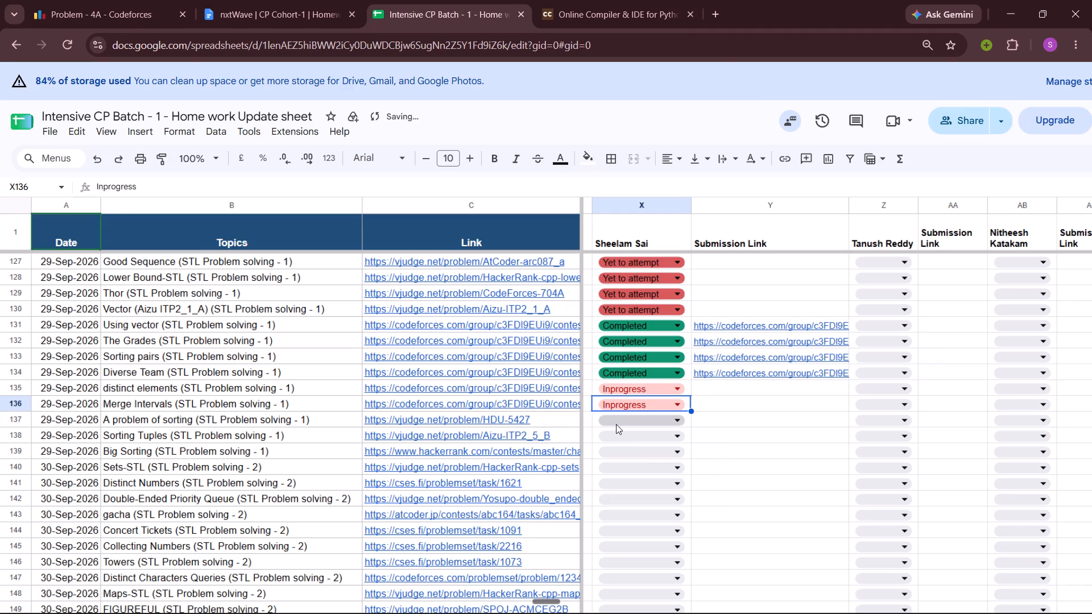
Check your own submissions for A problem of sorting from row 137, close its pages, and set the row's status to Inprogress.
left_click(486, 418)
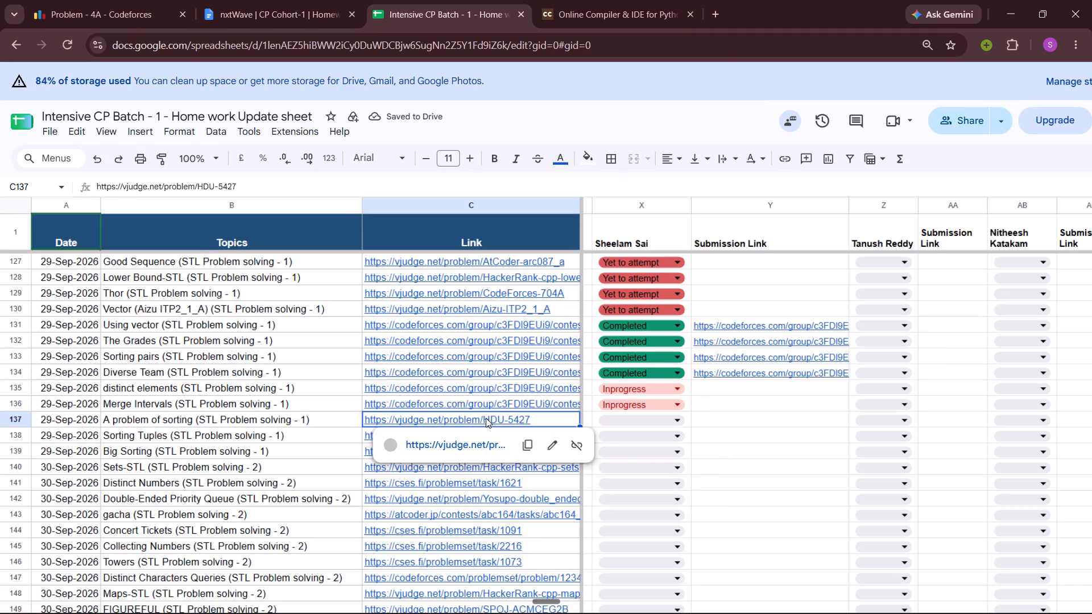
left_click(455, 442)
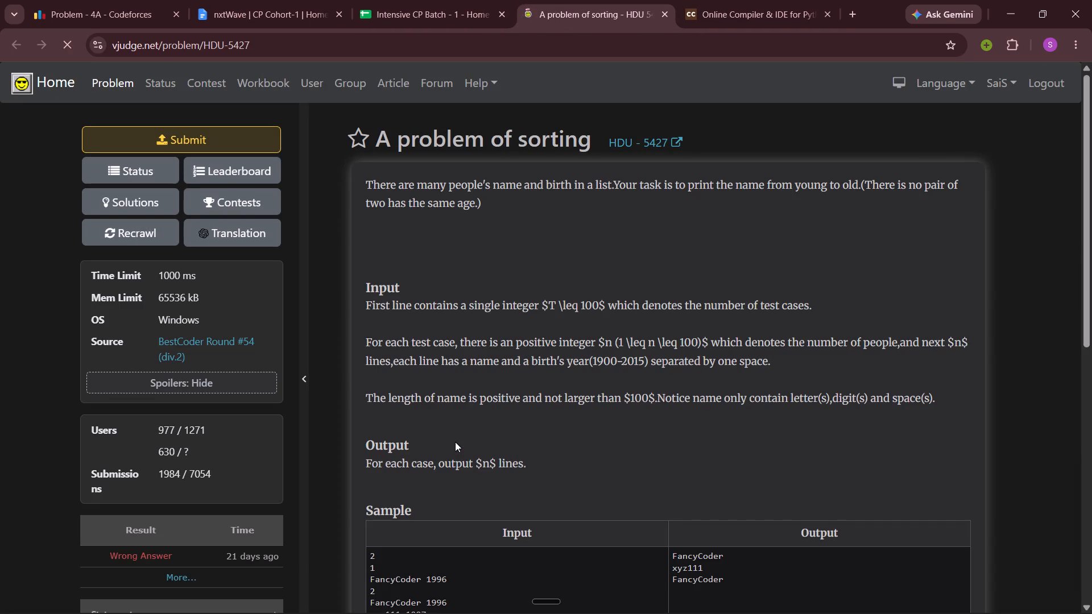
left_click(131, 171)
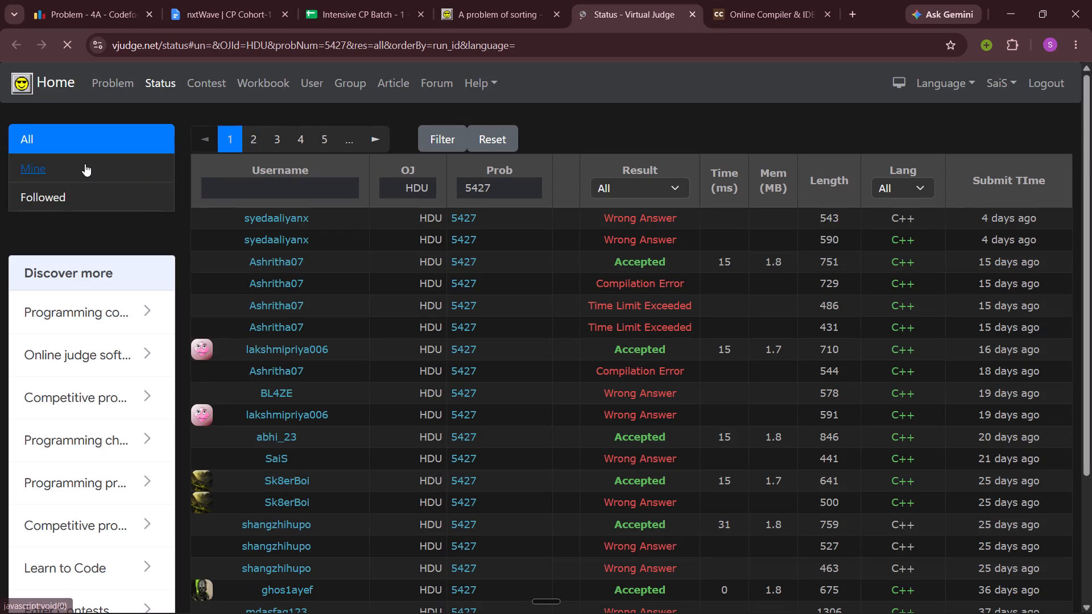
left_click(36, 168)
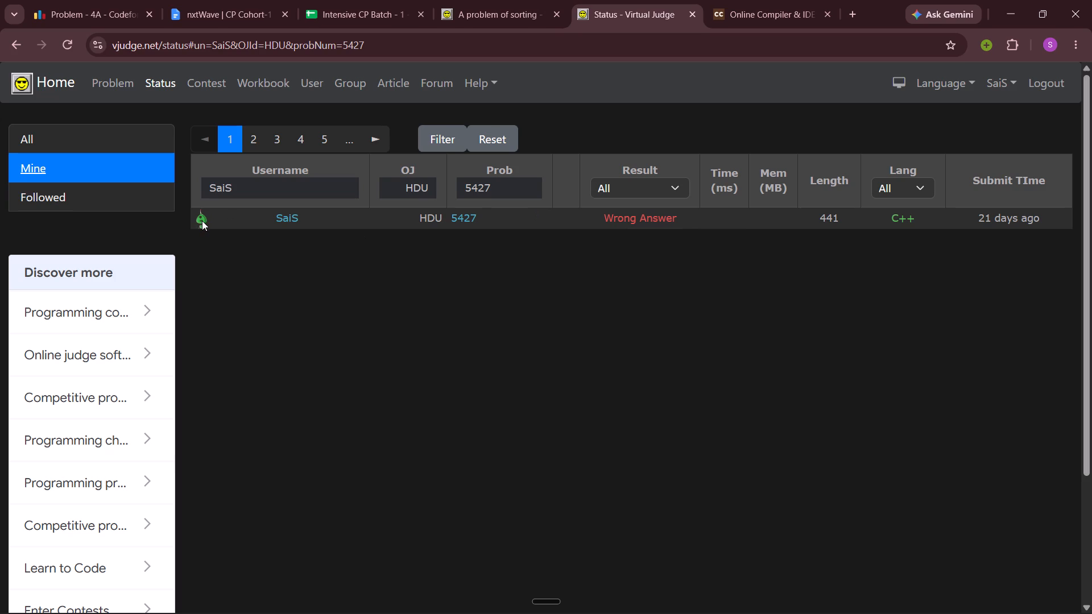
left_click(688, 16)
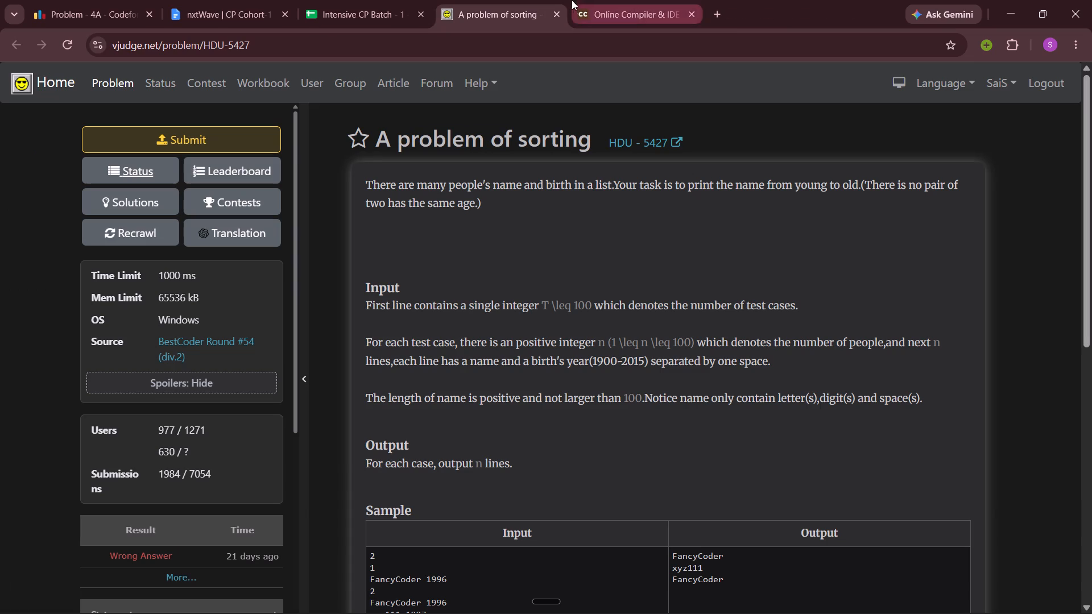
left_click(552, 17)
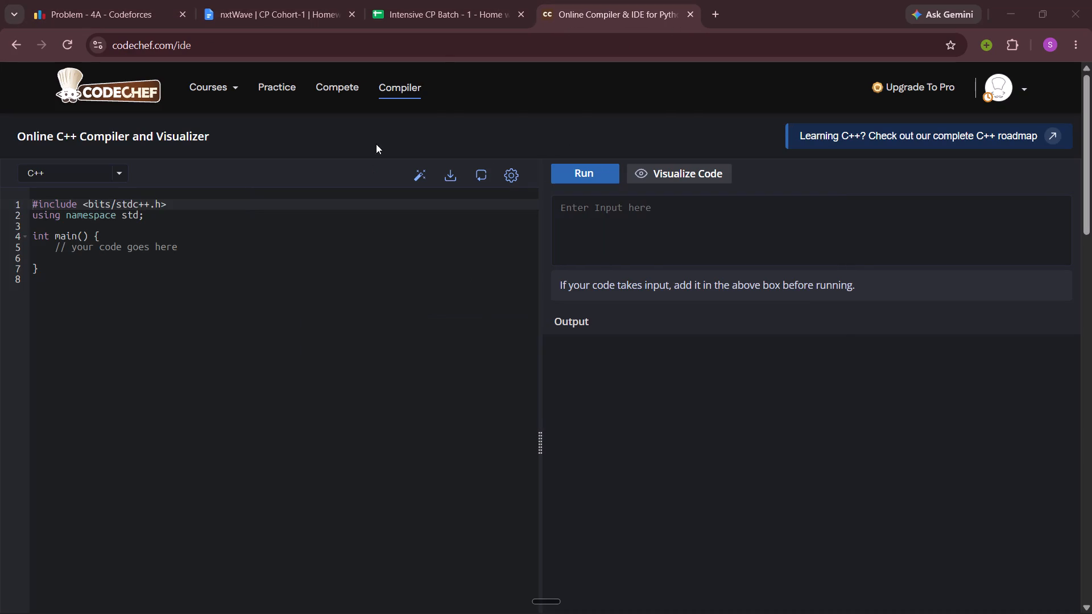
left_click(451, 0)
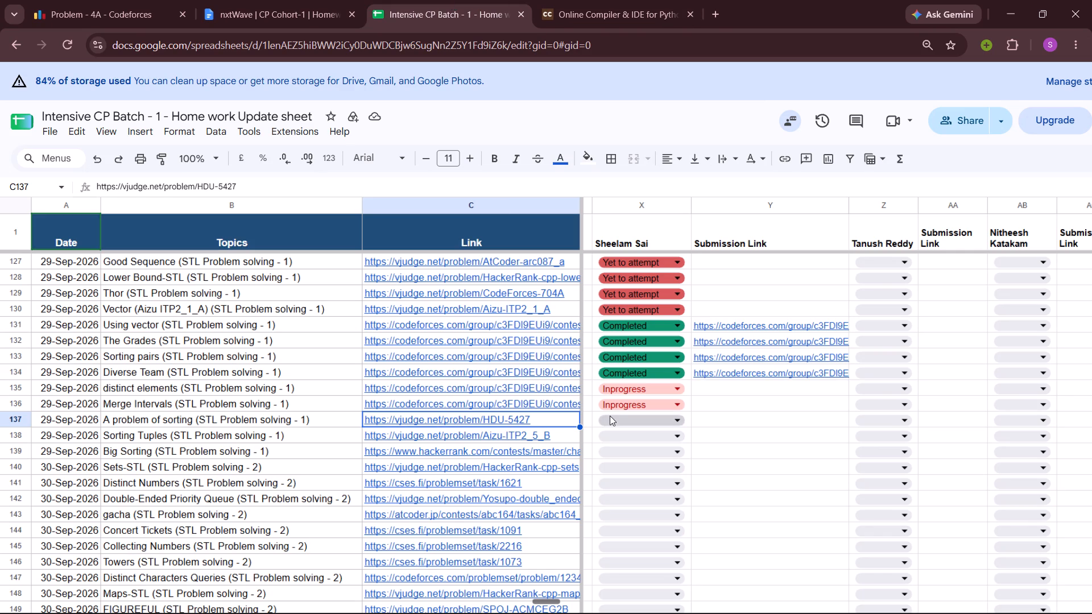
left_click(612, 420)
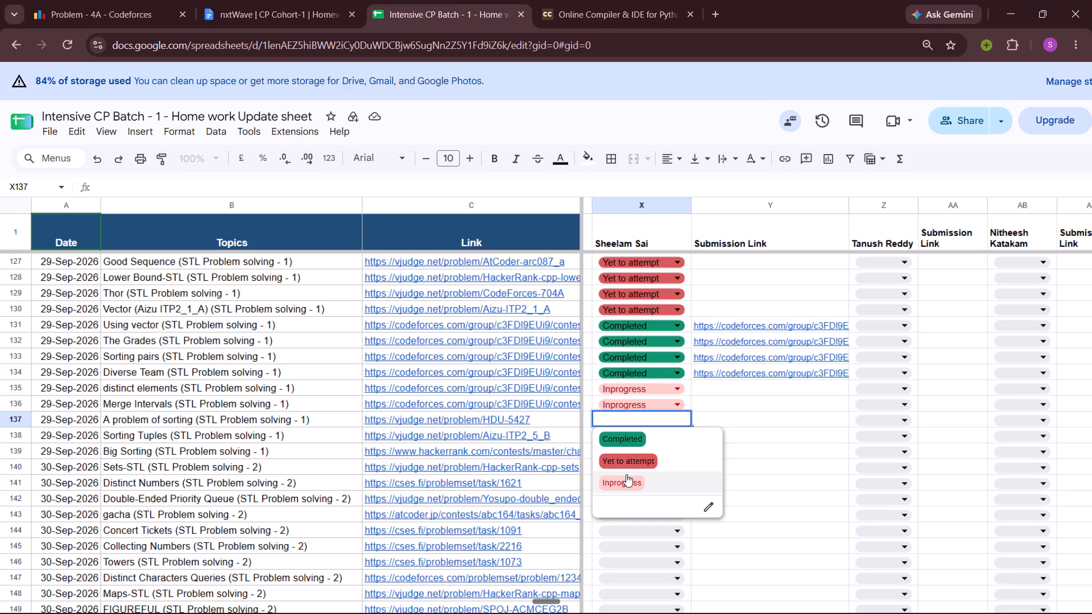
left_click(626, 474)
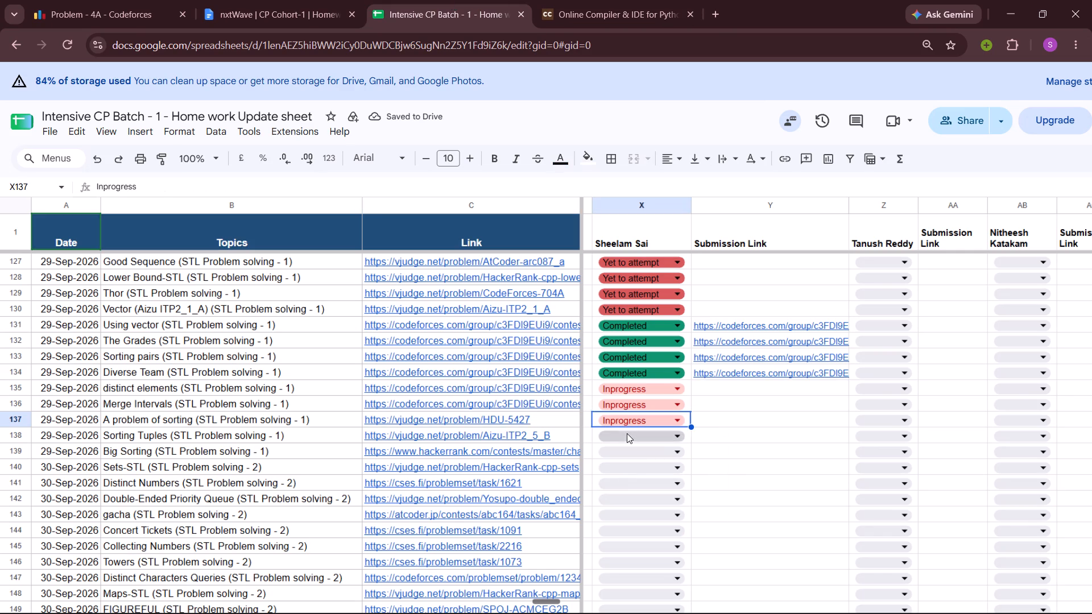
Check the Sorting Tuples problem page from row 138 for past submissions, close it, and set the row's status to Yet to attempt.
left_click(498, 430)
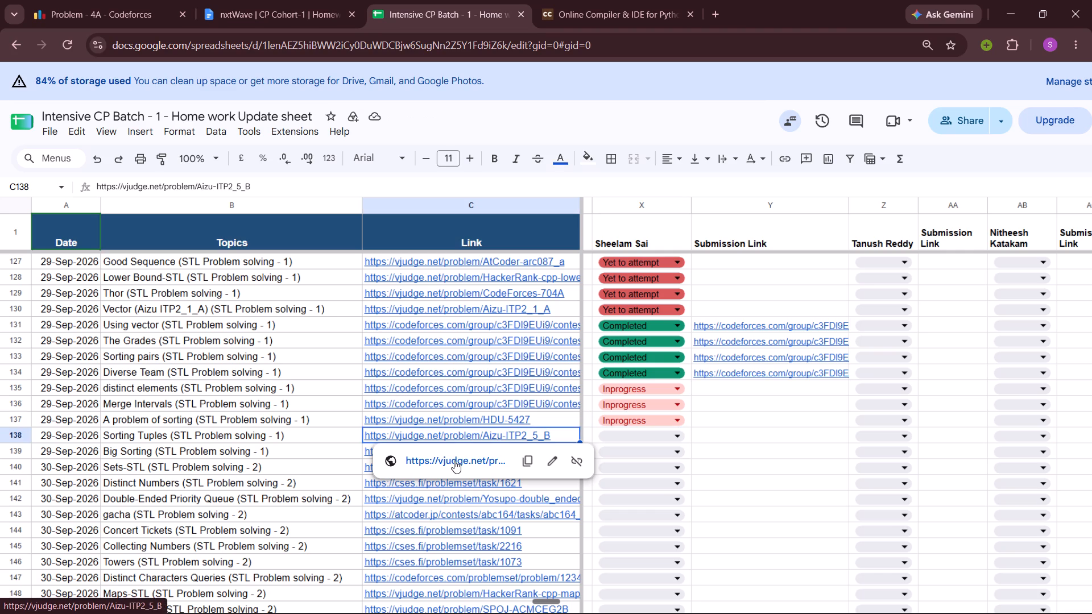
left_click(454, 460)
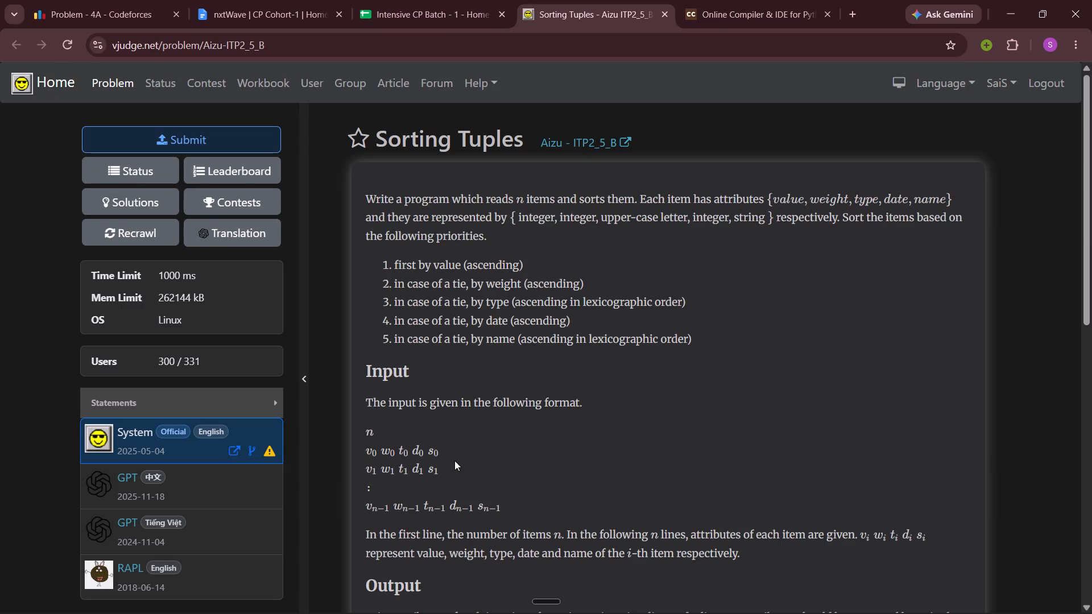
left_click(662, 14)
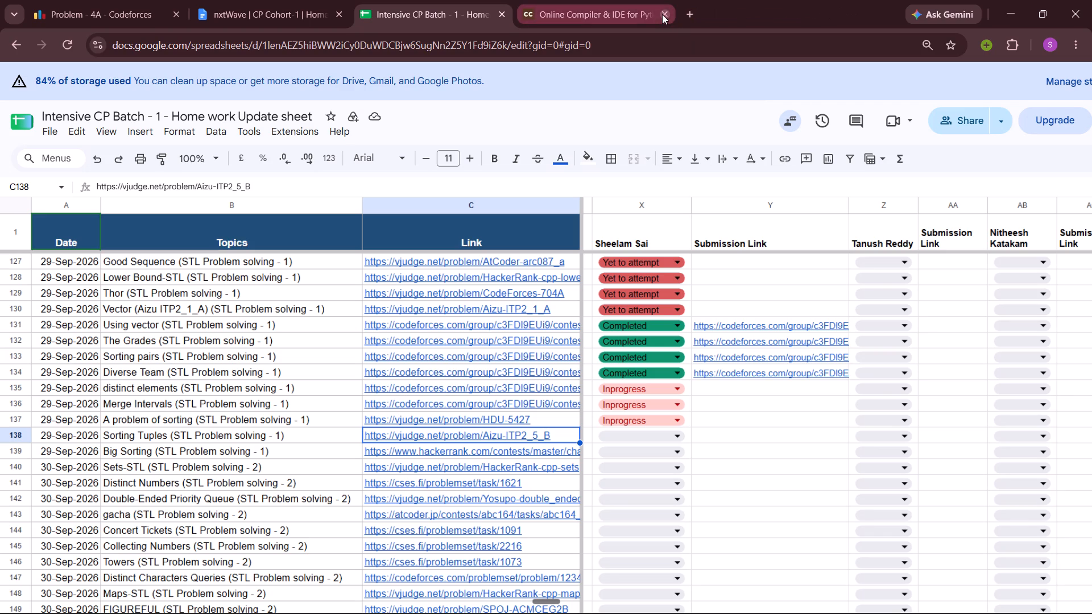
left_click(624, 437)
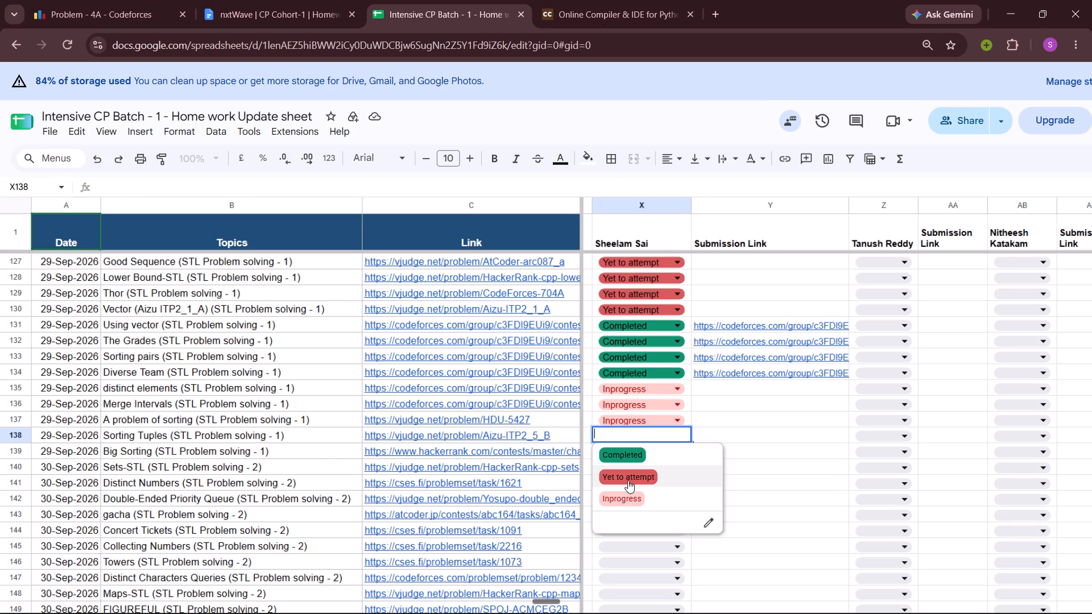
left_click(628, 480)
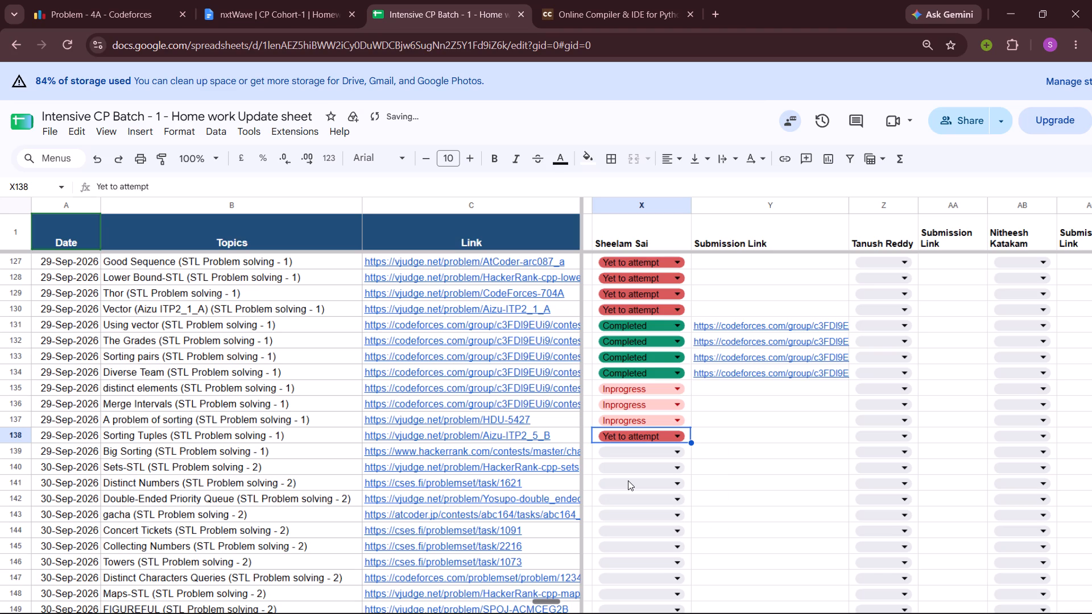